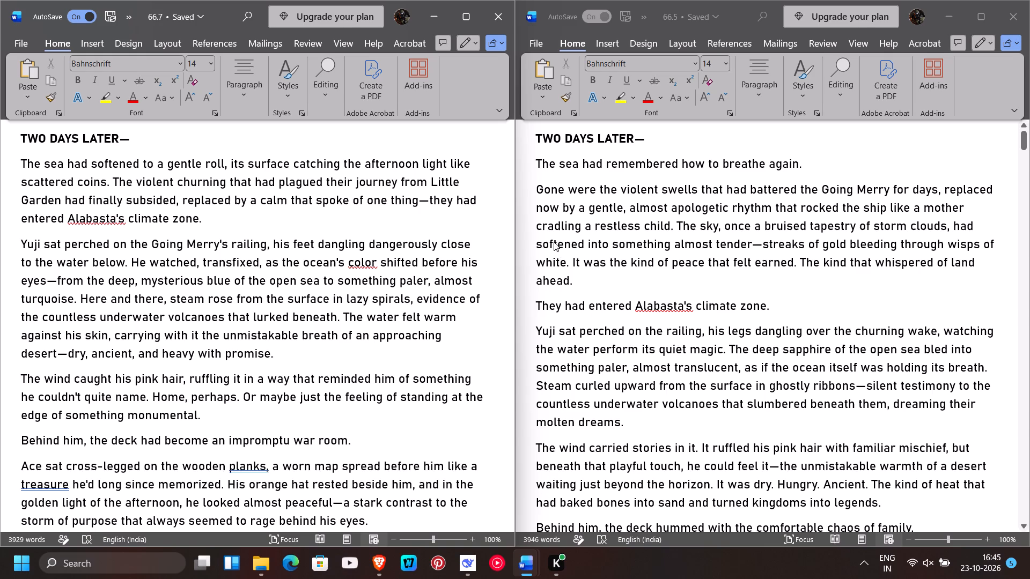
Delete the three paragraphs between the TWO DAYS LATER heading and the "Yuji sat perched" paragraph in document 66.5.
{"action": "left_click", "coordinate": [540, 188]}
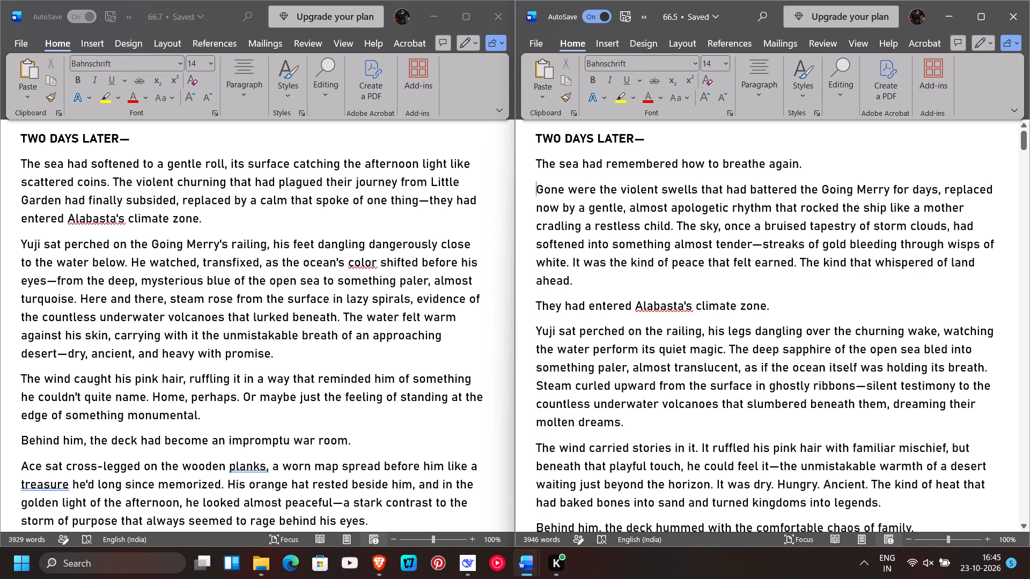
{"action": "left_click_drag", "start_coordinate": [538, 187], "coordinate": [557, 202]}
{"action": "left_click_drag", "start_coordinate": [557, 202], "coordinate": [573, 295]}
{"action": "key", "text": "BackSpace"}
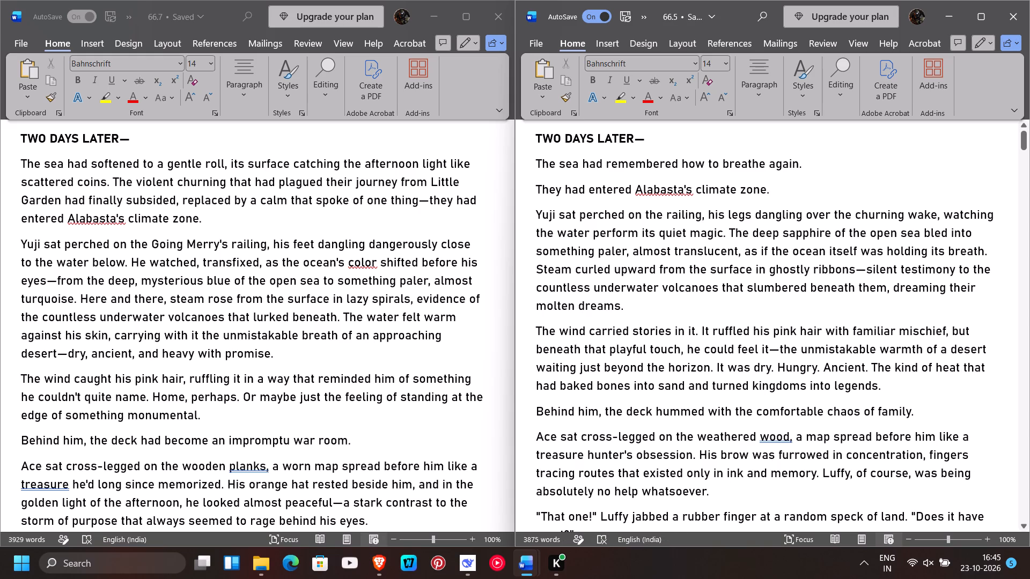
{"action": "left_click_drag", "start_coordinate": [534, 163], "coordinate": [825, 157]}
{"action": "key", "text": "BackSpace"}
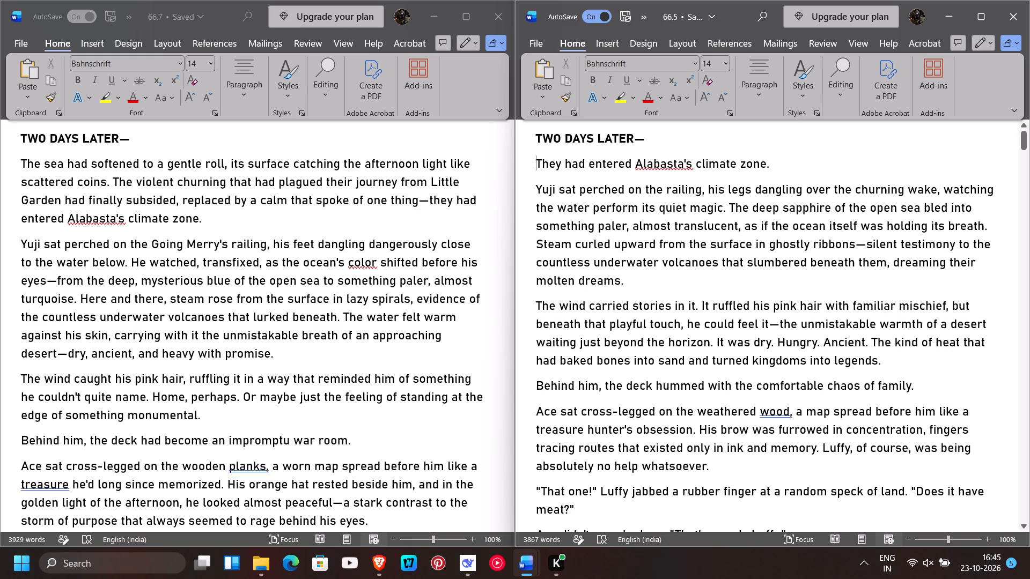
{"action": "left_click", "coordinate": [524, 169]}
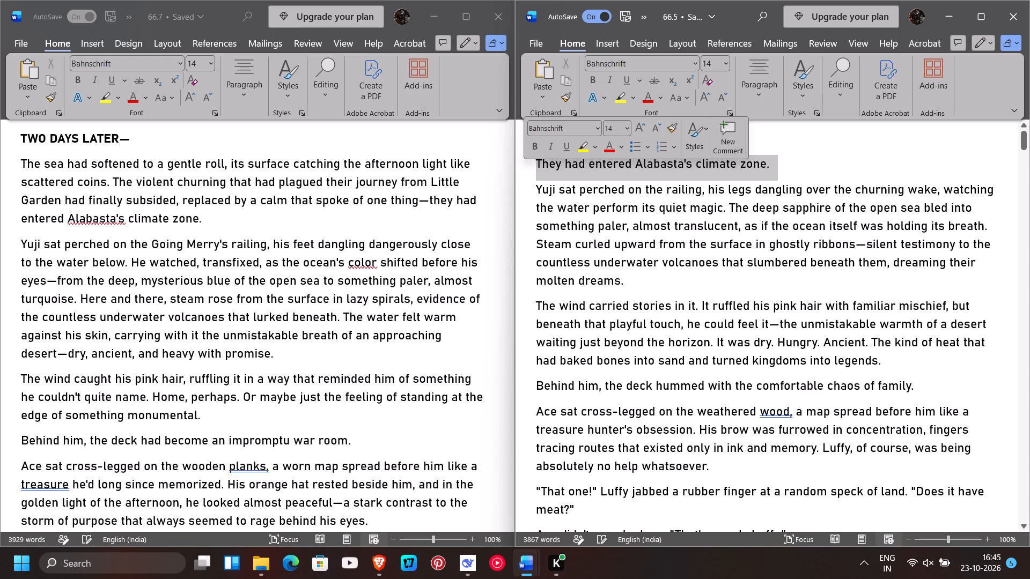
{"action": "key", "text": "BackSpace"}
Add five blank lines below the heading in 66.5 and paste in the opening paragraph, "The sea had softened…", copied from 66.7.
{"action": "key", "text": "Return"}
{"action": "key", "text": "Return"}
{"action": "key", "text": "Return"}
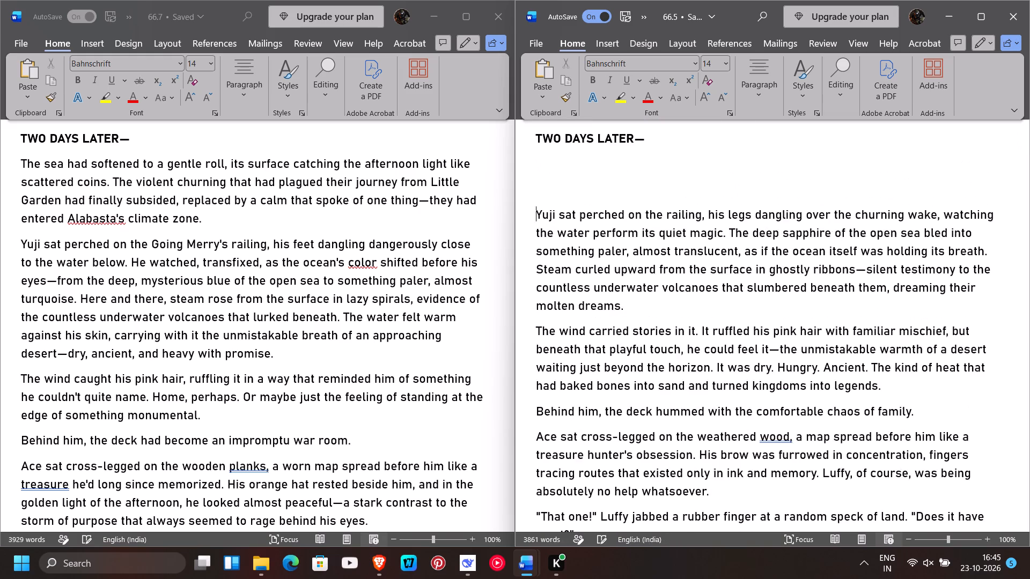
{"action": "key", "text": "Return"}
{"action": "key", "text": "Return"}
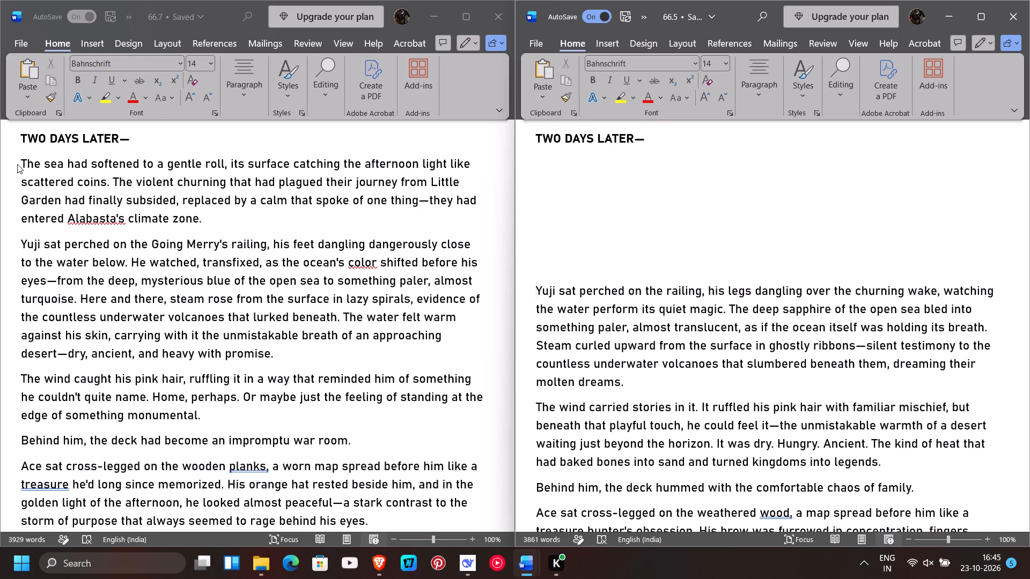
{"action": "left_click", "coordinate": [18, 164]}
{"action": "left_click", "coordinate": [18, 164]}
{"action": "left_click_drag", "start_coordinate": [18, 164], "coordinate": [151, 188]}
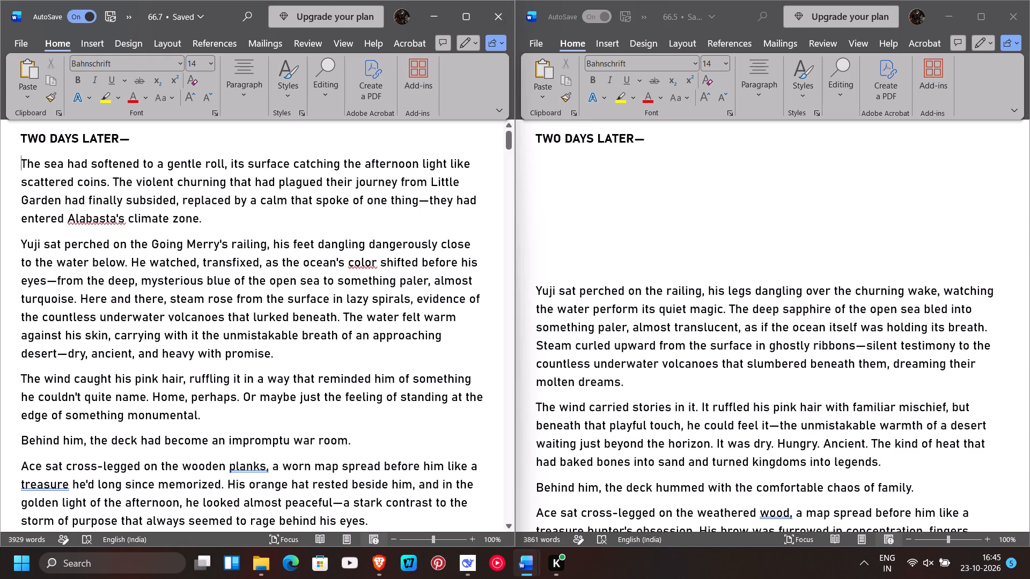
{"action": "left_click_drag", "start_coordinate": [151, 188], "coordinate": [203, 214]}
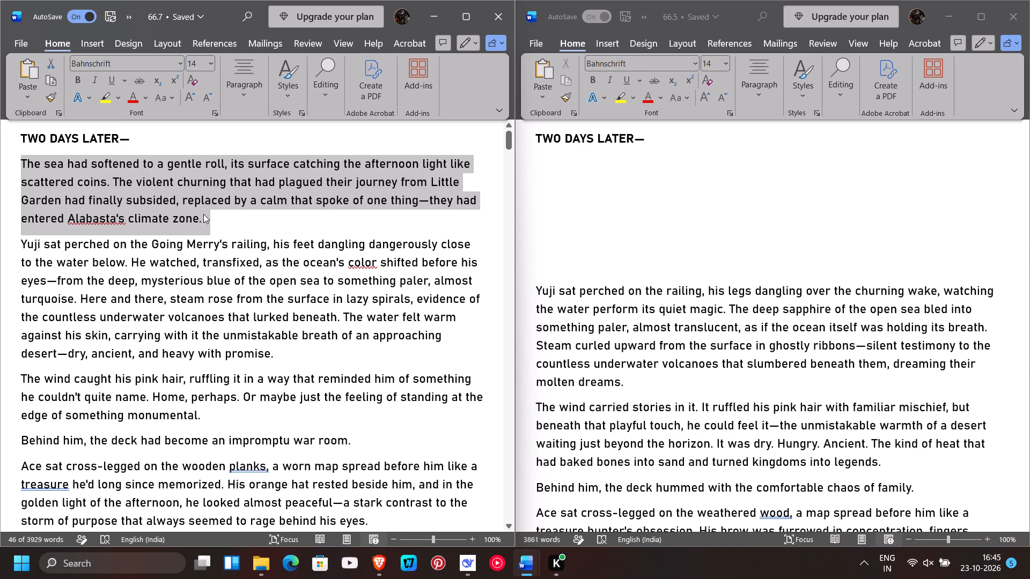
{"action": "key", "text": "ctrl+c"}
{"action": "left_click", "coordinate": [203, 214]}
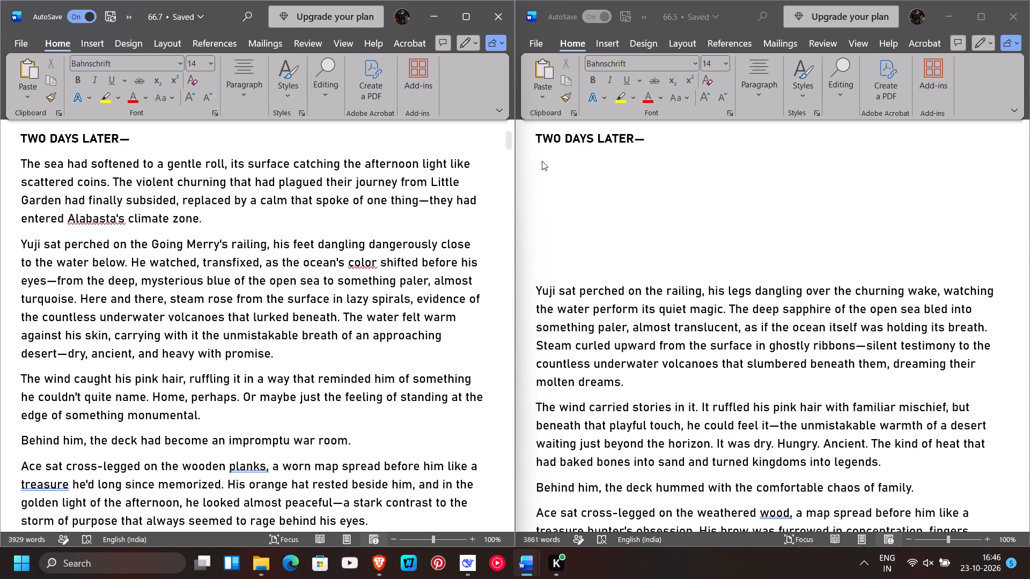
{"action": "left_click", "coordinate": [543, 160]}
{"action": "left_click", "coordinate": [543, 160]}
{"action": "key", "text": "ctrl+v"}
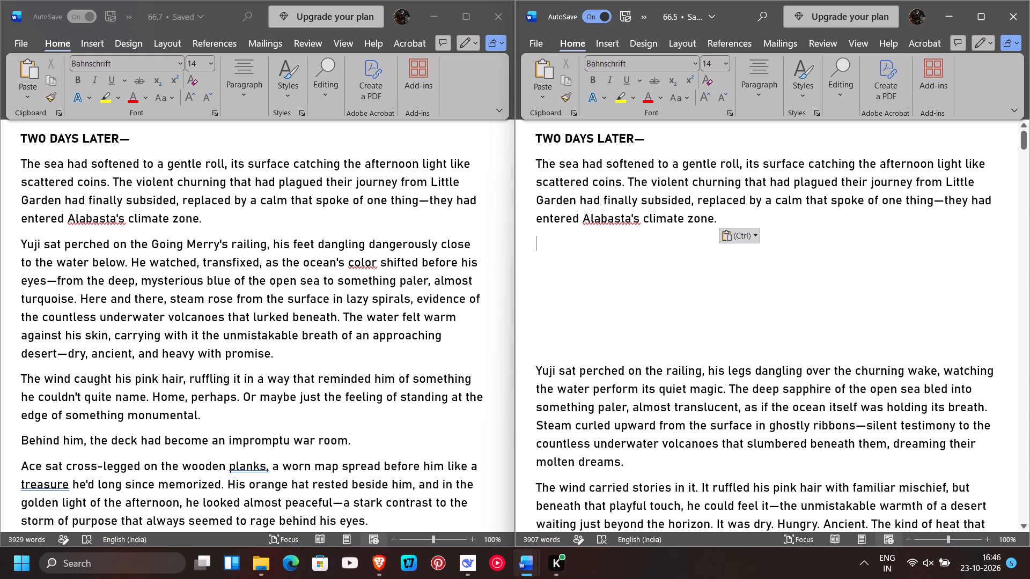
Replace "Little Garden" with "Drum Island" in the opening paragraph of 66.5.
{"action": "left_click", "coordinate": [575, 201]}
{"action": "key", "text": "BackSpace"}
{"action": "key", "text": "BackSpace"}
{"action": "key", "text": "BackSpace"}
{"action": "key", "text": "BackSpace"}
{"action": "key", "text": "BackSpace"}
{"action": "key", "text": "BackSpace"}
{"action": "key", "text": "BackSpace"}
{"action": "key", "text": "BackSpace"}
{"action": "key", "text": "BackSpace"}
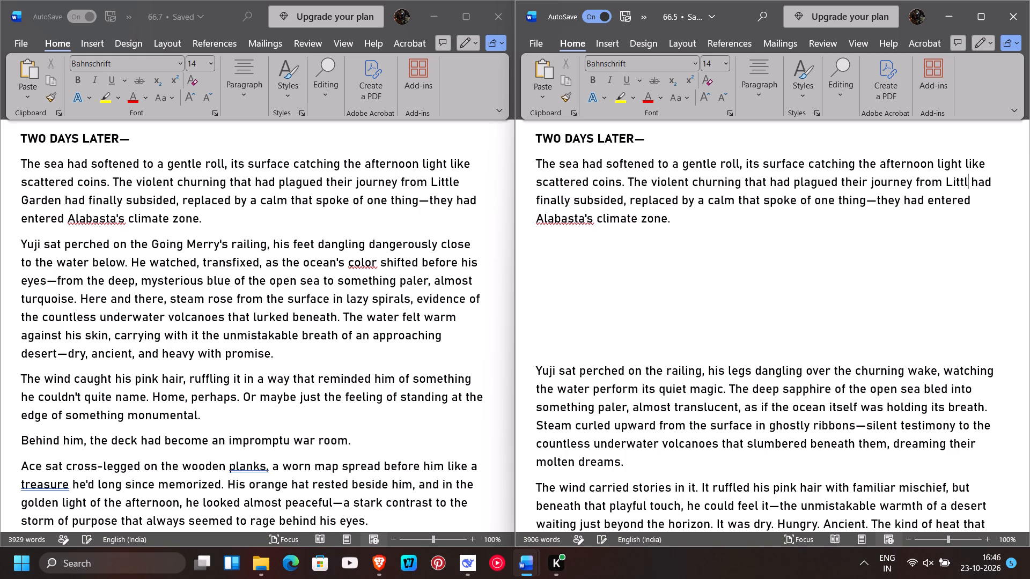
{"action": "key", "text": "BackSpace"}
{"action": "key", "text": "BackSpace"}
{"action": "key", "text": "BackSpace"}
{"action": "key", "text": "BackSpace"}
{"action": "type", "text": "Drum Island"}
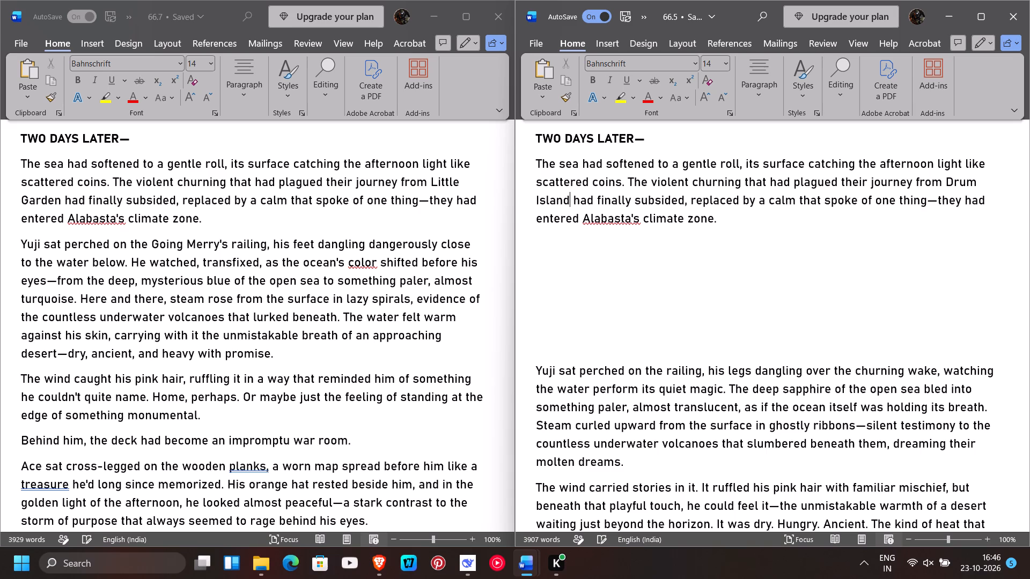
Remove the blank lines between the opening paragraph and the "Yuji sat perched" paragraph in 66.5.
{"action": "left_click", "coordinate": [534, 220]}
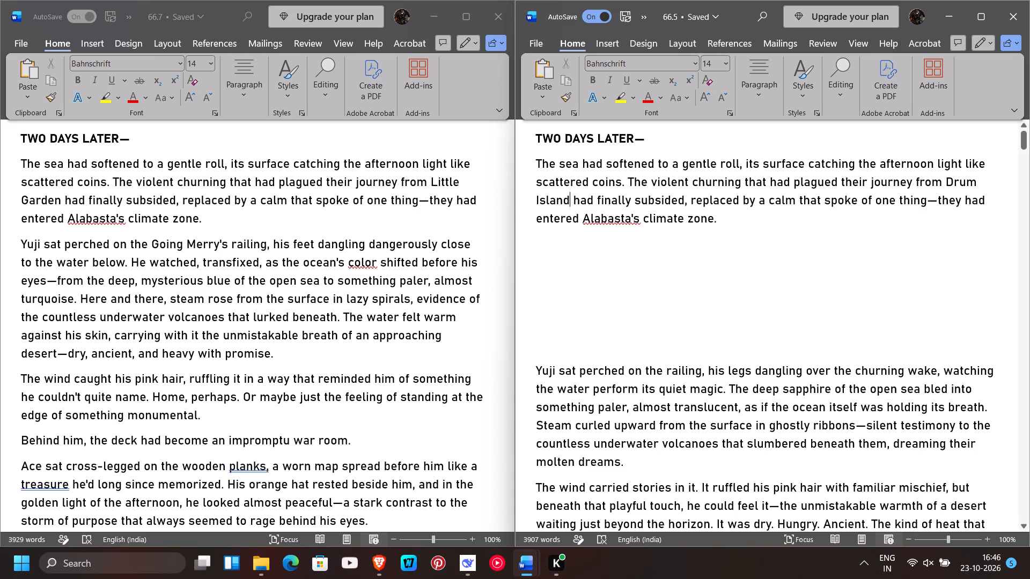
{"action": "double_click", "coordinate": [715, 221]}
{"action": "left_click", "coordinate": [715, 221]}
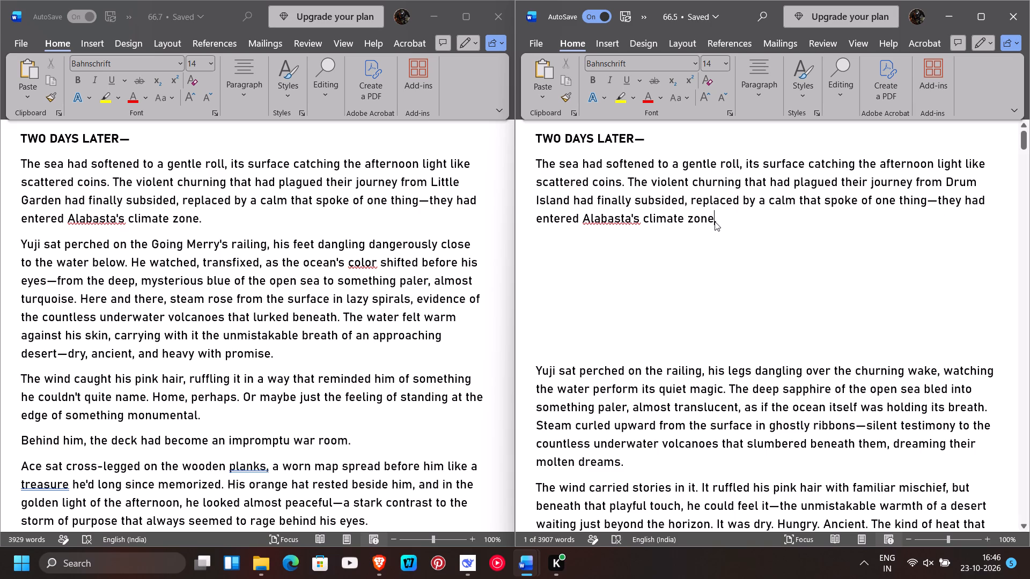
{"action": "left_click", "coordinate": [719, 218]}
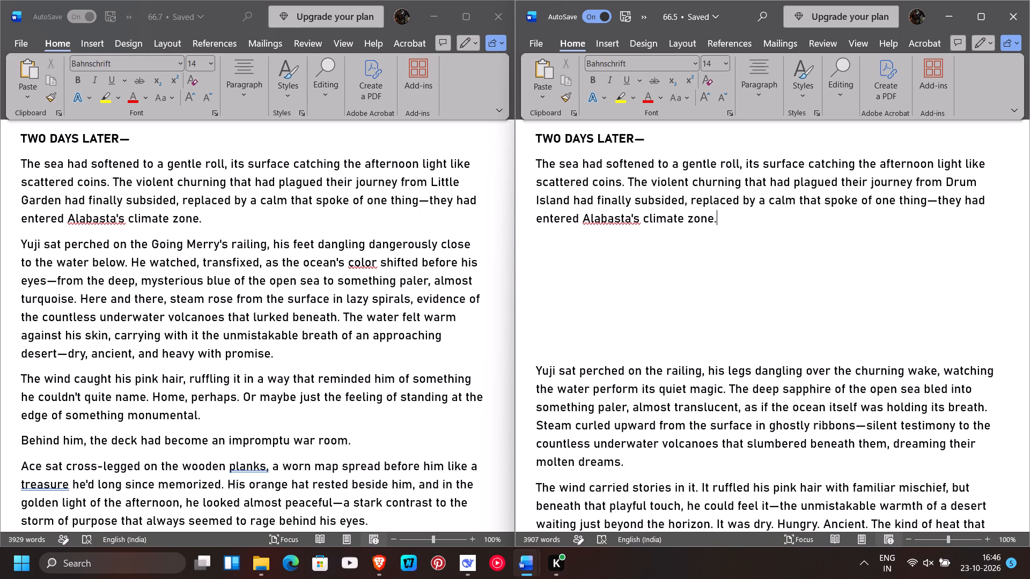
{"action": "left_click", "coordinate": [536, 374]}
{"action": "key", "text": "BackSpace"}
{"action": "key", "text": "BackSpace"}
{"action": "key", "text": "BackSpace"}
{"action": "key", "text": "BackSpace"}
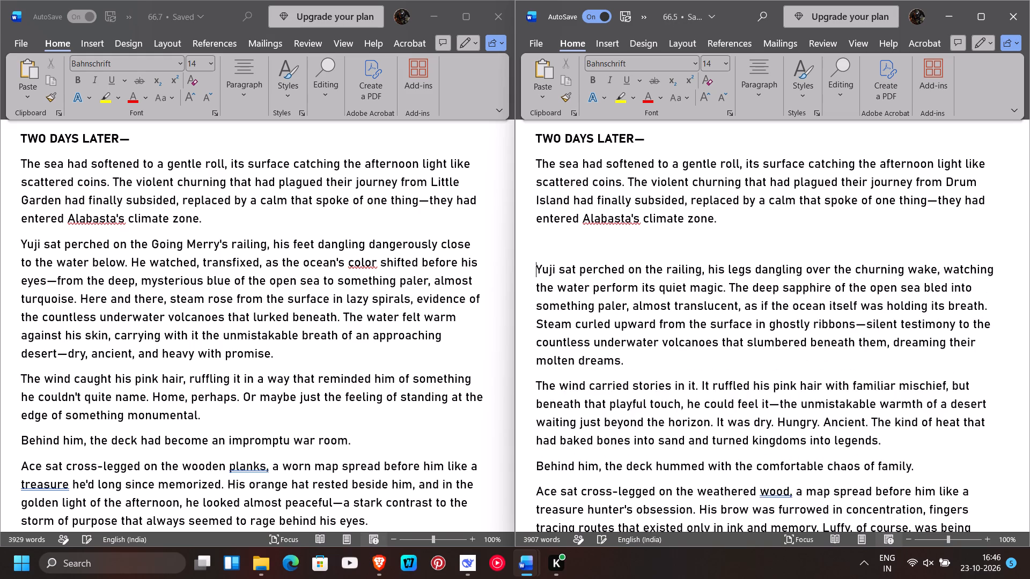
{"action": "key", "text": "BackSpace"}
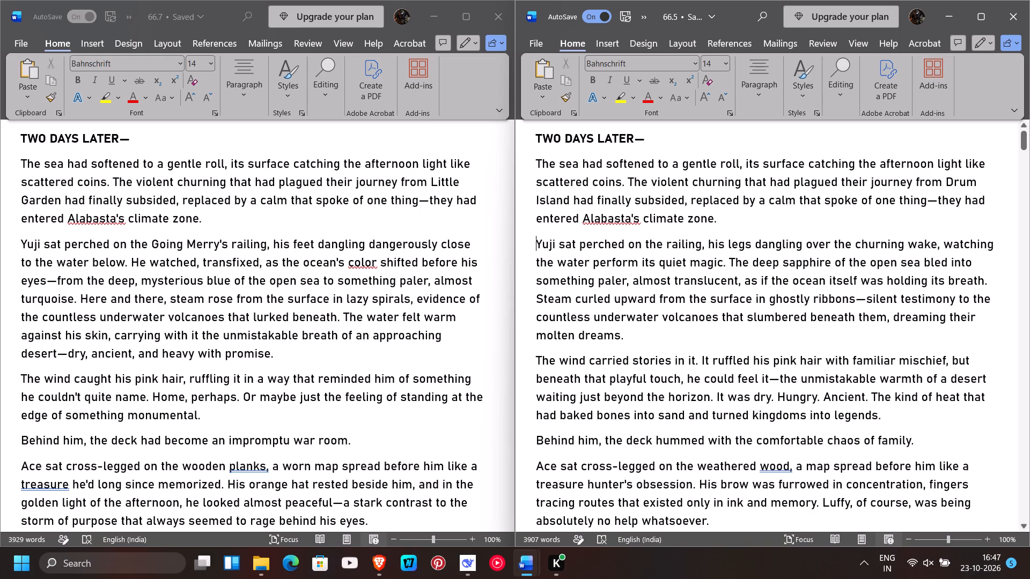
Delete ", as if the ocean itself was holding its breath" from the Yuji paragraph in 66.5, ending that sentence at "almost translucent.".
{"action": "left_click", "coordinate": [983, 277]}
{"action": "key", "text": "BackSpace"}
{"action": "key", "text": "BackSpace"}
{"action": "key", "text": "BackSpace"}
{"action": "key", "text": "BackSpace"}
{"action": "key", "text": "BackSpace"}
{"action": "key", "text": "BackSpace"}
{"action": "key", "text": "BackSpace"}
{"action": "key", "text": "BackSpace"}
{"action": "key", "text": "BackSpace"}
{"action": "key", "text": "BackSpace"}
{"action": "key", "text": "BackSpace"}
{"action": "key", "text": "BackSpace"}
{"action": "key", "text": "BackSpace"}
{"action": "key", "text": "BackSpace"}
{"action": "key", "text": "BackSpace"}
{"action": "key", "text": "BackSpace"}
{"action": "key", "text": "BackSpace"}
{"action": "key", "text": "BackSpace"}
{"action": "key", "text": "BackSpace"}
{"action": "key", "text": "BackSpace"}
{"action": "key", "text": "BackSpace"}
{"action": "key", "text": "BackSpace"}
{"action": "key", "text": "BackSpace"}
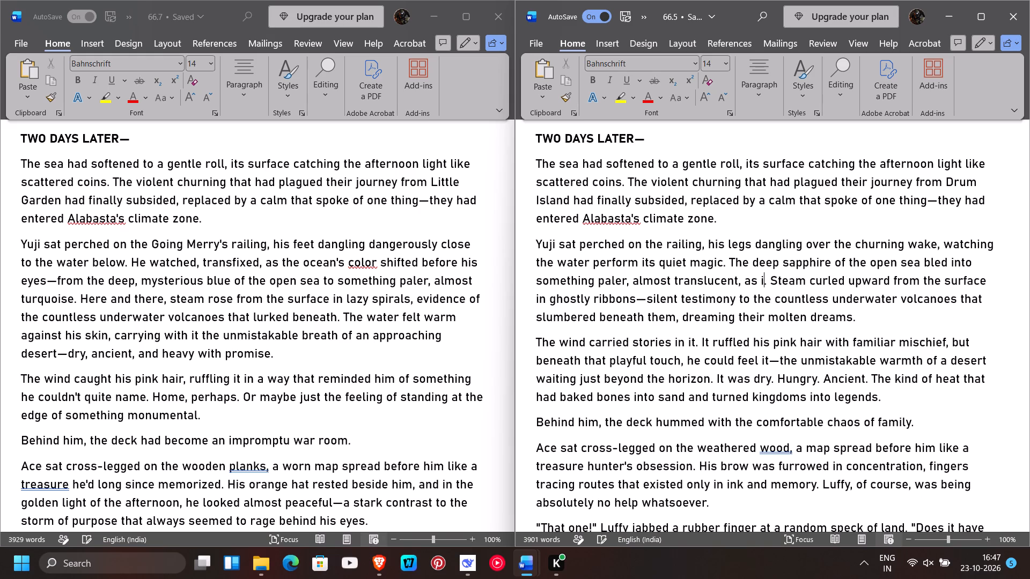
{"action": "key", "text": "BackSpace"}
{"action": "key", "text": "BackSpace"}
{"action": "key", "text": "BackSpace"}
{"action": "key", "text": "BackSpace"}
{"action": "key", "text": "BackSpace"}
{"action": "key", "text": "BackSpace"}
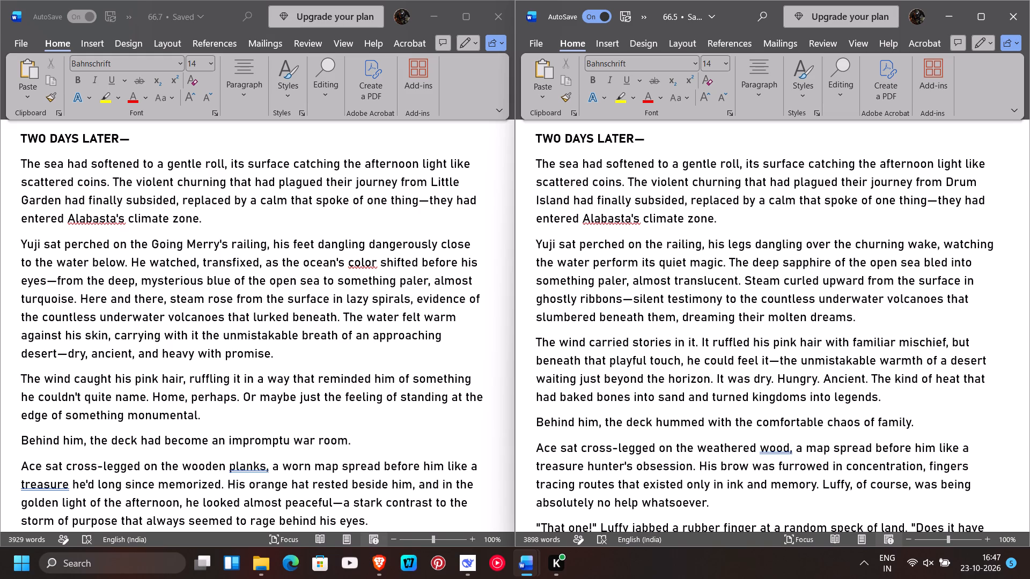
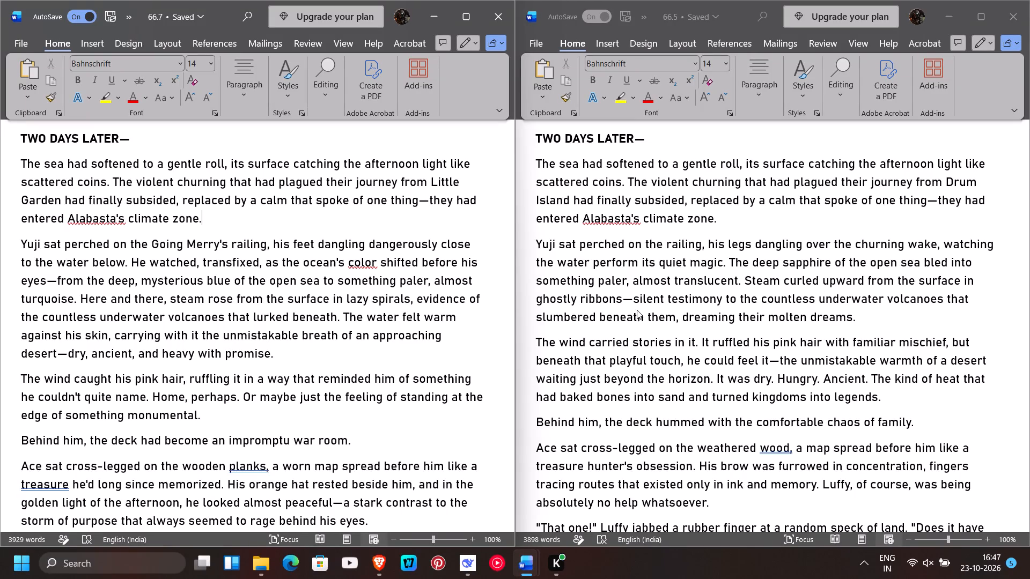
Delete ", dreaming their molten dreams" from the Yuji paragraph in 66.5, ending the sentence at "slumbered beneath them.".
{"action": "left_click", "coordinate": [855, 311]}
{"action": "left_click", "coordinate": [855, 311]}
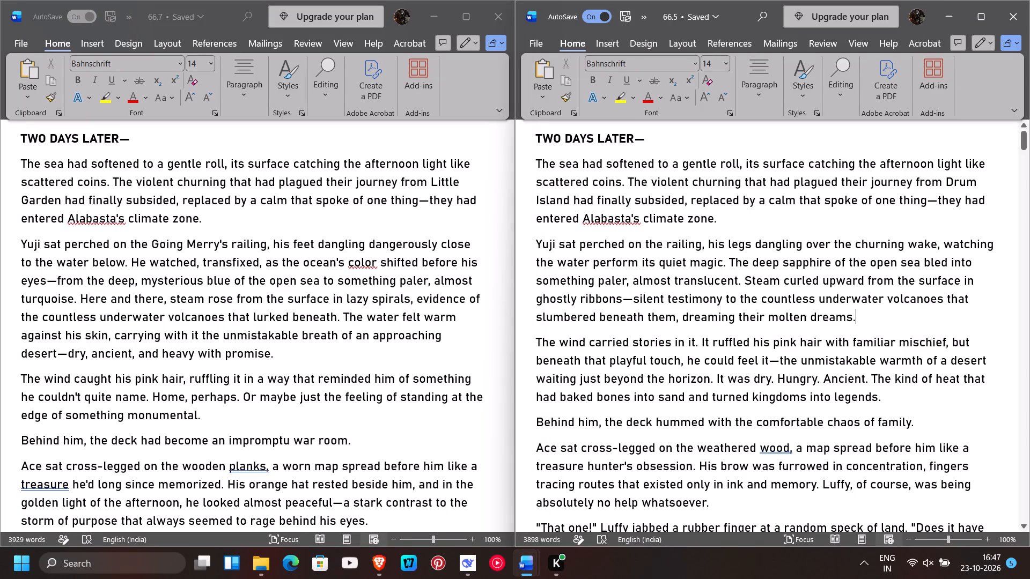
{"action": "key", "text": "BackSpace"}
{"action": "key", "text": "BackSpace"}
{"action": "key", "text": "BackSpace"}
{"action": "key", "text": "BackSpace"}
{"action": "key", "text": "BackSpace"}
{"action": "key", "text": "BackSpace"}
{"action": "key", "text": "BackSpace"}
{"action": "key", "text": "BackSpace"}
{"action": "key", "text": "BackSpace"}
{"action": "key", "text": "BackSpace"}
{"action": "key", "text": "BackSpace"}
{"action": "key", "text": "BackSpace"}
{"action": "key", "text": "BackSpace"}
{"action": "key", "text": "BackSpace"}
{"action": "key", "text": "BackSpace"}
{"action": "key", "text": "BackSpace"}
{"action": "key", "text": "BackSpace"}
{"action": "key", "text": "BackSpace"}
{"action": "key", "text": "BackSpace"}
{"action": "key", "text": "BackSpace"}
{"action": "key", "text": "BackSpace"}
{"action": "key", "text": "BackSpace"}
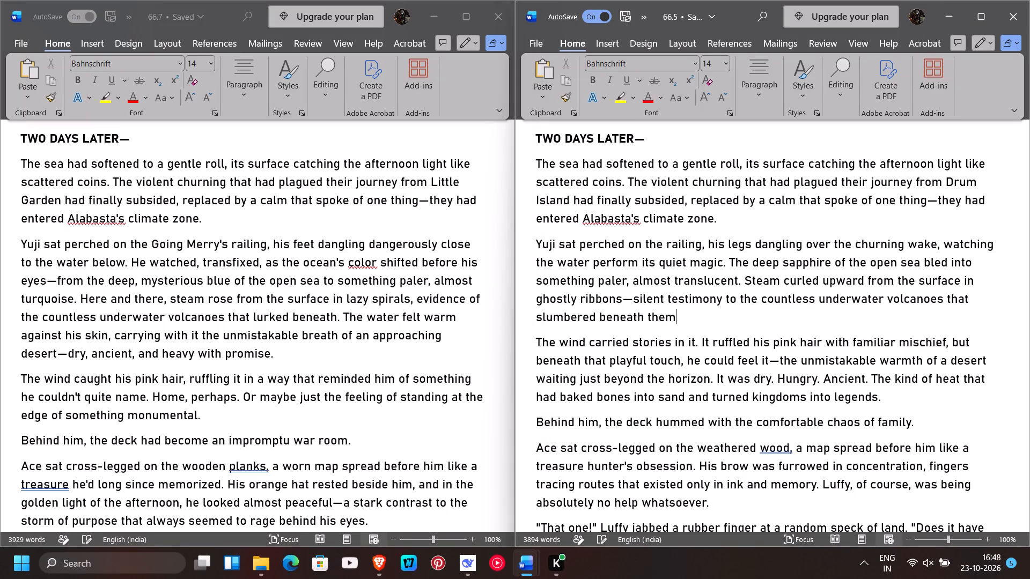
{"action": "key", "text": "period"}
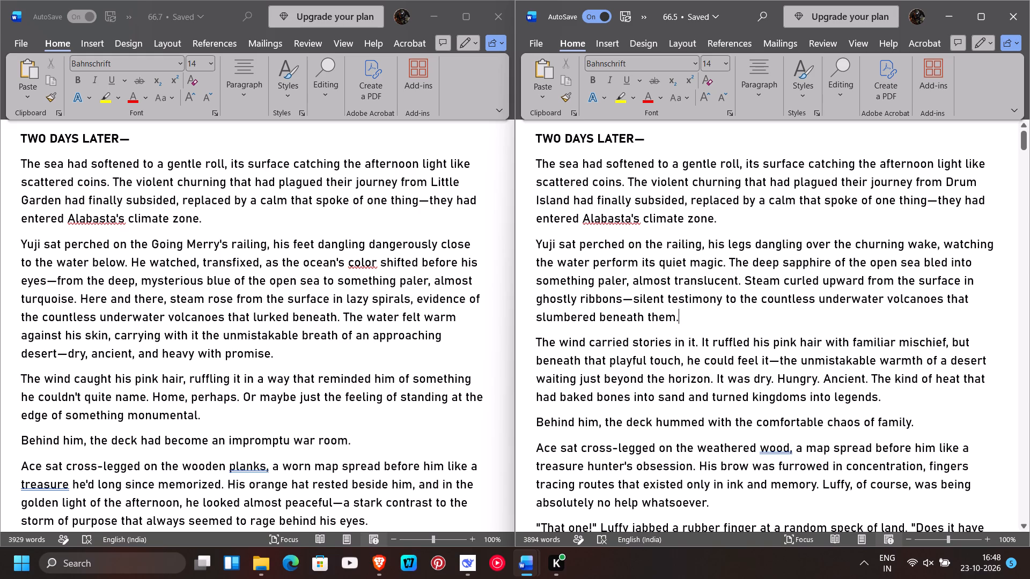
Delete the entire "The wind carried stories in it" paragraph from 66.5, leaving no empty line before "Behind him, the deck hummed".
{"action": "double_click", "coordinate": [884, 397]}
{"action": "left_click", "coordinate": [884, 397]}
{"action": "key", "text": "BackSpace"}
{"action": "key", "text": "BackSpace"}
{"action": "key", "text": "BackSpace"}
{"action": "key", "text": "BackSpace"}
{"action": "key", "text": "BackSpace"}
{"action": "key", "text": "BackSpace"}
{"action": "key", "text": "BackSpace"}
{"action": "key", "text": "BackSpace"}
{"action": "key", "text": "BackSpace"}
{"action": "key", "text": "BackSpace"}
{"action": "key", "text": "BackSpace"}
{"action": "key", "text": "BackSpace"}
{"action": "key", "text": "BackSpace"}
{"action": "key", "text": "BackSpace"}
{"action": "key", "text": "BackSpace"}
{"action": "key", "text": "BackSpace"}
{"action": "key", "text": "BackSpace"}
{"action": "key", "text": "BackSpace"}
{"action": "key", "text": "BackSpace"}
{"action": "key", "text": "BackSpace"}
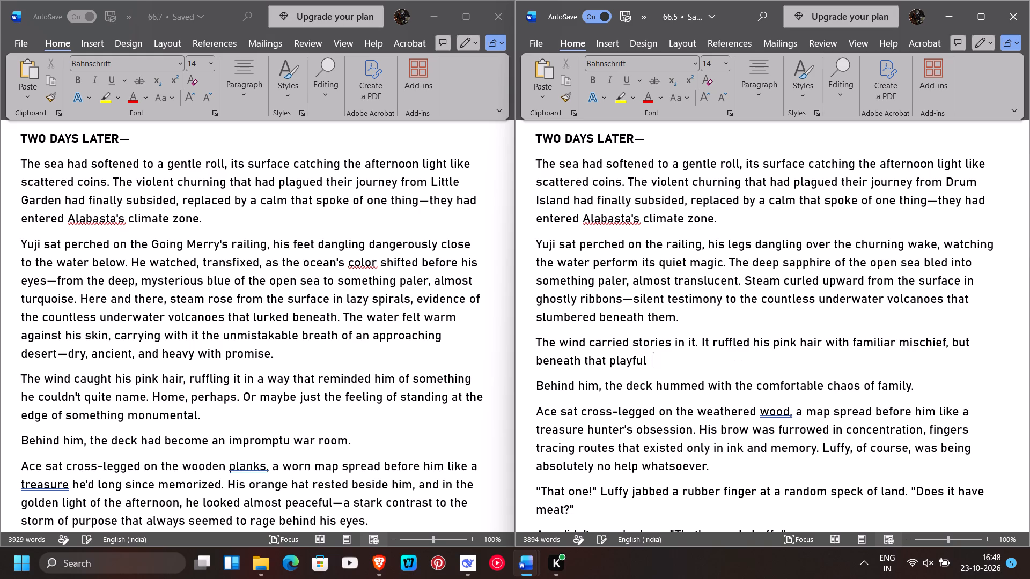
{"action": "key", "text": "BackSpace"}
{"action": "key", "text": "BackSpace"}
{"action": "key", "text": "BackSpace"}
{"action": "key", "text": "BackSpace"}
{"action": "key", "text": "BackSpace"}
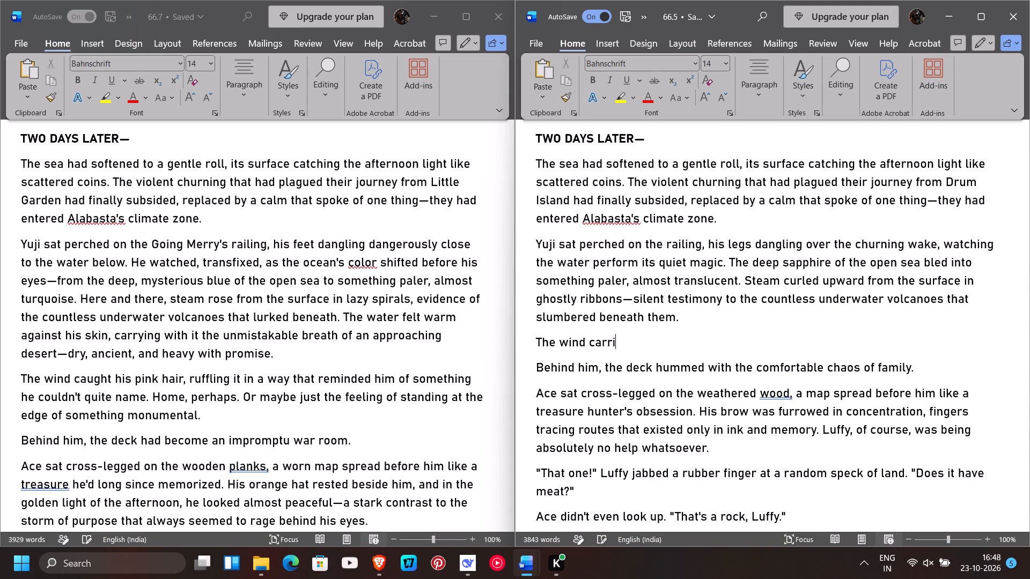
{"action": "key", "text": "BackSpace"}
{"action": "key", "text": "BackSpace"}
{"action": "key", "text": "BackSpace"}
{"action": "key", "text": "BackSpace"}
{"action": "key", "text": "BackSpace"}
{"action": "key", "text": "BackSpace"}
{"action": "key", "text": "BackSpace"}
{"action": "key", "text": "BackSpace"}
{"action": "key", "text": "BackSpace"}
{"action": "key", "text": "BackSpace"}
{"action": "key", "text": "BackSpace"}
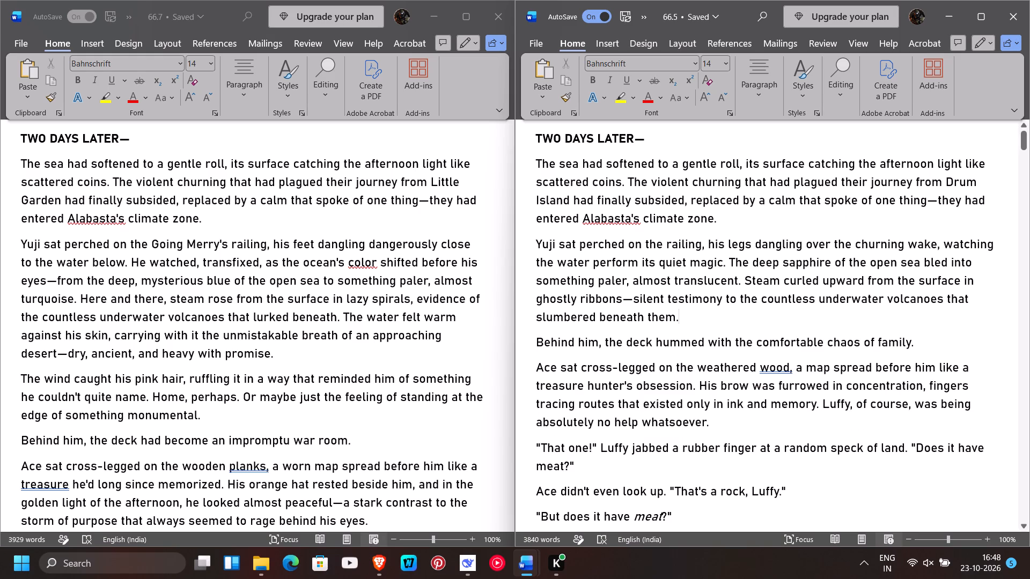
Apply the grammar suggestion "wood;" to the flagged "wood," in the paragraph about Ace sitting cross-legged in 66.5.
{"action": "left_click", "coordinate": [535, 368]}
{"action": "right_click", "coordinate": [778, 369]}
{"action": "right_click", "coordinate": [778, 369]}
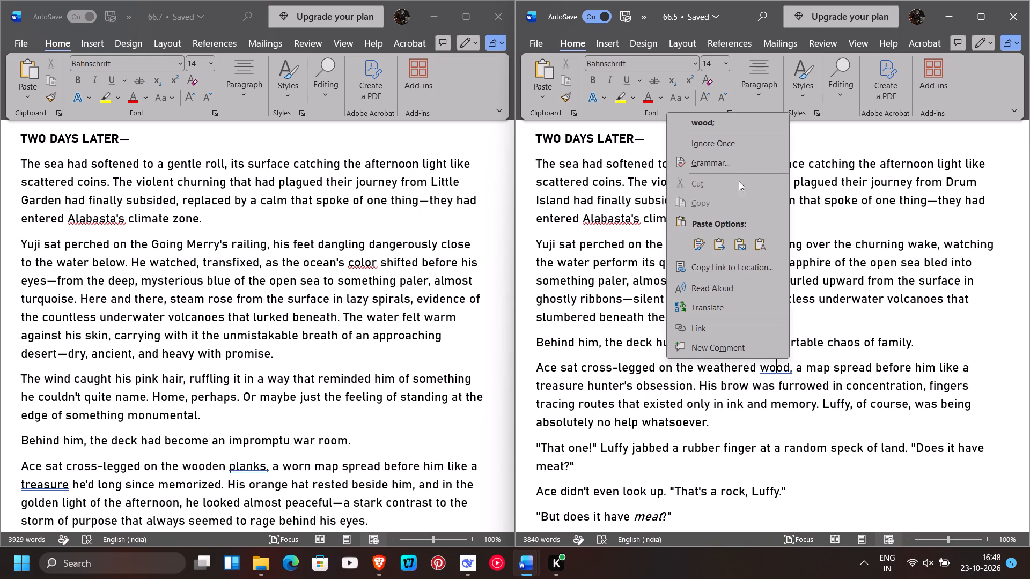
{"action": "left_click", "coordinate": [737, 121]}
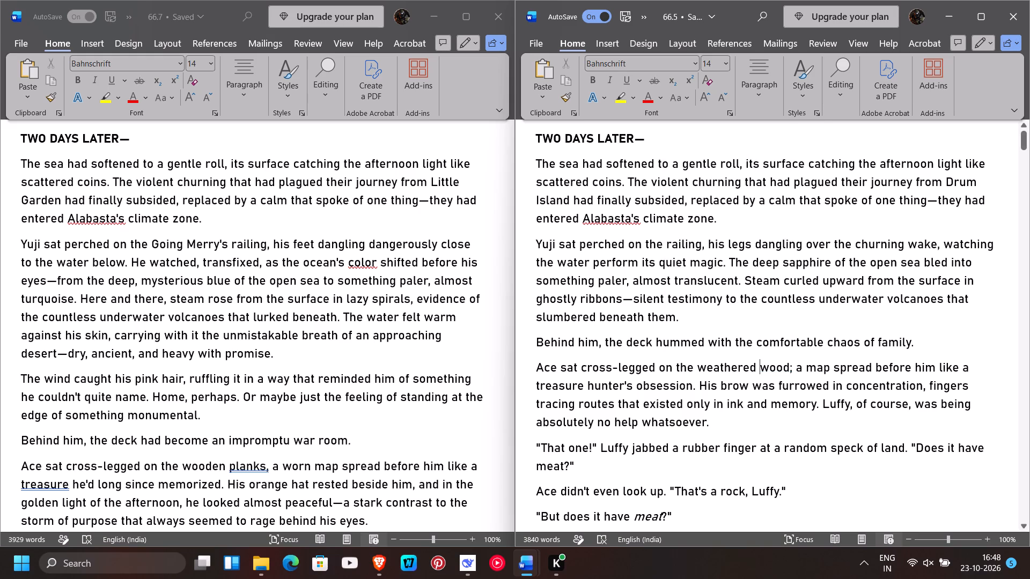
{"action": "double_click", "coordinate": [535, 383]}
{"action": "left_click", "coordinate": [535, 383]}
Delete "that existed only in ink and memory" from the Ace paragraph in 66.5, ending the sentence at "tracing routes.".
{"action": "left_click", "coordinate": [815, 409]}
{"action": "key", "text": "BackSpace"}
{"action": "key", "text": "BackSpace"}
{"action": "key", "text": "BackSpace"}
{"action": "key", "text": "BackSpace"}
{"action": "key", "text": "BackSpace"}
{"action": "key", "text": "BackSpace"}
{"action": "key", "text": "BackSpace"}
{"action": "key", "text": "BackSpace"}
{"action": "key", "text": "BackSpace"}
{"action": "key", "text": "BackSpace"}
{"action": "key", "text": "BackSpace"}
{"action": "key", "text": "BackSpace"}
{"action": "key", "text": "BackSpace"}
{"action": "key", "text": "BackSpace"}
{"action": "key", "text": "BackSpace"}
{"action": "key", "text": "BackSpace"}
{"action": "key", "text": "BackSpace"}
{"action": "key", "text": "BackSpace"}
{"action": "key", "text": "BackSpace"}
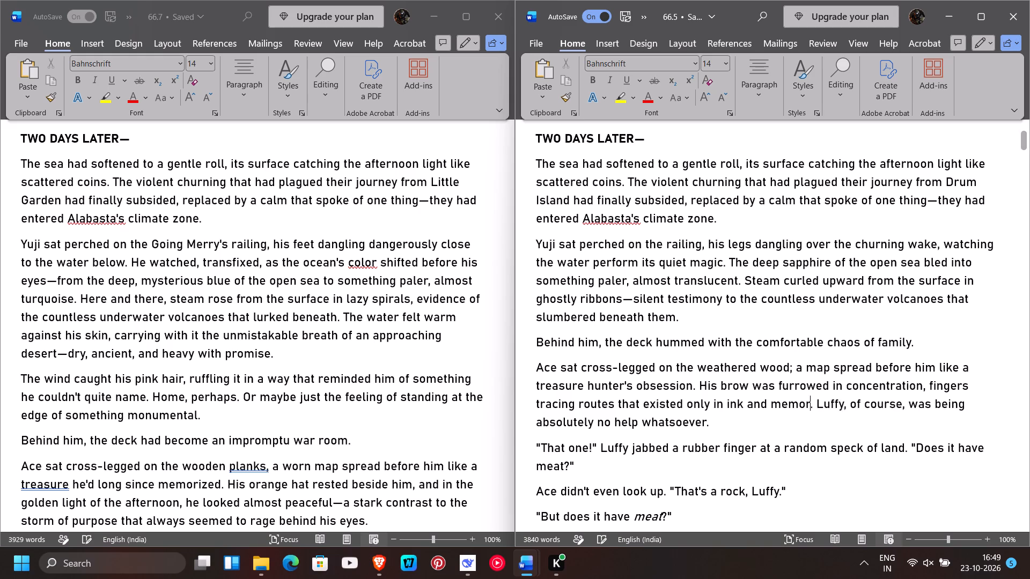
{"action": "key", "text": "BackSpace"}
{"action": "key", "text": "BackSpace"}
{"action": "key", "text": "BackSpace"}
{"action": "key", "text": "BackSpace"}
{"action": "key", "text": "BackSpace"}
{"action": "key", "text": "BackSpace"}
{"action": "key", "text": "BackSpace"}
{"action": "key", "text": "BackSpace"}
{"action": "key", "text": "BackSpace"}
{"action": "key", "text": "BackSpace"}
{"action": "key", "text": "BackSpace"}
{"action": "key", "text": "BackSpace"}
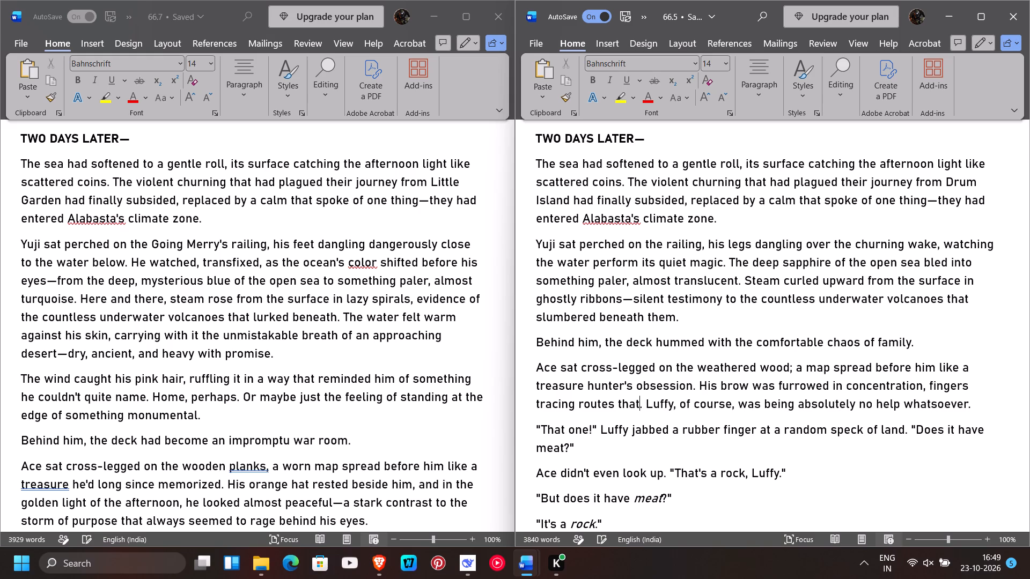
{"action": "key", "text": "BackSpace"}
{"action": "key", "text": "BackSpace"}
{"action": "key", "text": "BackSpace"}
{"action": "key", "text": "BackSpace"}
{"action": "key", "text": "BackSpace"}
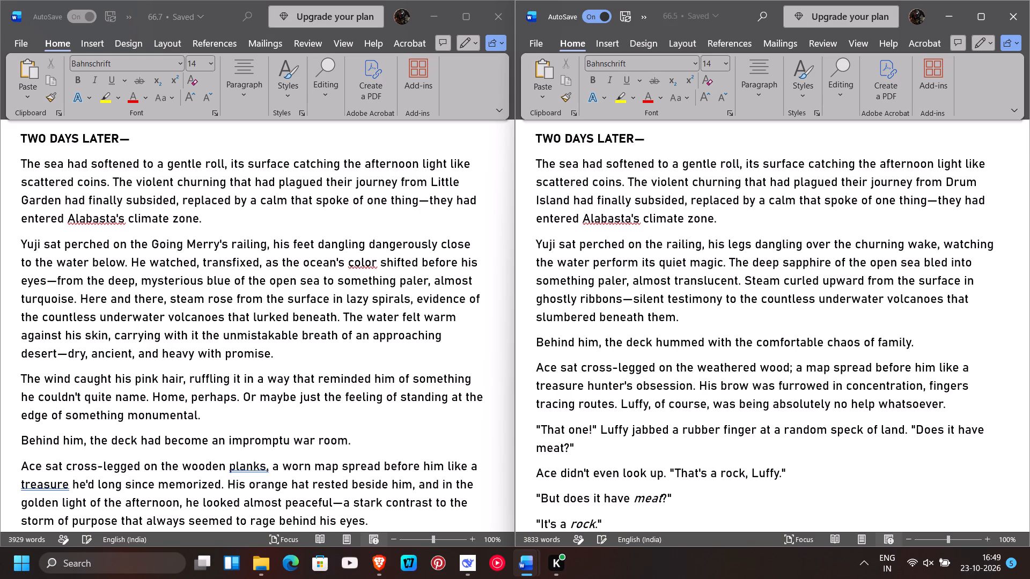
Read on in 66.5 through Luffy and Ace's rock dialogue to Nami's headache paragraph.
{"action": "key", "text": "Down"}
{"action": "key", "text": "Down"}
{"action": "key", "text": "Down"}
{"action": "key", "text": "Down"}
{"action": "key", "text": "Down"}
{"action": "key", "text": "Down"}
{"action": "key", "text": "Down"}
{"action": "key", "text": "Down"}
{"action": "key", "text": "Down"}
{"action": "key", "text": "Down"}
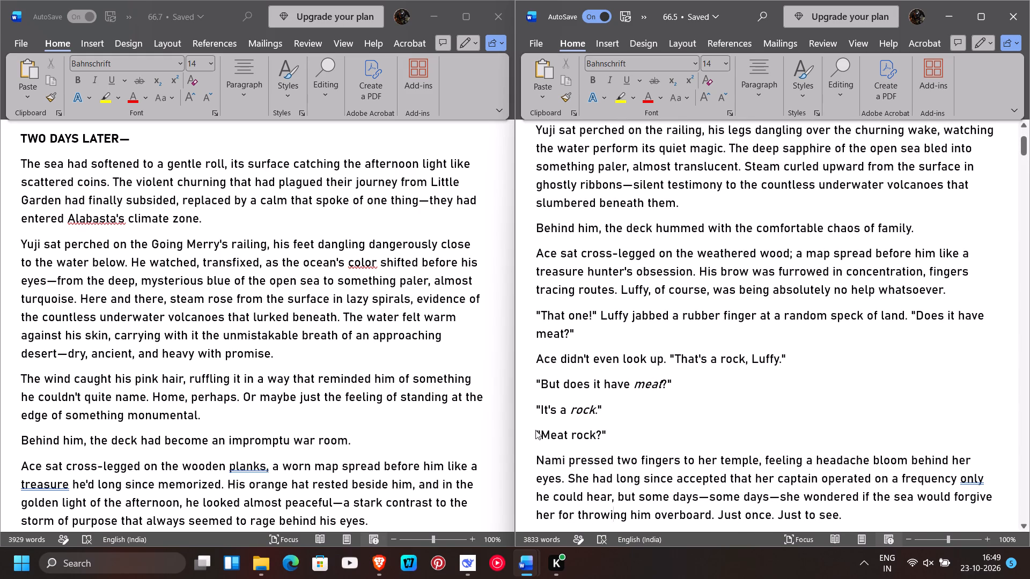
Examine the matching passage in 66.7, from Luffy and Ace's map dialogue through Nami's call about approaching Alabasta.
{"action": "left_click", "coordinate": [384, 476]}
{"action": "key", "text": "Down"}
{"action": "key", "text": "Down"}
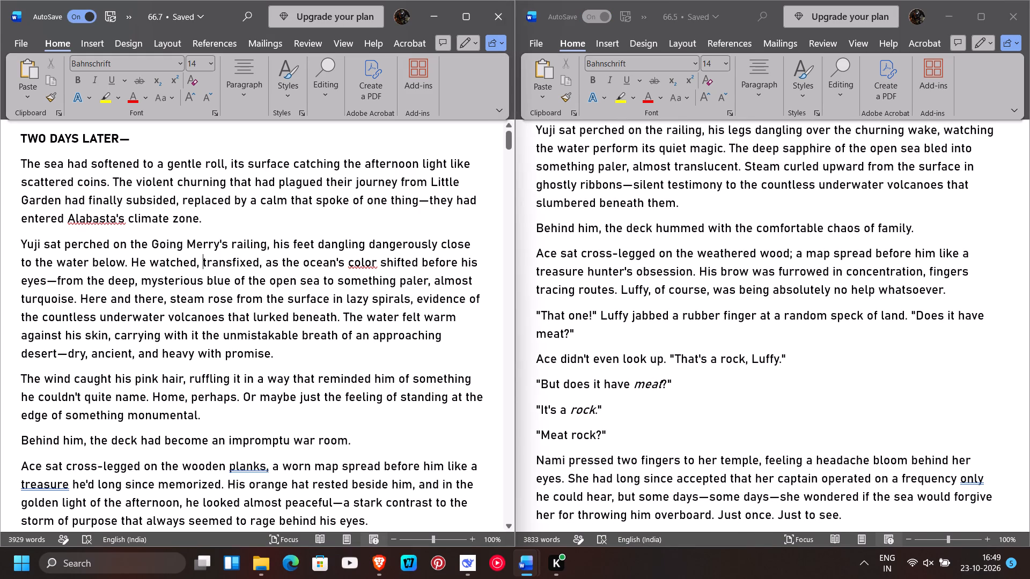
{"action": "key", "text": "Down"}
{"action": "key", "text": "Down"}
{"action": "key", "text": "Down"}
{"action": "key", "text": "Down"}
{"action": "key", "text": "Down"}
{"action": "key", "text": "Down"}
{"action": "key", "text": "Down"}
{"action": "key", "text": "Down"}
{"action": "key", "text": "Down"}
{"action": "key", "text": "Down"}
{"action": "key", "text": "Down"}
{"action": "key", "text": "Down"}
{"action": "key", "text": "Down"}
{"action": "key", "text": "Down"}
{"action": "key", "text": "Down"}
{"action": "key", "text": "Down"}
{"action": "key", "text": "Down"}
{"action": "key", "text": "Down"}
{"action": "key", "text": "Down"}
{"action": "key", "text": "Down"}
{"action": "key", "text": "Down"}
{"action": "key", "text": "Down"}
{"action": "key", "text": "Down"}
{"action": "key", "text": "Down"}
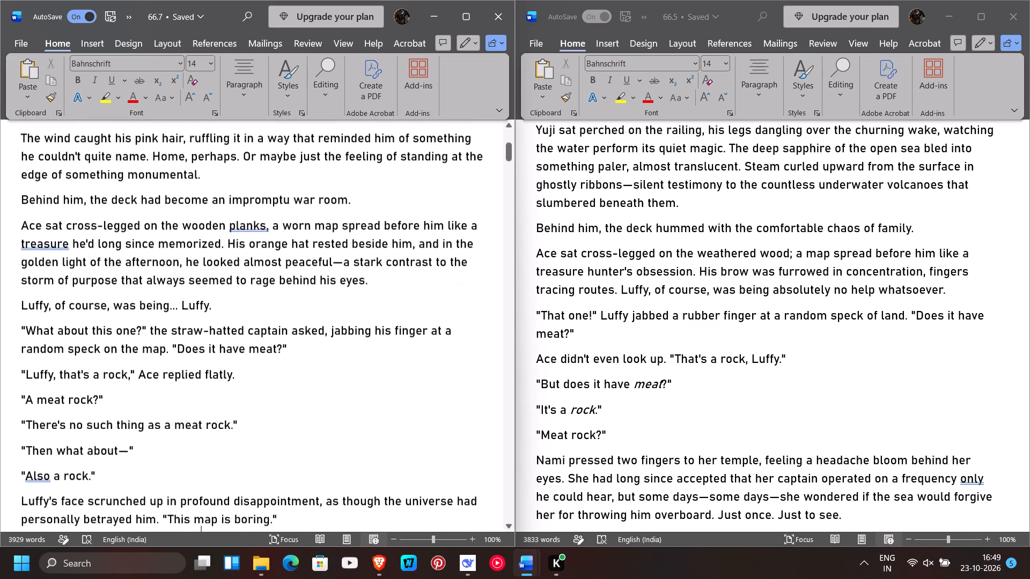
{"action": "key", "text": "Down"}
{"action": "key", "text": "Down"}
{"action": "key", "text": "Down"}
{"action": "key", "text": "Down"}
{"action": "key", "text": "Down"}
{"action": "key", "text": "Down"}
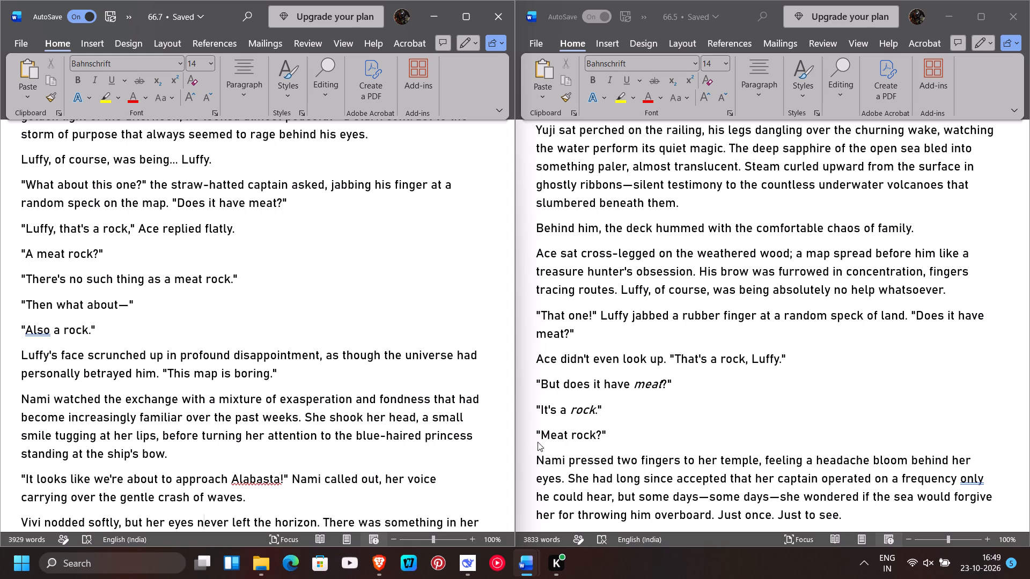
Examine Nami's headache paragraph and the following paragraph about the blue-haired princess in 66.5.
{"action": "left_click", "coordinate": [535, 457]}
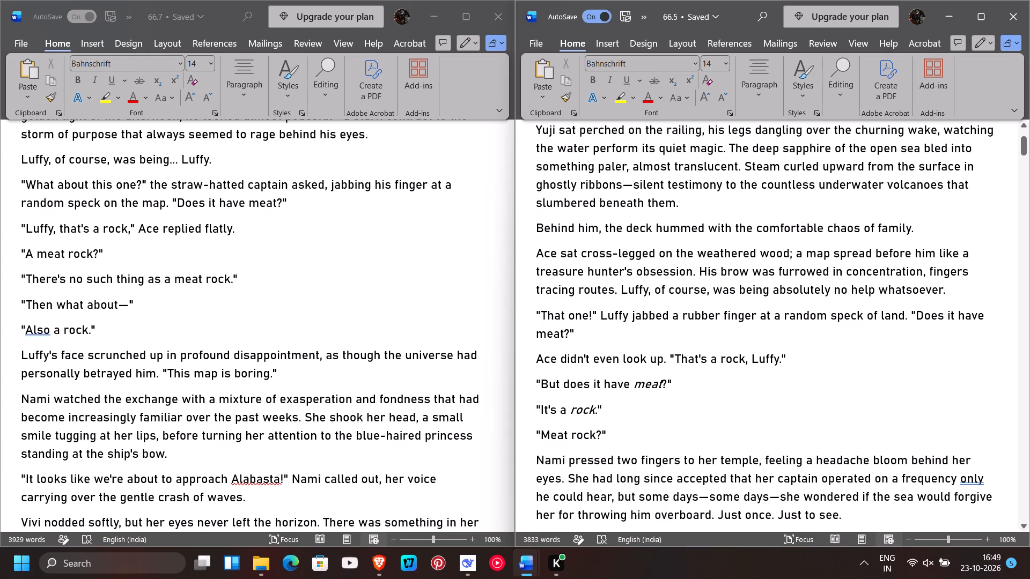
{"action": "left_click", "coordinate": [535, 457]}
{"action": "key", "text": "Down"}
{"action": "key", "text": "Down"}
{"action": "key", "text": "Down"}
{"action": "key", "text": "Down"}
{"action": "key", "text": "Down"}
{"action": "key", "text": "Down"}
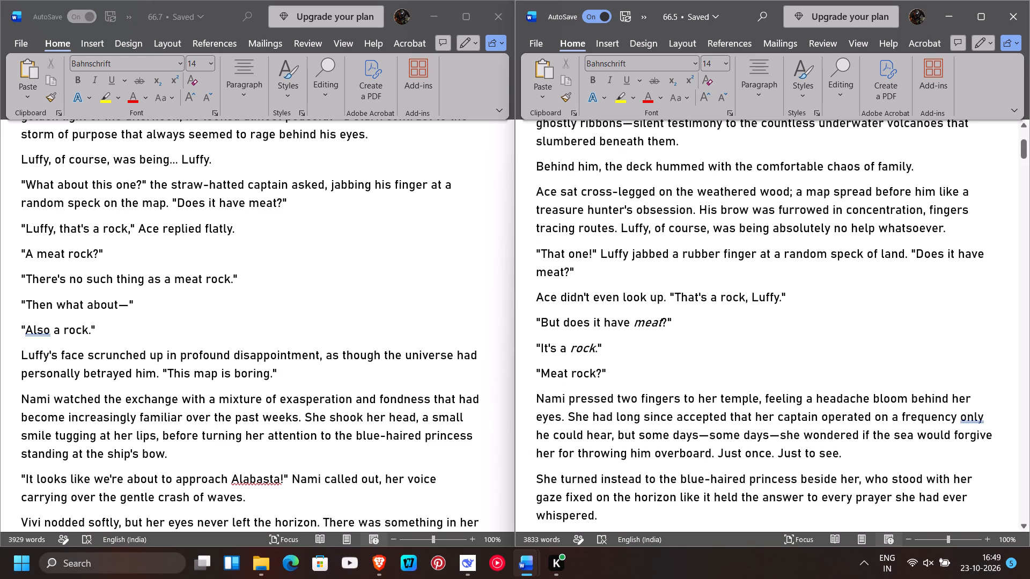
Trim Nami's headache paragraph in 66.5 by deleting everything from "but some days" onward, ending it at "he could hear.".
{"action": "left_click", "coordinate": [775, 436]}
{"action": "key", "text": "BackSpace"}
{"action": "key", "text": "BackSpace"}
{"action": "key", "text": "BackSpace"}
{"action": "key", "text": "BackSpace"}
{"action": "key", "text": "BackSpace"}
{"action": "key", "text": "BackSpace"}
{"action": "key", "text": "BackSpace"}
{"action": "key", "text": "BackSpace"}
{"action": "key", "text": "BackSpace"}
{"action": "key", "text": "BackSpace"}
{"action": "key", "text": "BackSpace"}
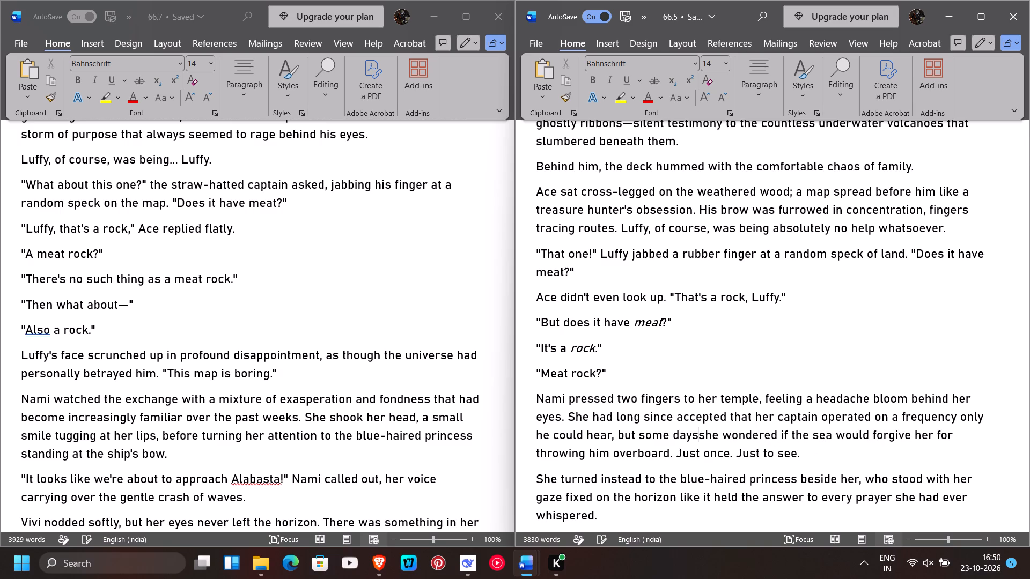
{"action": "left_click", "coordinate": [802, 452]}
{"action": "key", "text": "BackSpace"}
{"action": "key", "text": "BackSpace"}
{"action": "key", "text": "BackSpace"}
{"action": "key", "text": "BackSpace"}
{"action": "key", "text": "BackSpace"}
{"action": "key", "text": "BackSpace"}
{"action": "key", "text": "BackSpace"}
{"action": "key", "text": "BackSpace"}
{"action": "key", "text": "BackSpace"}
{"action": "key", "text": "BackSpace"}
{"action": "key", "text": "BackSpace"}
{"action": "key", "text": "BackSpace"}
{"action": "key", "text": "BackSpace"}
{"action": "key", "text": "BackSpace"}
{"action": "key", "text": "BackSpace"}
{"action": "key", "text": "BackSpace"}
{"action": "key", "text": "BackSpace"}
{"action": "key", "text": "BackSpace"}
{"action": "key", "text": "BackSpace"}
{"action": "key", "text": "BackSpace"}
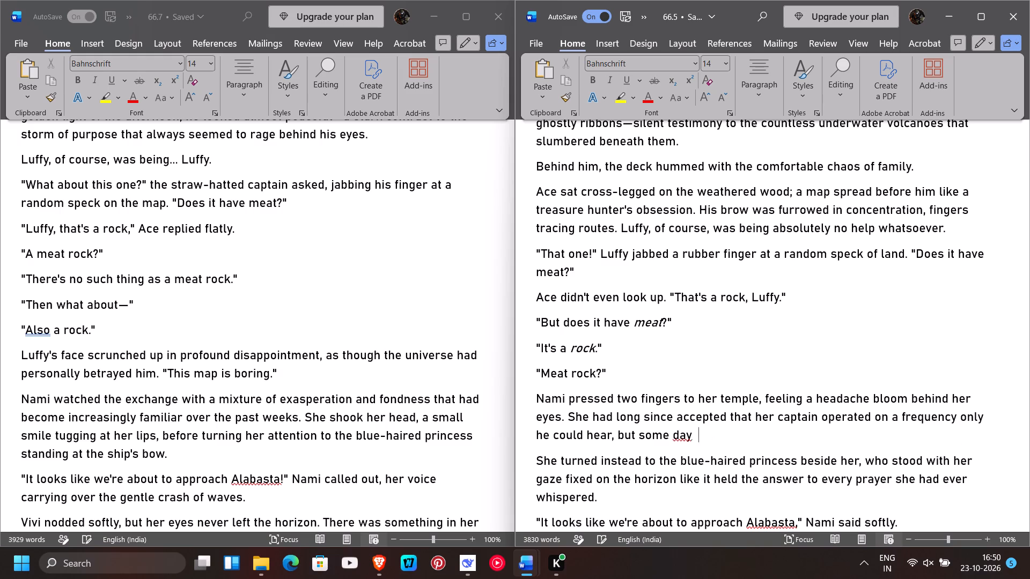
{"action": "key", "text": "BackSpace"}
{"action": "key", "text": "BackSpace"}
{"action": "key", "text": "BackSpace"}
{"action": "key", "text": "BackSpace"}
{"action": "key", "text": "BackSpace"}
{"action": "key", "text": "BackSpace"}
{"action": "key", "text": "BackSpace"}
{"action": "key", "text": "BackSpace"}
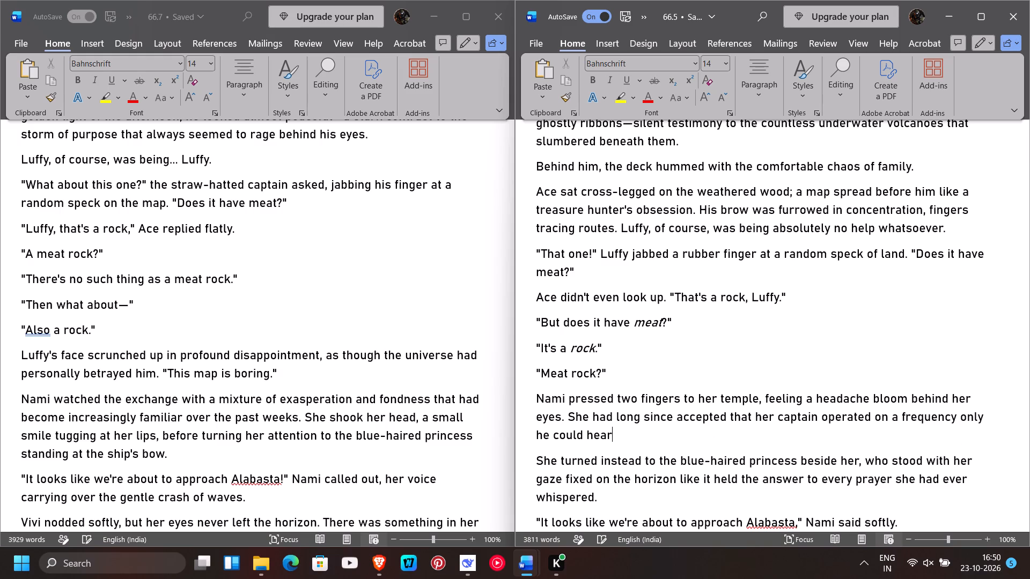
{"action": "key", "text": "period"}
Read on in 66.7 from Vivi's nod through her Baroque Works speech to Ace's warning about Crocodile.
{"action": "left_click", "coordinate": [587, 520]}
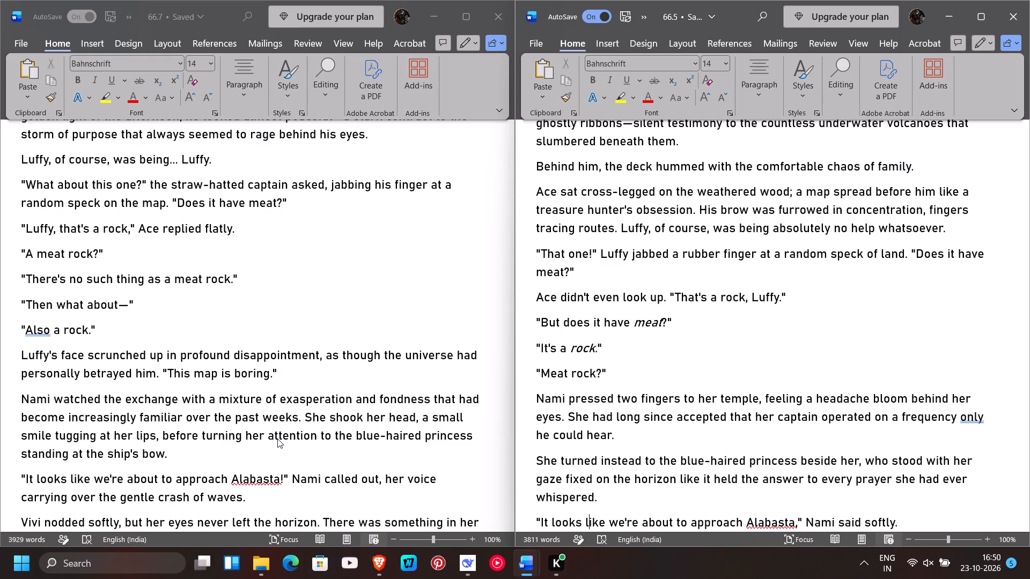
{"action": "left_click", "coordinate": [240, 520]}
{"action": "left_click", "coordinate": [240, 520]}
{"action": "key", "text": "Down"}
{"action": "key", "text": "Down"}
{"action": "key", "text": "Down"}
{"action": "key", "text": "Down"}
{"action": "key", "text": "Down"}
{"action": "key", "text": "Down"}
{"action": "key", "text": "Down"}
{"action": "key", "text": "Down"}
{"action": "key", "text": "Down"}
{"action": "key", "text": "Down"}
{"action": "key", "text": "Down"}
{"action": "key", "text": "Down"}
{"action": "key", "text": "Down"}
{"action": "key", "text": "Down"}
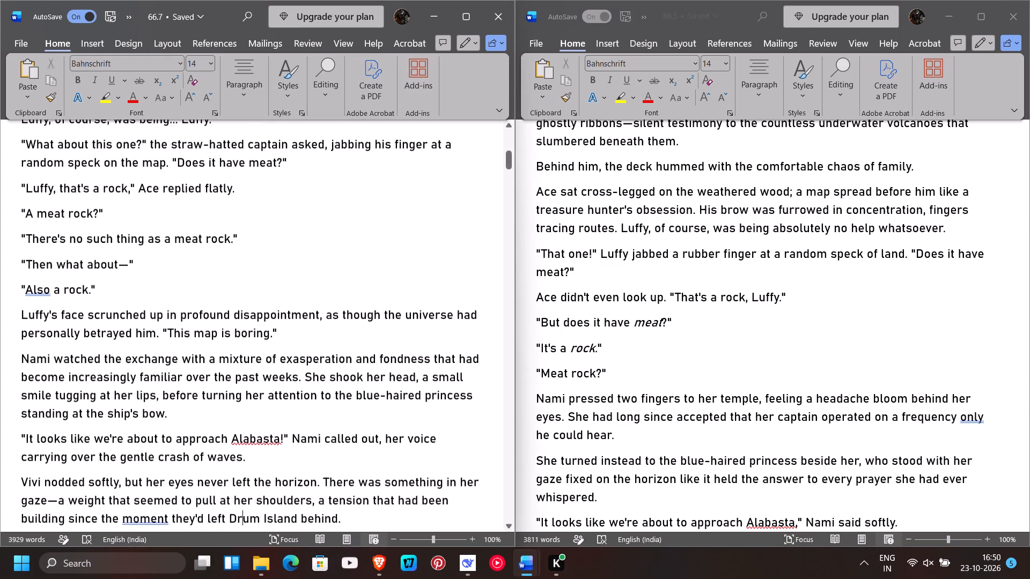
{"action": "key", "text": "Down"}
{"action": "key", "text": "Down"}
{"action": "key", "text": "Down"}
{"action": "key", "text": "Down"}
{"action": "key", "text": "Up"}
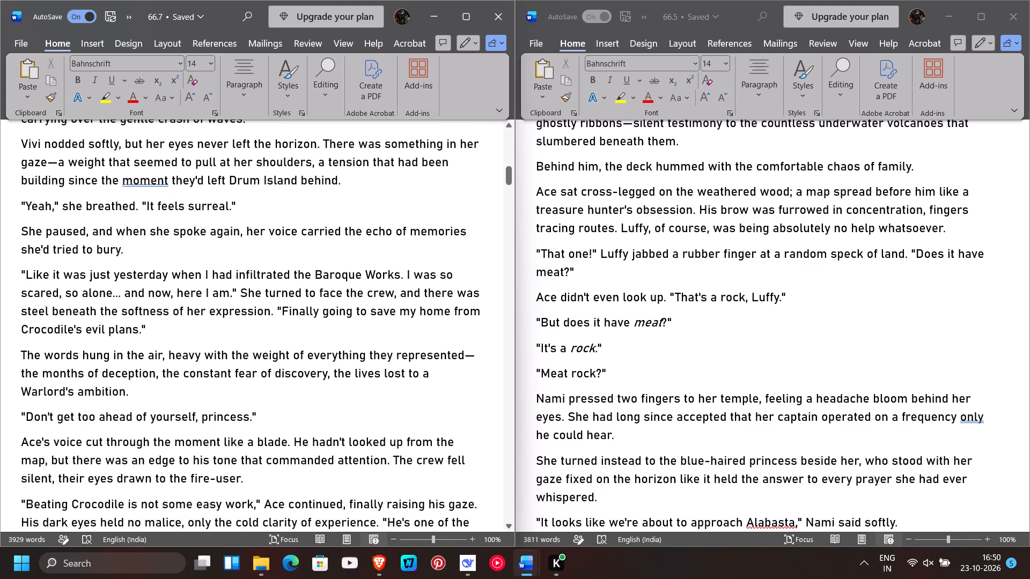
Examine the matching passage in 66.5, from Nami's Alabasta line through Vivi's reply to the Ace's voice paragraph.
{"action": "left_click", "coordinate": [566, 525]}
{"action": "key", "text": "Down"}
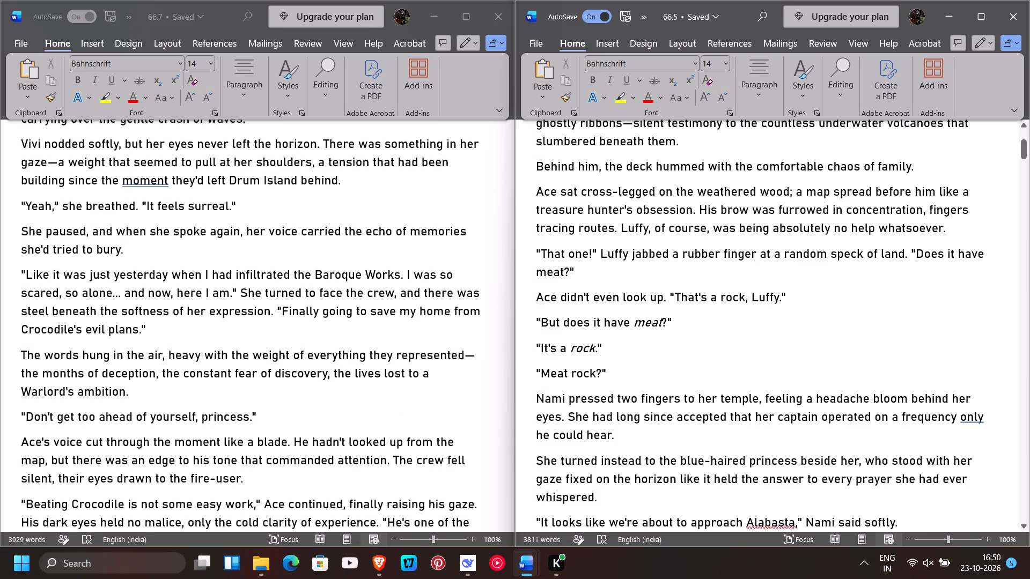
{"action": "key", "text": "Down"}
{"action": "key", "text": "Down"}
{"action": "key", "text": "Down"}
{"action": "key", "text": "Down"}
{"action": "key", "text": "Down"}
{"action": "key", "text": "Down"}
{"action": "key", "text": "Down"}
{"action": "key", "text": "Down"}
{"action": "key", "text": "Down"}
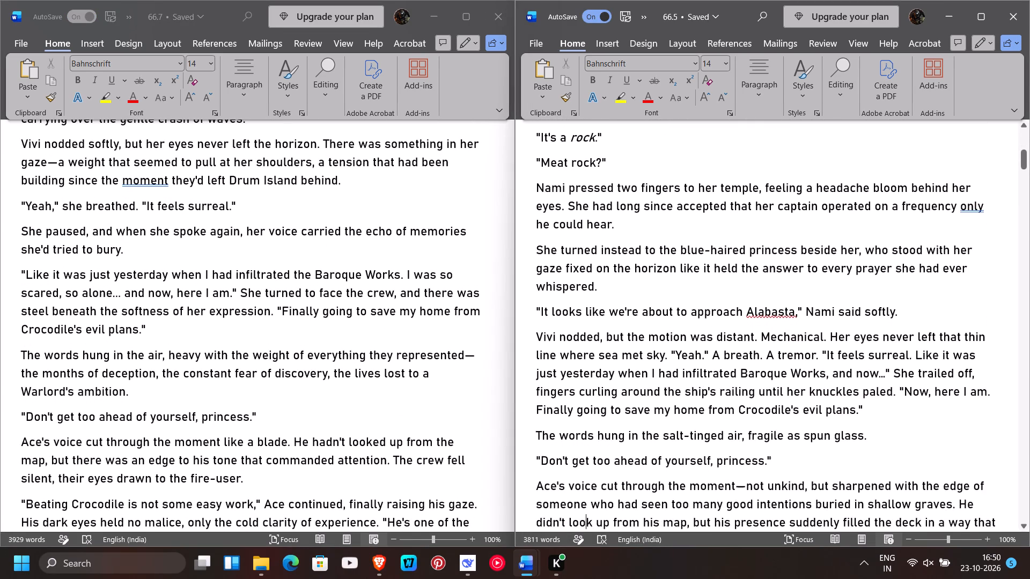
{"action": "key", "text": "Down"}
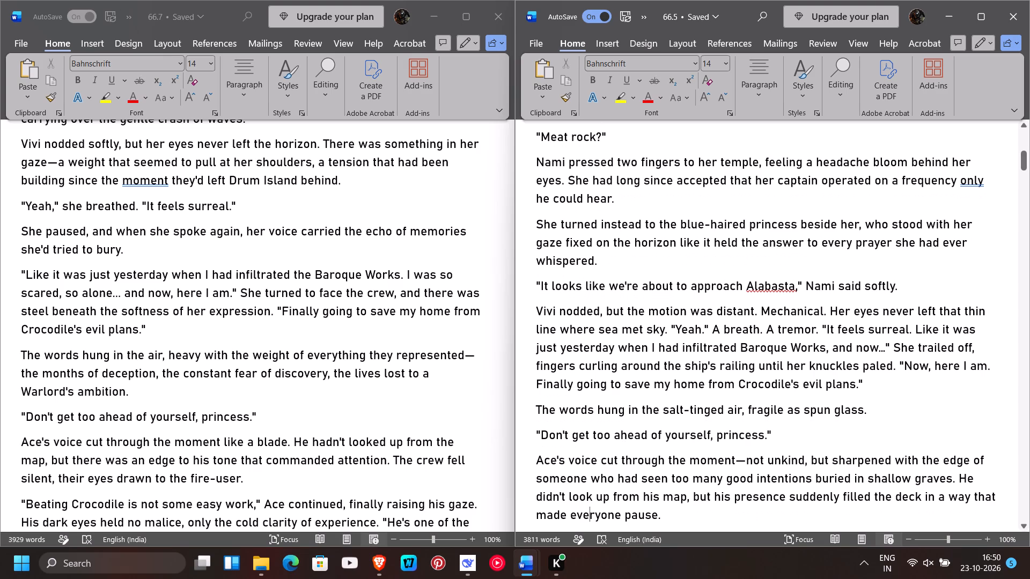
Delete the one-word sentence "Mechanical." from Vivi's nodding paragraph in 66.5, keeping one space before "Her eyes".
{"action": "left_click", "coordinate": [826, 316]}
{"action": "key", "text": "Delete"}
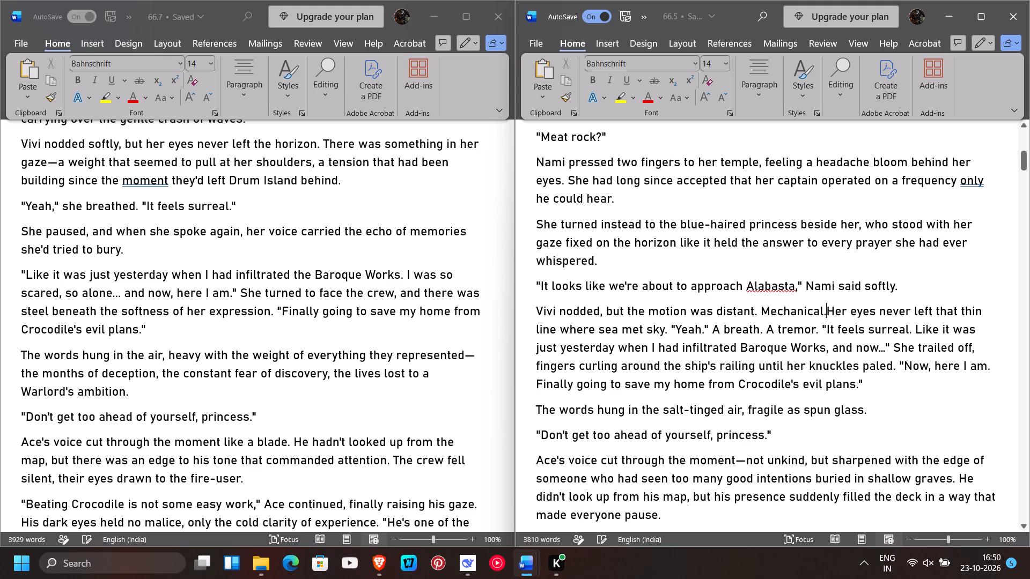
{"action": "key", "text": "BackSpace"}
{"action": "key", "text": "BackSpace"}
{"action": "key", "text": "BackSpace"}
{"action": "key", "text": "BackSpace"}
{"action": "key", "text": "BackSpace"}
{"action": "key", "text": "BackSpace"}
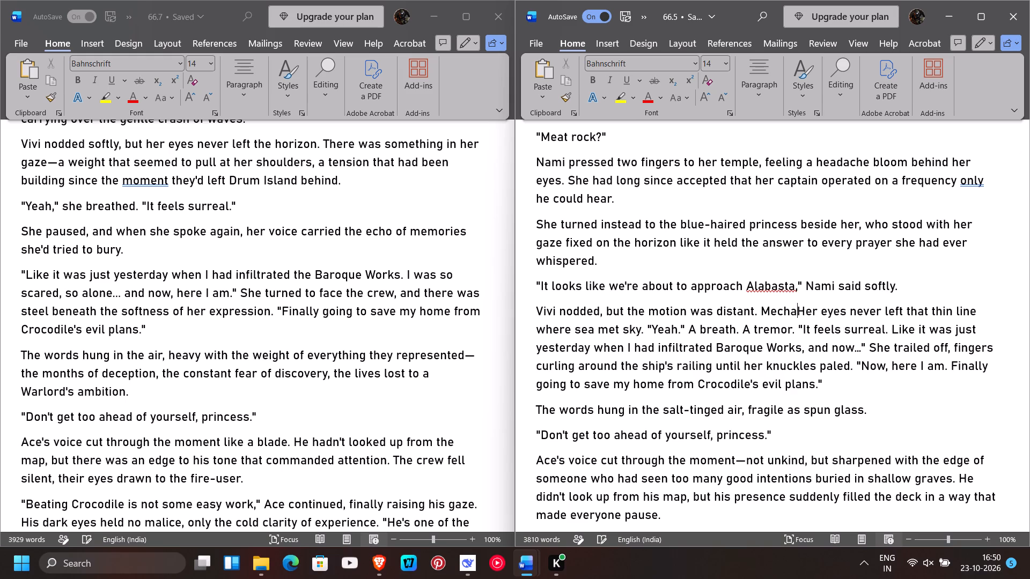
{"action": "key", "text": "BackSpace"}
{"action": "key", "text": "BackSpace"}
{"action": "key", "text": "BackSpace"}
{"action": "key", "text": "BackSpace"}
{"action": "key", "text": "BackSpace"}
{"action": "key", "text": "BackSpace"}
{"action": "key", "text": "space"}
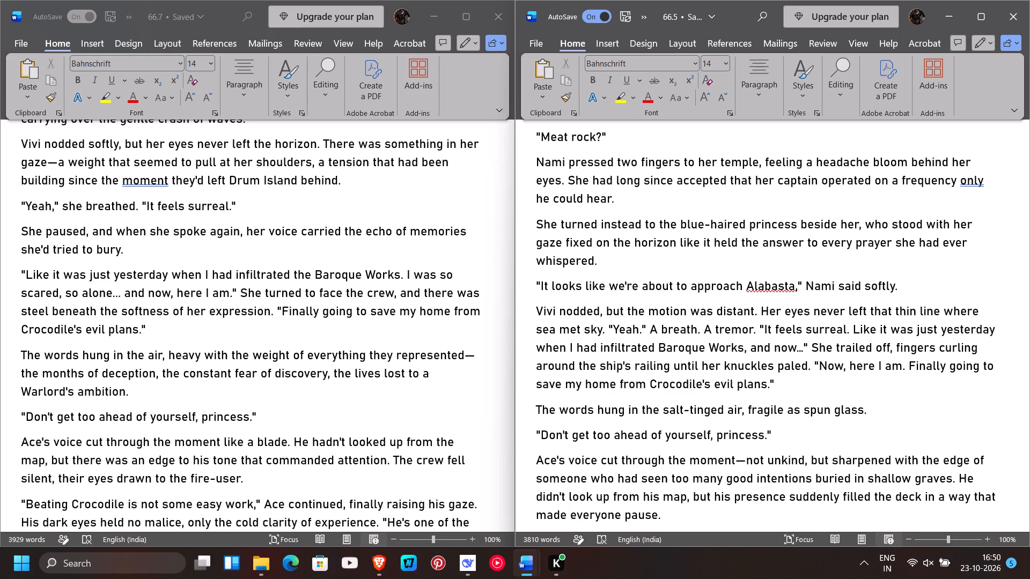
Delete "A tremor." from Vivi's paragraph in 66.5, leaving "A breath." before "It feels surreal.".
{"action": "left_click", "coordinate": [754, 332]}
{"action": "key", "text": "Right"}
{"action": "key", "text": "BackSpace"}
{"action": "key", "text": "BackSpace"}
{"action": "key", "text": "BackSpace"}
{"action": "key", "text": "BackSpace"}
{"action": "key", "text": "BackSpace"}
{"action": "key", "text": "BackSpace"}
{"action": "key", "text": "BackSpace"}
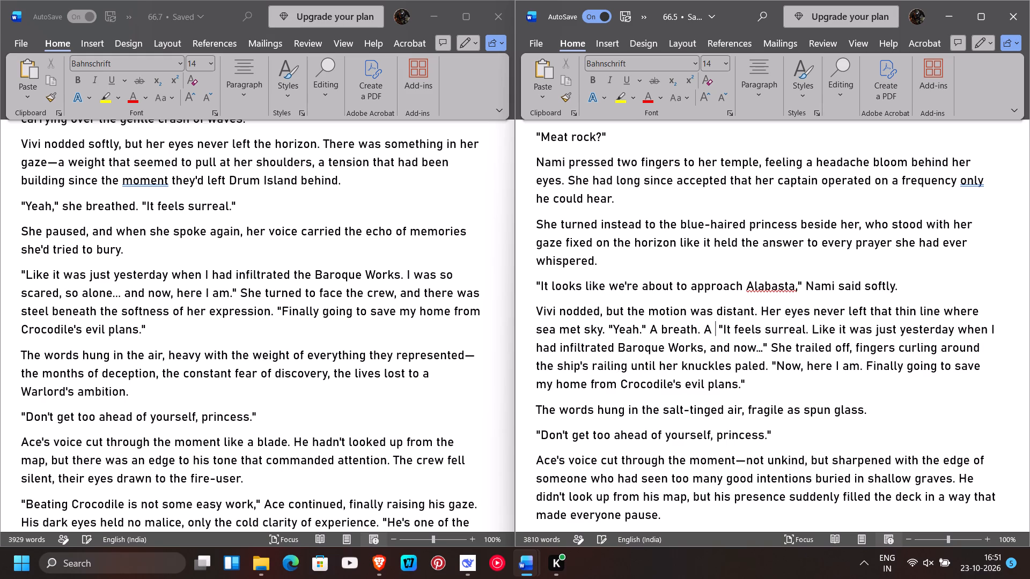
{"action": "key", "text": "BackSpace"}
{"action": "key", "text": "BackSpace"}
{"action": "key", "text": "BackSpace"}
{"action": "key", "text": "BackSpace"}
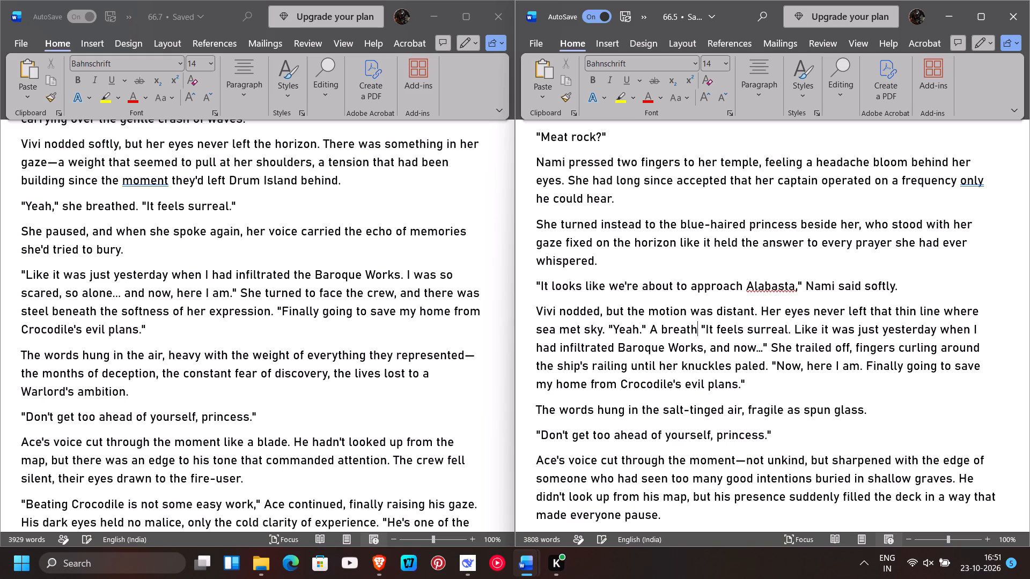
{"action": "key", "text": "period"}
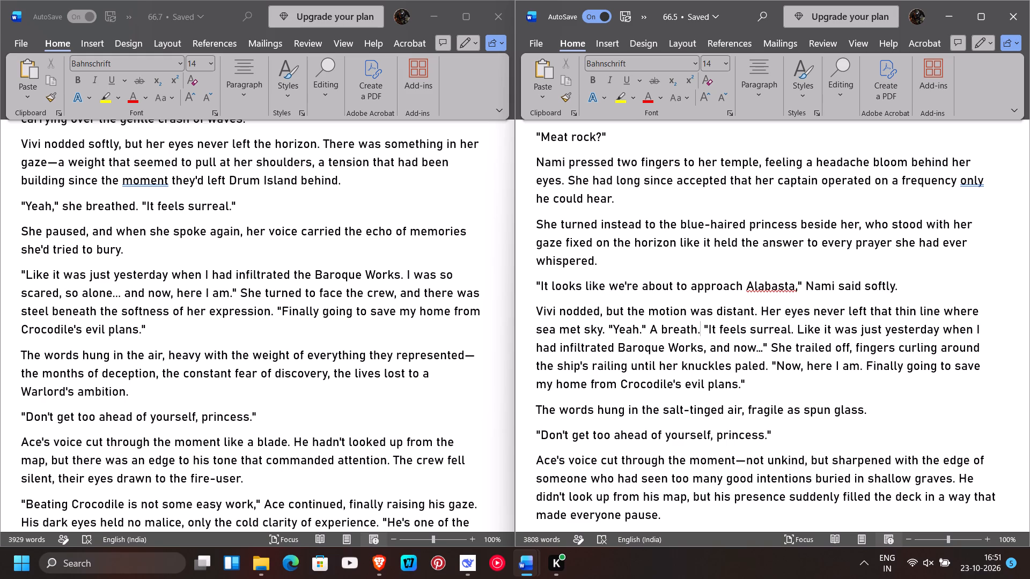
Read on in 66.5 through Ace's warning about Crocodile to Luffy's question about beating him with water.
{"action": "key", "text": "Down"}
{"action": "key", "text": "Down"}
{"action": "key", "text": "Down"}
{"action": "key", "text": "Down"}
{"action": "key", "text": "Down"}
{"action": "key", "text": "Down"}
{"action": "key", "text": "Down"}
{"action": "key", "text": "Down"}
{"action": "key", "text": "Down"}
{"action": "key", "text": "Down"}
{"action": "key", "text": "Down"}
{"action": "key", "text": "Down"}
{"action": "key", "text": "Down"}
{"action": "key", "text": "Down"}
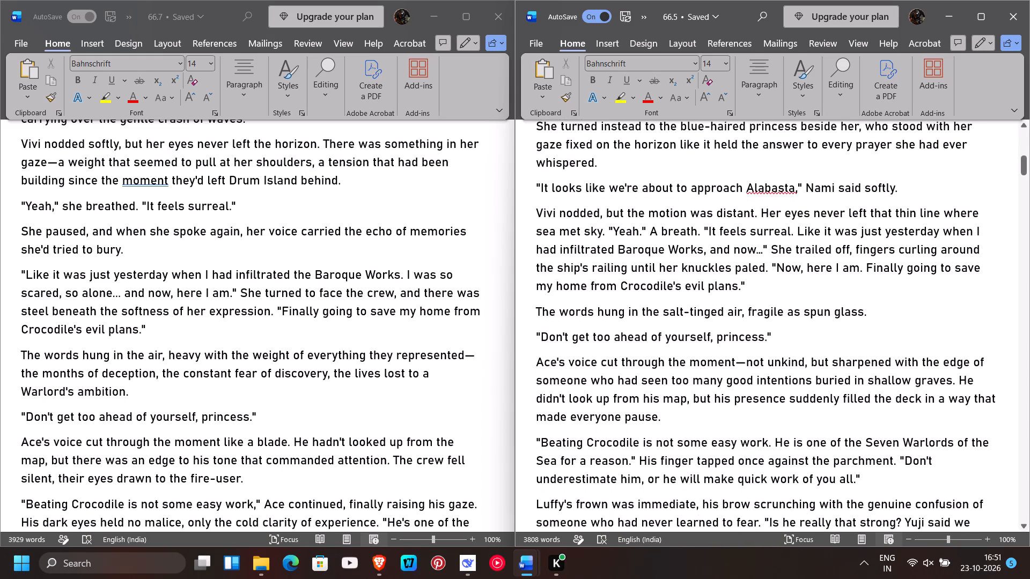
{"action": "key", "text": "Down"}
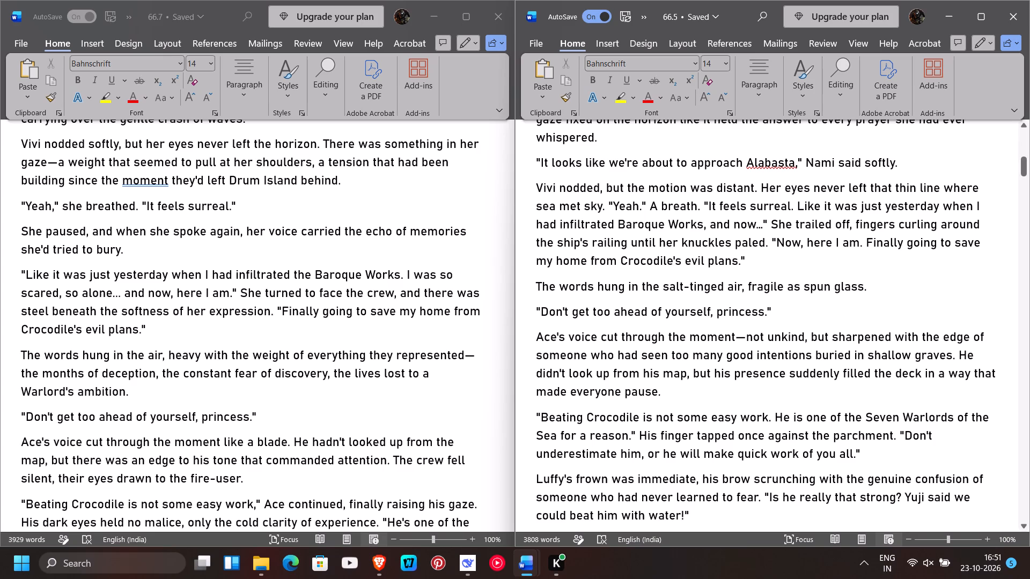
Replace "—not unkind," with a comma after "cut through the moment" in the Ace's voice paragraph of 66.5.
{"action": "left_click", "coordinate": [809, 338]}
{"action": "key", "text": "BackSpace"}
{"action": "key", "text": "BackSpace"}
{"action": "key", "text": "BackSpace"}
{"action": "key", "text": "BackSpace"}
{"action": "key", "text": "BackSpace"}
{"action": "key", "text": "BackSpace"}
{"action": "key", "text": "BackSpace"}
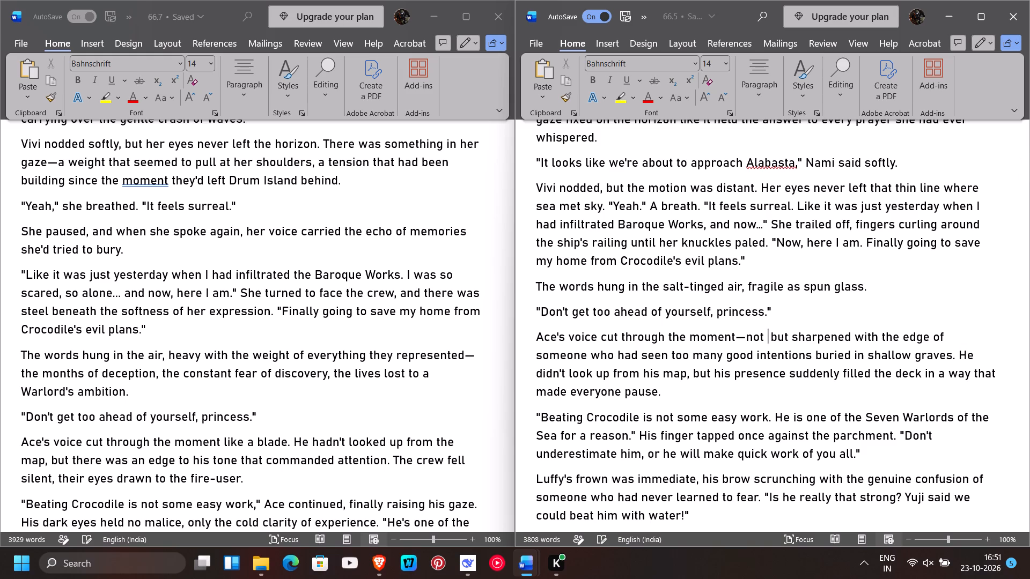
{"action": "key", "text": "BackSpace"}
{"action": "key", "text": "BackSpace"}
{"action": "key", "text": "BackSpace"}
{"action": "key", "text": "BackSpace"}
{"action": "key", "text": "BackSpace"}
{"action": "key", "text": "BackSpace"}
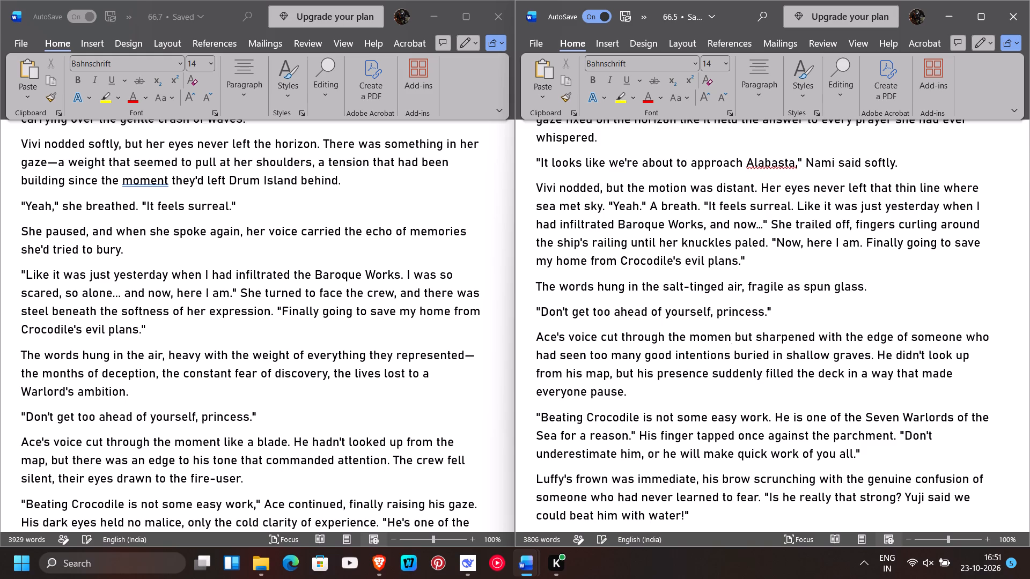
{"action": "key", "text": "t"}
{"action": "key", "text": "comma"}
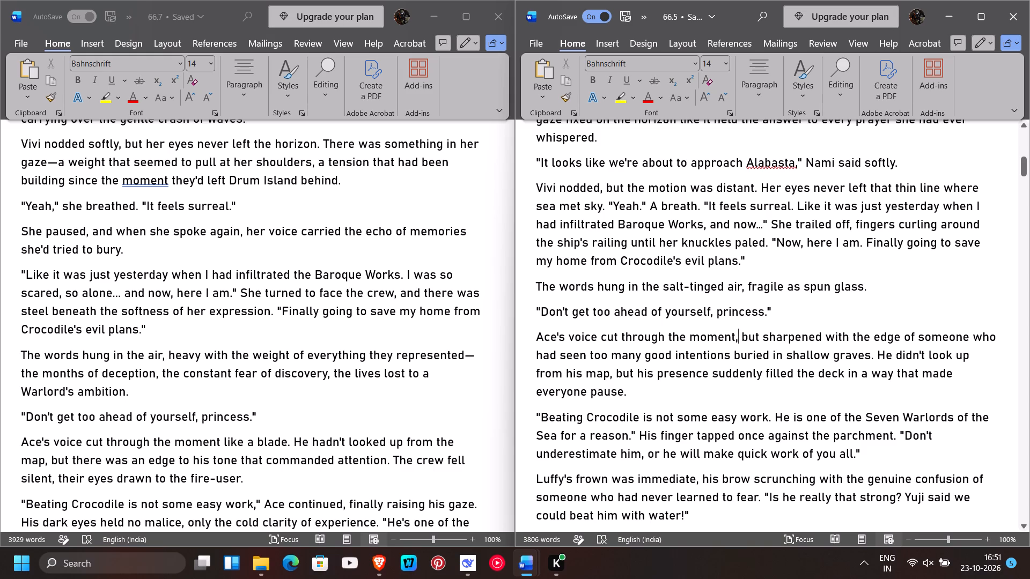
Delete "but" before "sharpened" so the Ace sentence reads "cut through the moment, sharpened with the edge".
{"action": "left_click", "coordinate": [760, 335]}
{"action": "key", "text": "BackSpace"}
{"action": "key", "text": "BackSpace"}
{"action": "key", "text": "BackSpace"}
{"action": "key", "text": "BackSpace"}
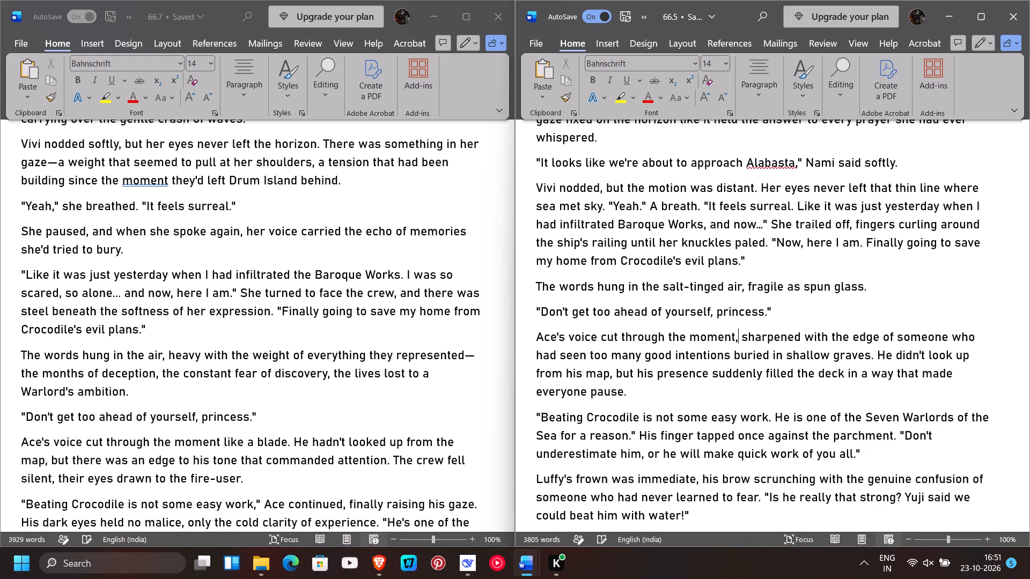
Replace "sharpened" with "sharp but not unkind." after "cut through the moment," in the Ace's voice paragraph of 66.5.
{"action": "key", "text": "Right"}
{"action": "key", "text": "Right"}
{"action": "key", "text": "Right"}
{"action": "key", "text": "Right"}
{"action": "key", "text": "Right"}
{"action": "key", "text": "Right"}
{"action": "key", "text": "Right"}
{"action": "key", "text": "Right"}
{"action": "key", "text": "Right"}
{"action": "key", "text": "Right"}
{"action": "key", "text": "BackSpace"}
{"action": "key", "text": "BackSpace"}
{"action": "key", "text": "BackSpace"}
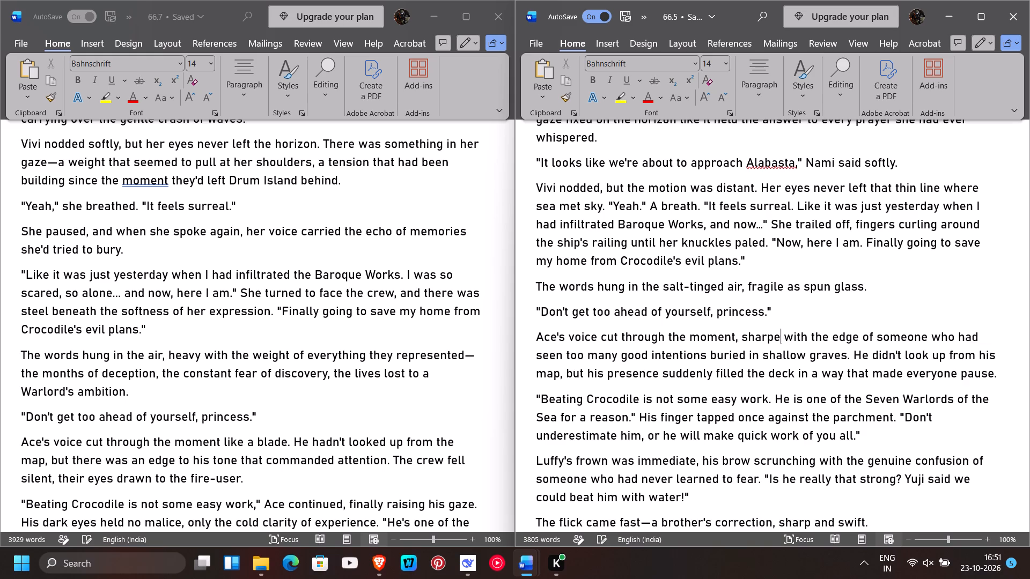
{"action": "key", "text": "BackSpace"}
{"action": "key", "text": "space"}
{"action": "type", "text": "ut"}
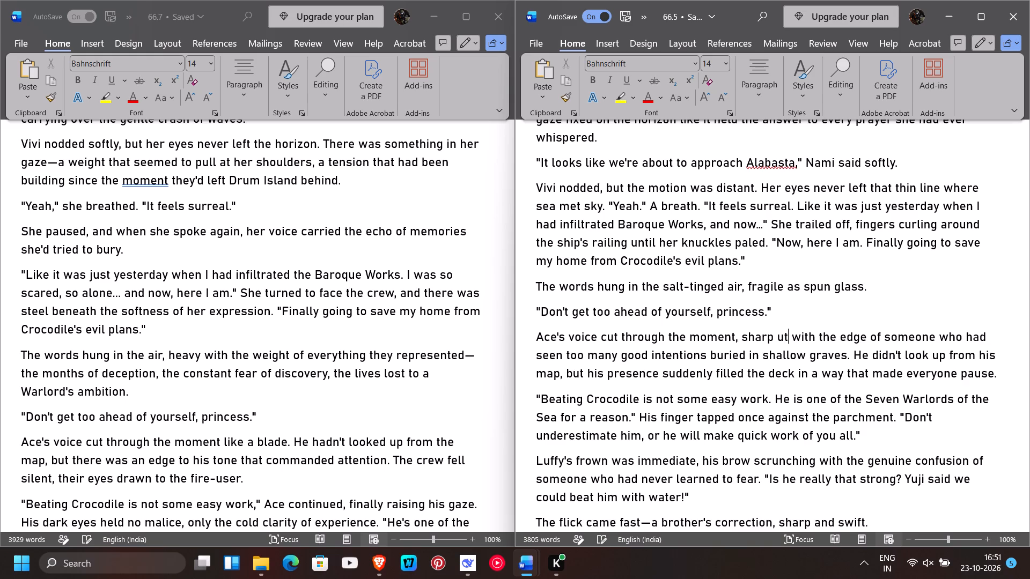
{"action": "key", "text": "space"}
{"action": "key", "text": "BackSpace"}
{"action": "key", "text": "BackSpace"}
{"action": "key", "text": "BackSpace"}
{"action": "type", "text": "but not unkind"}
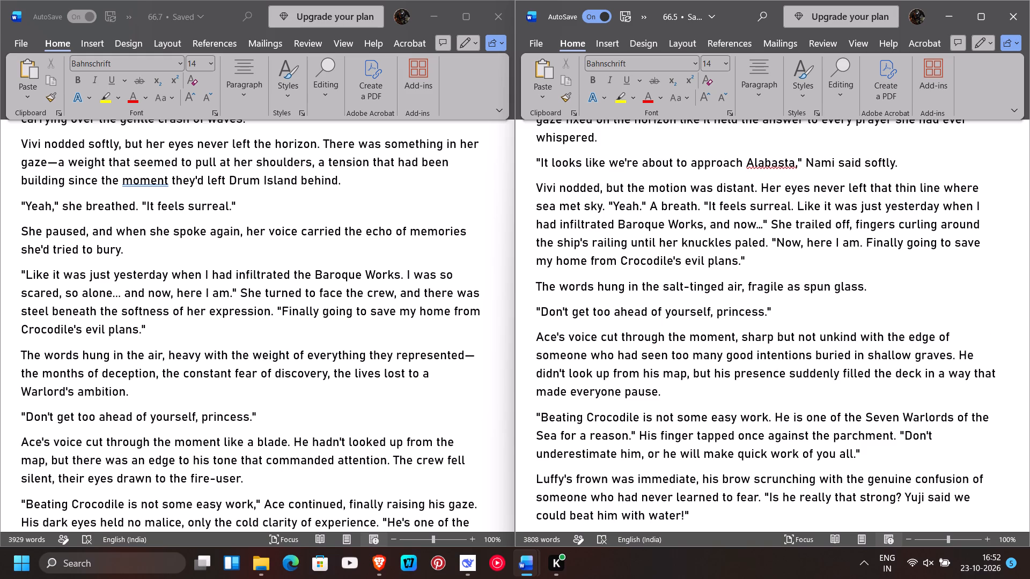
{"action": "key", "text": "period"}
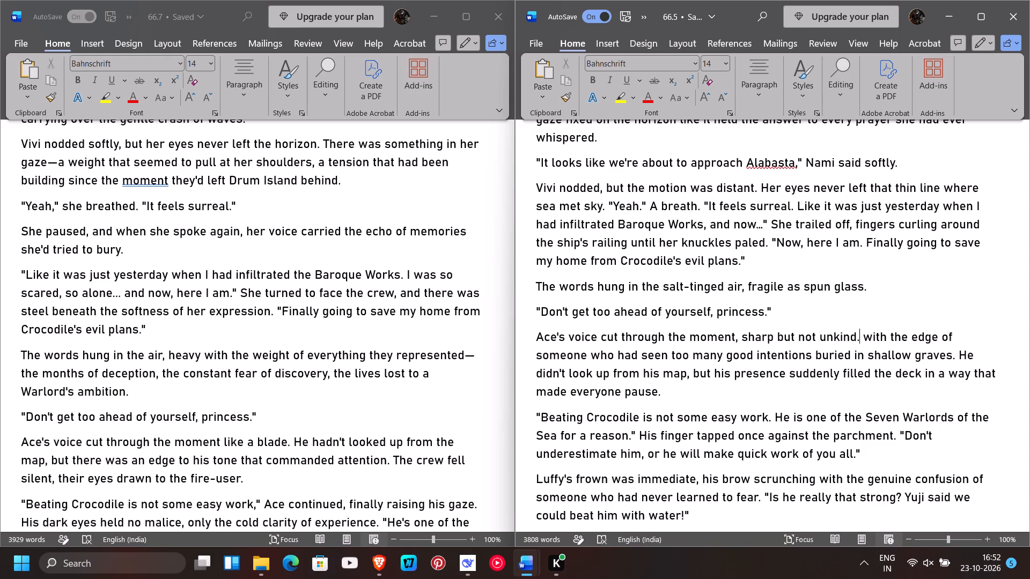
Delete "with the edge of someone who had seen too many good intentions buried in shallow graves." from the Ace's voice paragraph.
{"action": "left_click", "coordinate": [954, 360]}
{"action": "key", "text": "Right"}
{"action": "key", "text": "BackSpace"}
{"action": "key", "text": "BackSpace"}
{"action": "key", "text": "BackSpace"}
{"action": "key", "text": "BackSpace"}
{"action": "key", "text": "BackSpace"}
{"action": "key", "text": "BackSpace"}
{"action": "key", "text": "BackSpace"}
{"action": "key", "text": "BackSpace"}
{"action": "key", "text": "BackSpace"}
{"action": "key", "text": "BackSpace"}
{"action": "key", "text": "BackSpace"}
{"action": "key", "text": "BackSpace"}
{"action": "key", "text": "BackSpace"}
{"action": "key", "text": "BackSpace"}
{"action": "key", "text": "BackSpace"}
{"action": "key", "text": "BackSpace"}
{"action": "key", "text": "BackSpace"}
{"action": "key", "text": "BackSpace"}
{"action": "key", "text": "BackSpace"}
{"action": "key", "text": "BackSpace"}
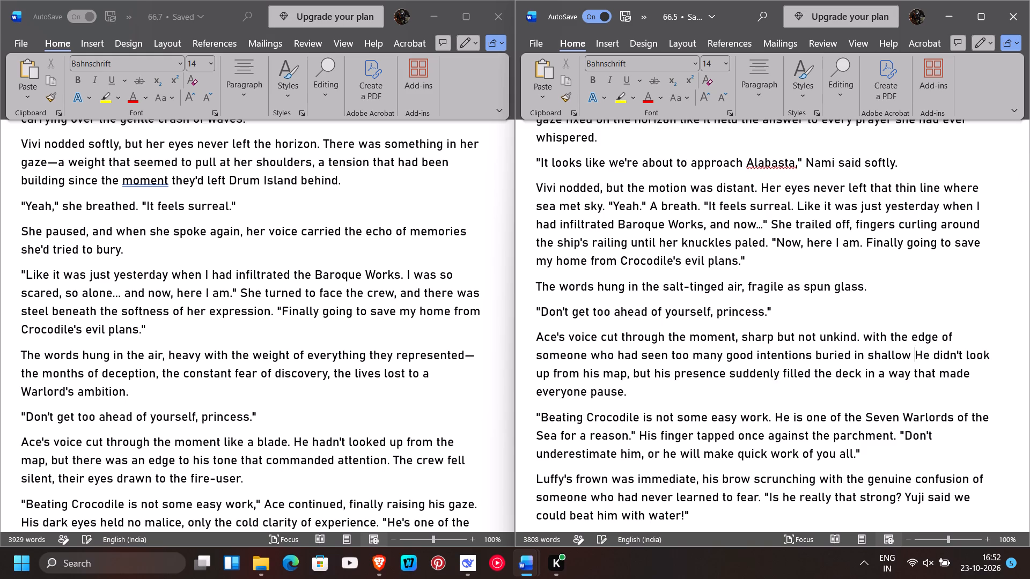
{"action": "key", "text": "BackSpace"}
{"action": "key", "text": "BackSpace"}
{"action": "key", "text": "BackSpace"}
{"action": "key", "text": "BackSpace"}
{"action": "key", "text": "BackSpace"}
{"action": "key", "text": "BackSpace"}
{"action": "key", "text": "BackSpace"}
{"action": "key", "text": "BackSpace"}
{"action": "key", "text": "BackSpace"}
{"action": "key", "text": "BackSpace"}
{"action": "key", "text": "BackSpace"}
{"action": "key", "text": "BackSpace"}
{"action": "key", "text": "BackSpace"}
{"action": "key", "text": "BackSpace"}
{"action": "key", "text": "BackSpace"}
{"action": "key", "text": "BackSpace"}
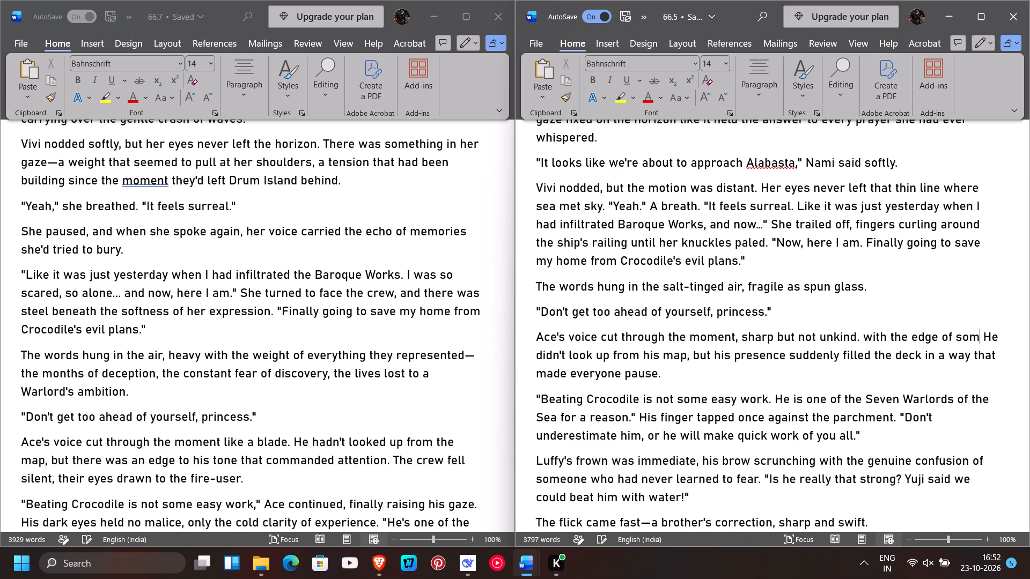
{"action": "key", "text": "BackSpace"}
{"action": "key", "text": "BackSpace"}
{"action": "key", "text": "BackSpace"}
{"action": "key", "text": "BackSpace"}
{"action": "key", "text": "BackSpace"}
{"action": "key", "text": "BackSpace"}
{"action": "key", "text": "BackSpace"}
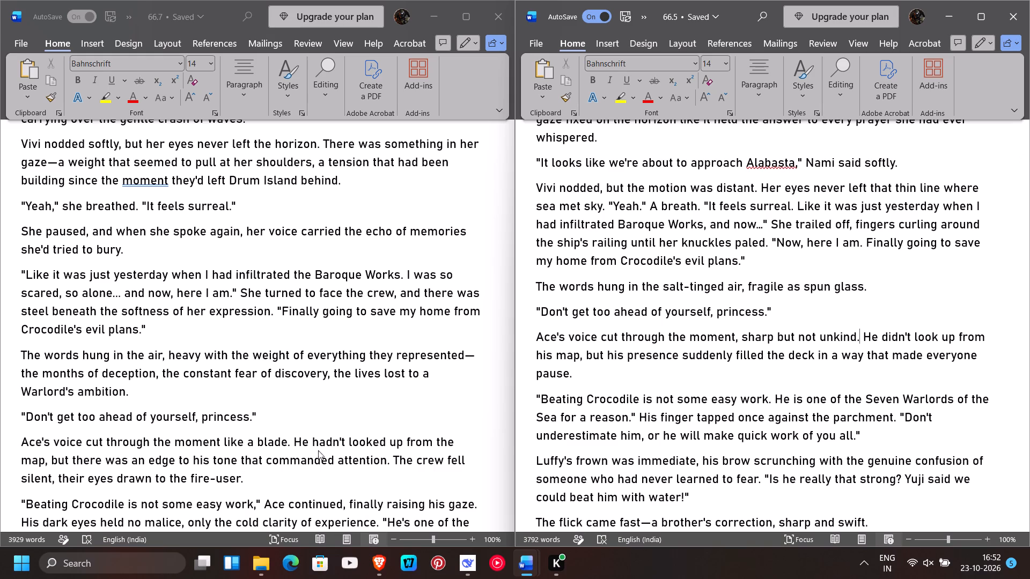
Copy the text from "He hadn't looked up from the map" through "their eyes drawn to the fire-user." in 66.7.
{"action": "left_click", "coordinate": [297, 446]}
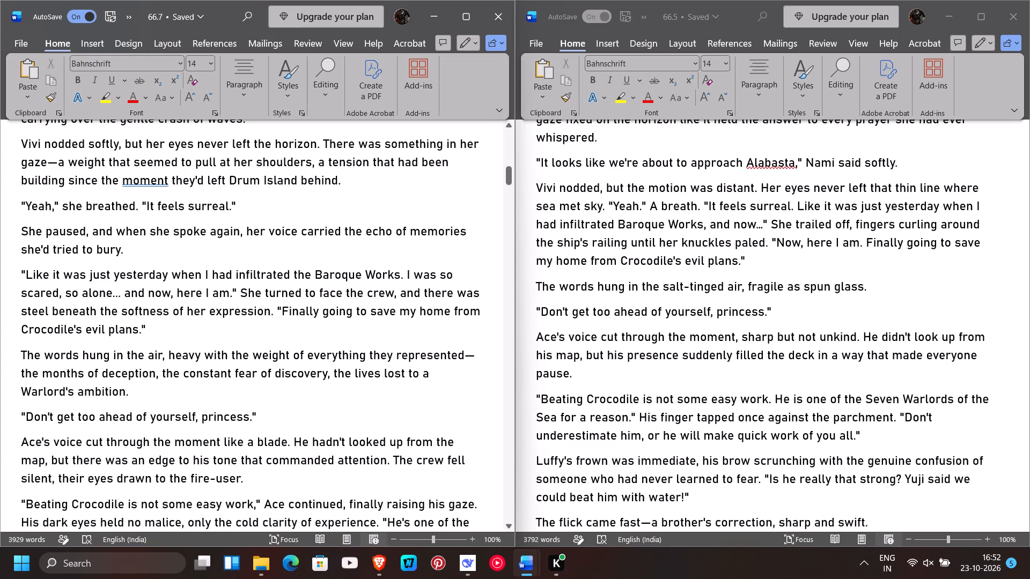
{"action": "left_click", "coordinate": [293, 443]}
{"action": "left_click", "coordinate": [293, 443]}
{"action": "left_click_drag", "start_coordinate": [293, 443], "coordinate": [260, 477]}
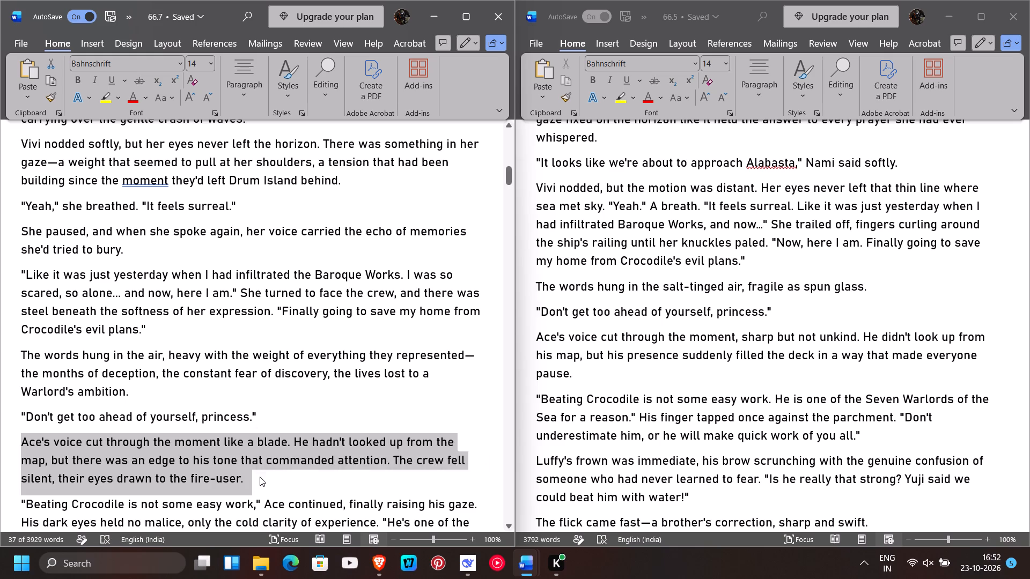
{"action": "left_click", "coordinate": [260, 477]}
{"action": "left_click", "coordinate": [293, 443]}
{"action": "left_click_drag", "start_coordinate": [293, 443], "coordinate": [288, 479]}
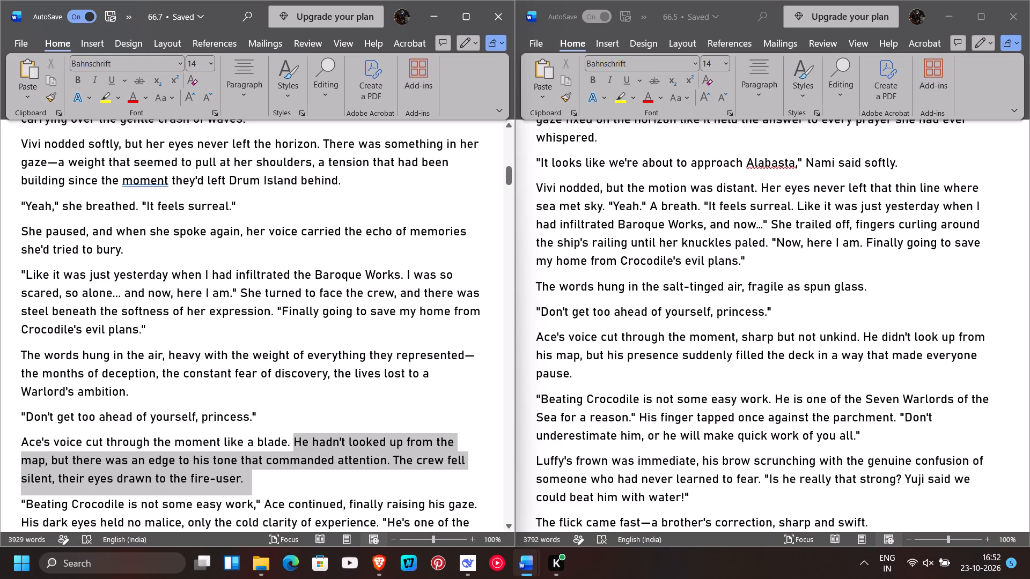
{"action": "left_click_drag", "start_coordinate": [288, 479], "coordinate": [287, 479]}
{"action": "key", "text": "ctrl+c"}
{"action": "left_click", "coordinate": [287, 479]}
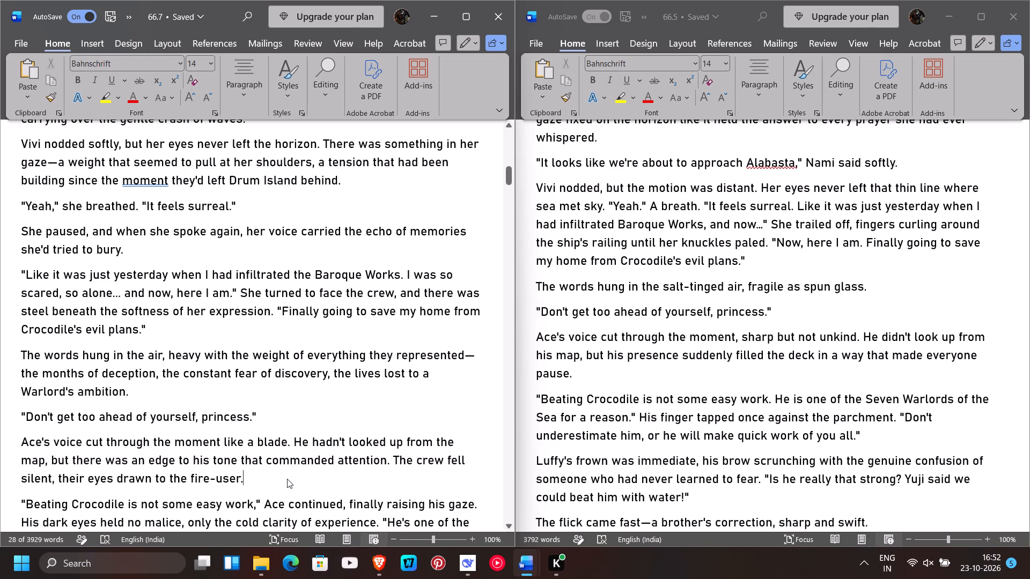
Replace the "He didn't look up from his map" sentence ending Ace's voice paragraph in 66.5 with the copied 66.7 text.
{"action": "left_click", "coordinate": [595, 373]}
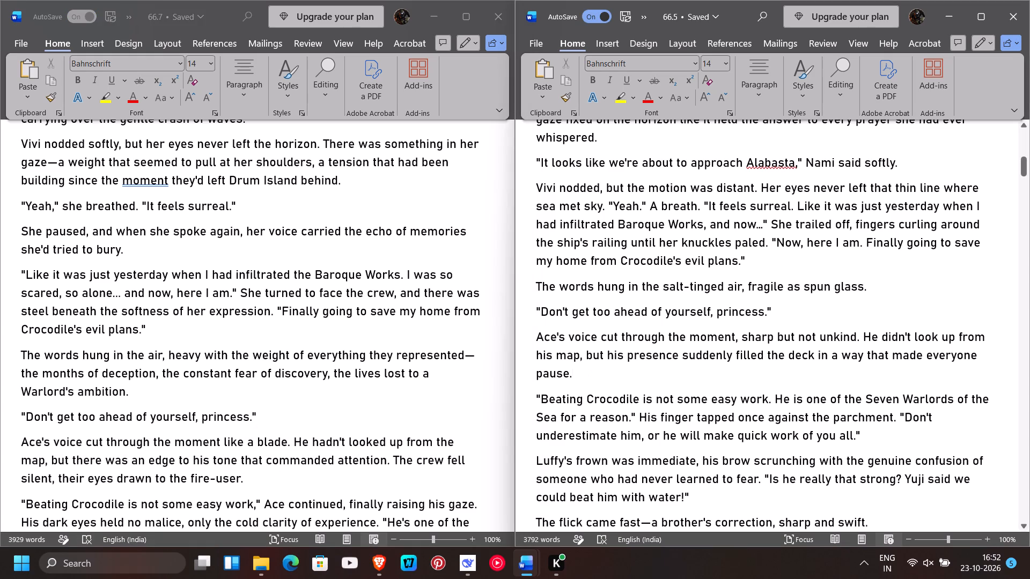
{"action": "left_click", "coordinate": [595, 373]}
{"action": "key", "text": "BackSpace"}
{"action": "key", "text": "BackSpace"}
{"action": "key", "text": "BackSpace"}
{"action": "key", "text": "BackSpace"}
{"action": "key", "text": "BackSpace"}
{"action": "key", "text": "BackSpace"}
{"action": "key", "text": "BackSpace"}
{"action": "key", "text": "BackSpace"}
{"action": "key", "text": "BackSpace"}
{"action": "key", "text": "BackSpace"}
{"action": "key", "text": "BackSpace"}
{"action": "key", "text": "BackSpace"}
{"action": "key", "text": "BackSpace"}
{"action": "key", "text": "BackSpace"}
{"action": "key", "text": "BackSpace"}
{"action": "key", "text": "BackSpace"}
{"action": "key", "text": "BackSpace"}
{"action": "key", "text": "BackSpace"}
{"action": "key", "text": "BackSpace"}
{"action": "key", "text": "BackSpace"}
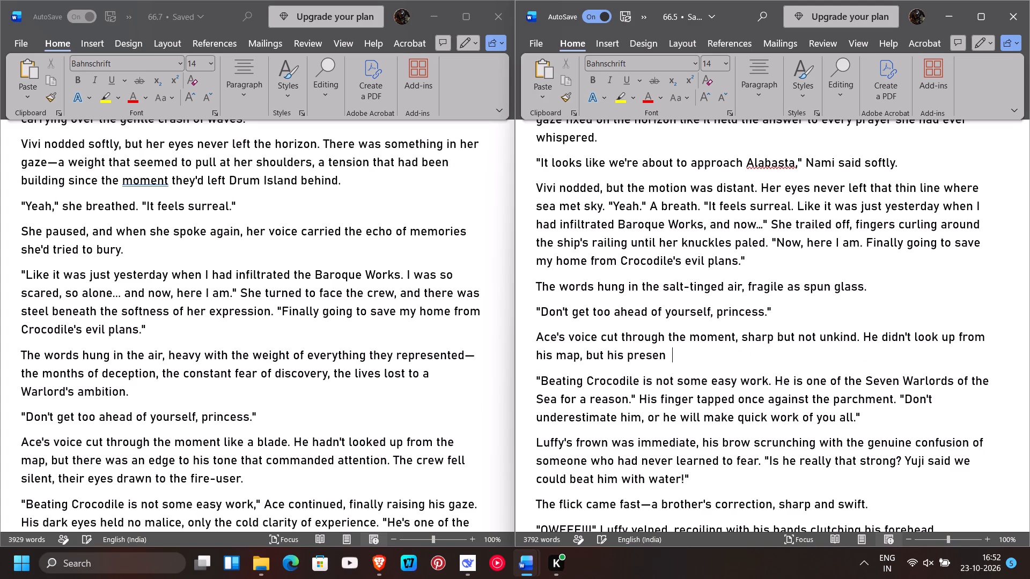
{"action": "key", "text": "BackSpace"}
{"action": "key", "text": "space"}
{"action": "key", "text": "ctrl+v"}
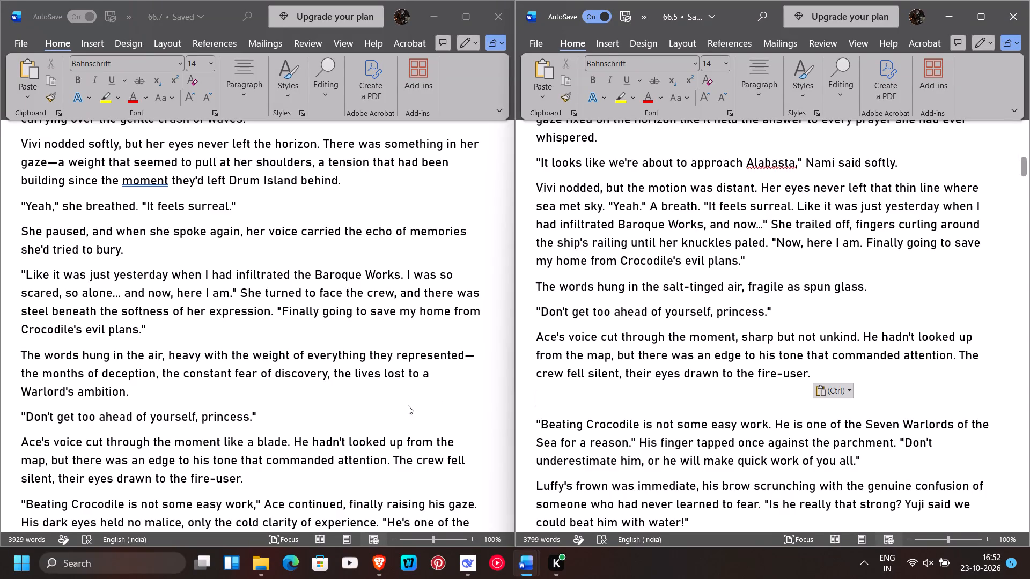
Read on in 66.7 through Ace's Crocodile warning, the forehead flick and his reply to Luffy.
{"action": "left_click", "coordinate": [321, 506]}
{"action": "key", "text": "Down"}
{"action": "key", "text": "Down"}
{"action": "key", "text": "Down"}
{"action": "key", "text": "Down"}
{"action": "key", "text": "Down"}
{"action": "key", "text": "Down"}
{"action": "key", "text": "Down"}
{"action": "key", "text": "Down"}
{"action": "key", "text": "Down"}
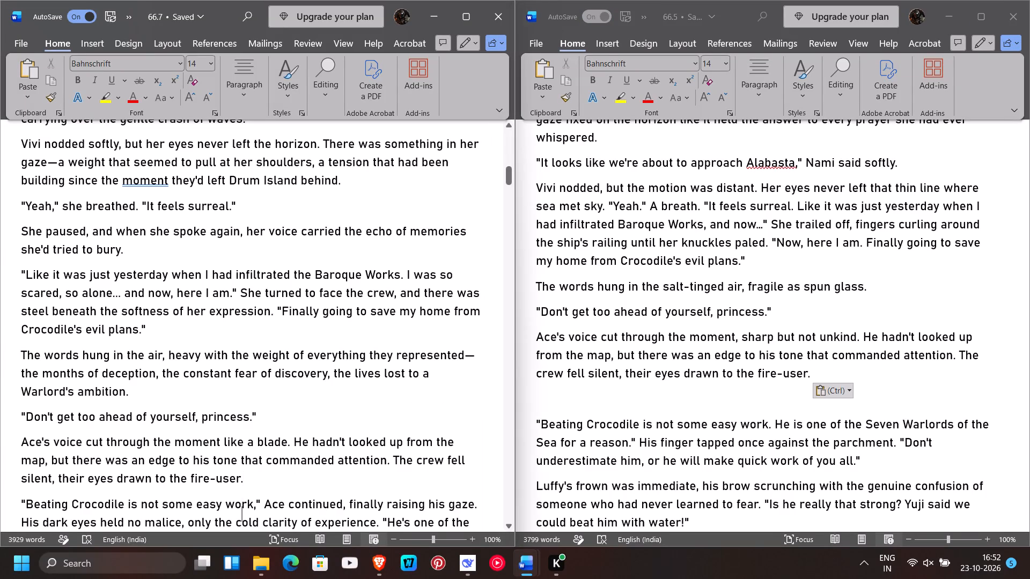
{"action": "key", "text": "Down"}
{"action": "key", "text": "Down"}
{"action": "key", "text": "Down"}
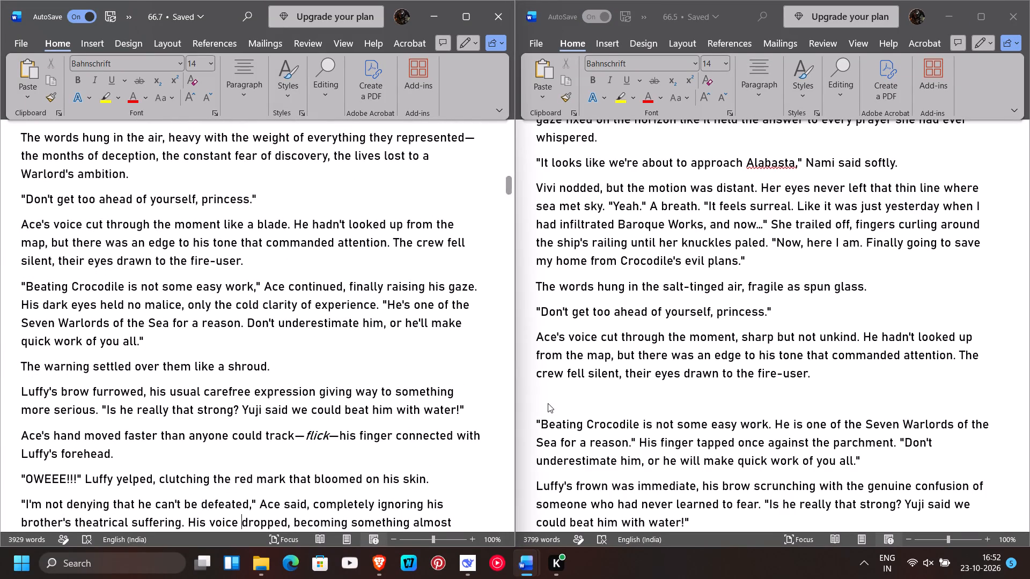
Remove the empty paragraph above "Beating Crocodile is not some easy work" in 66.5.
{"action": "left_click", "coordinate": [532, 430]}
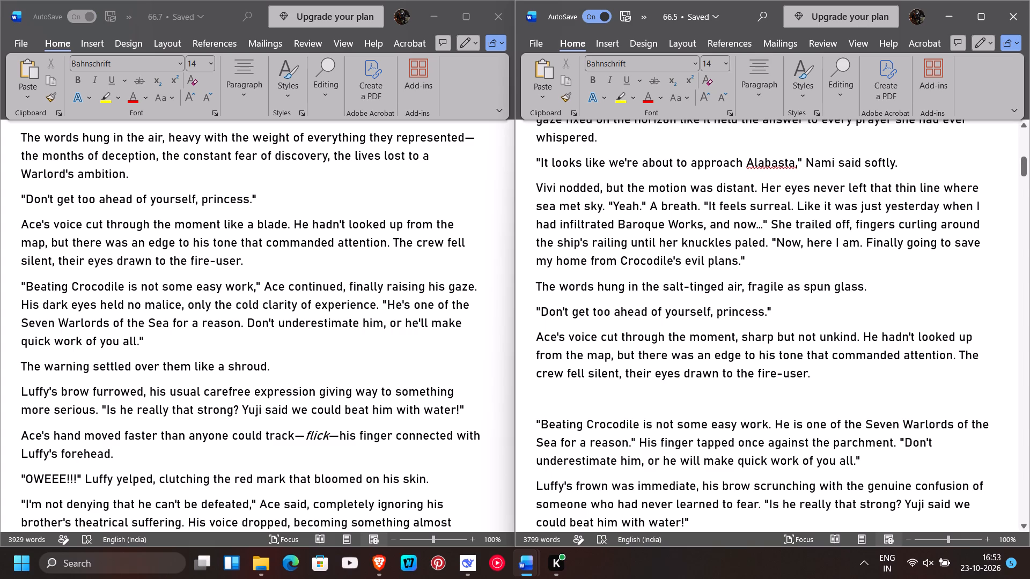
{"action": "key", "text": "Down"}
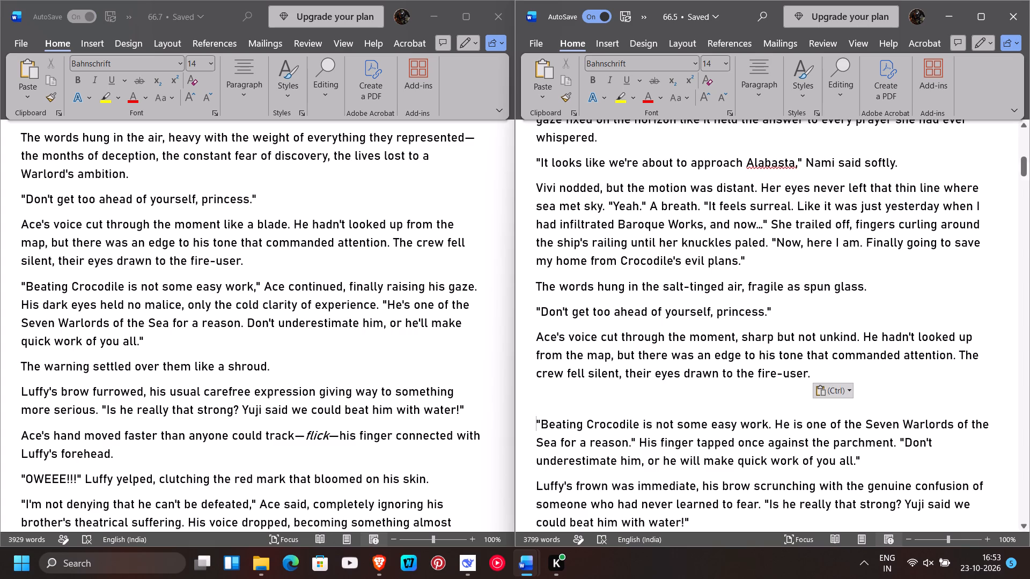
{"action": "key", "text": "BackSpace"}
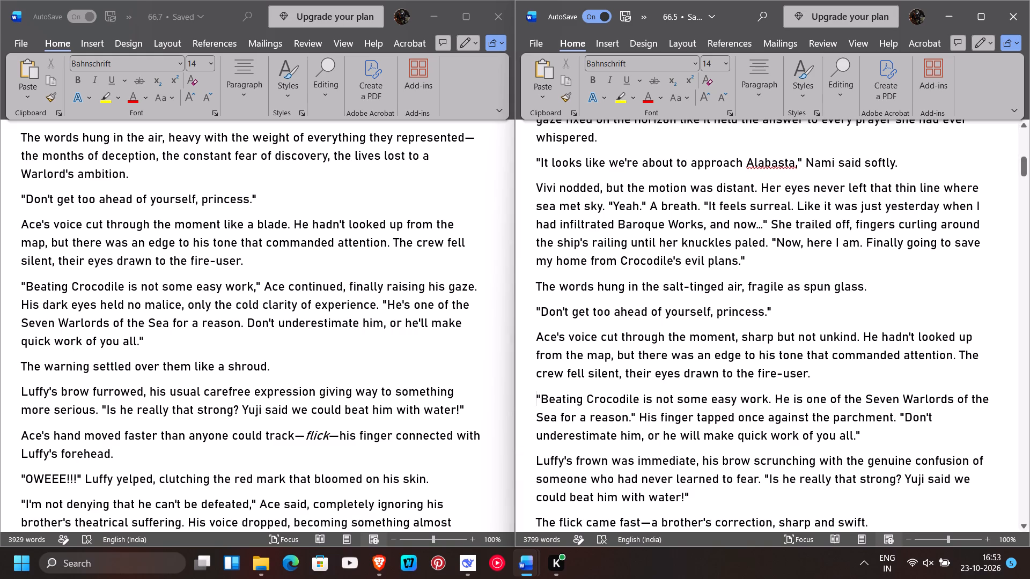
Clear Ace's "Beating Crocodile is not some easy work" paragraph from 66.5, leaving five empty lines above "Luffy's frown was immediate".
{"action": "left_click_drag", "start_coordinate": [535, 395], "coordinate": [733, 428]}
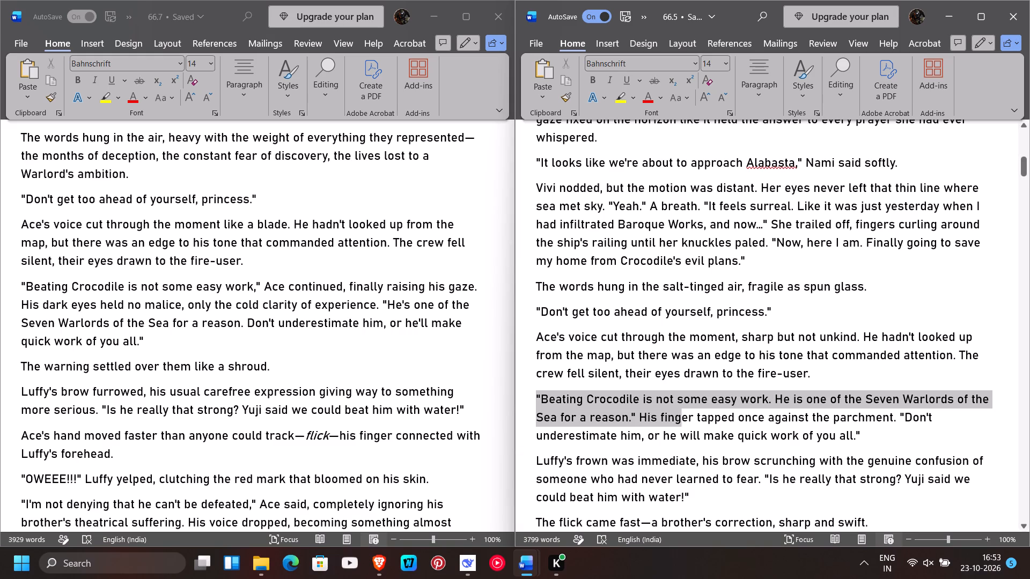
{"action": "left_click_drag", "start_coordinate": [733, 428], "coordinate": [869, 440]}
{"action": "key", "text": "BackSpace"}
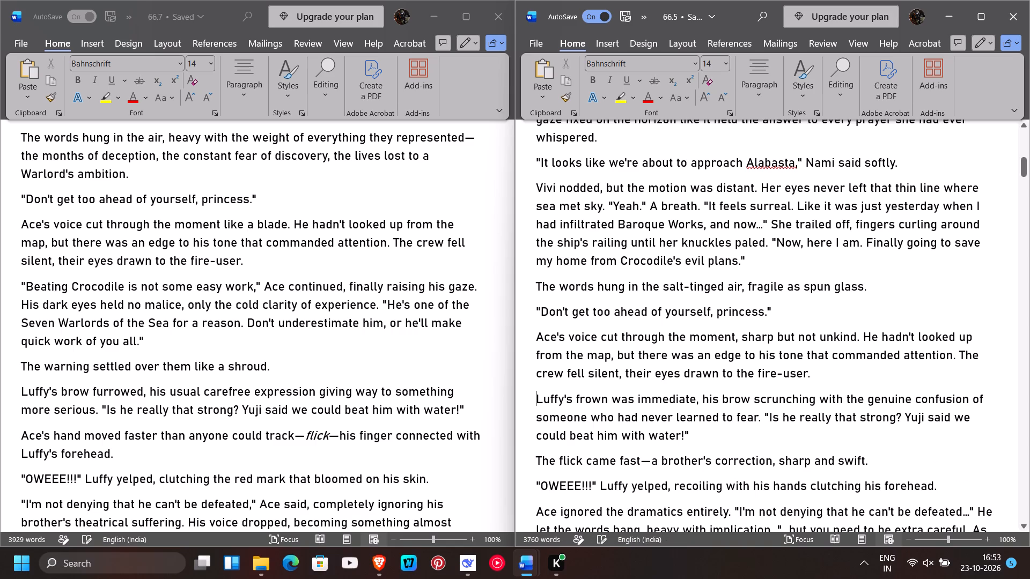
{"action": "key", "text": "Return"}
{"action": "key", "text": "Return"}
{"action": "key", "text": "Return"}
{"action": "key", "text": "Return"}
{"action": "key", "text": "Return"}
{"action": "key", "text": "Up"}
{"action": "key", "text": "Up"}
{"action": "key", "text": "Up"}
{"action": "key", "text": "Up"}
{"action": "key", "text": "Up"}
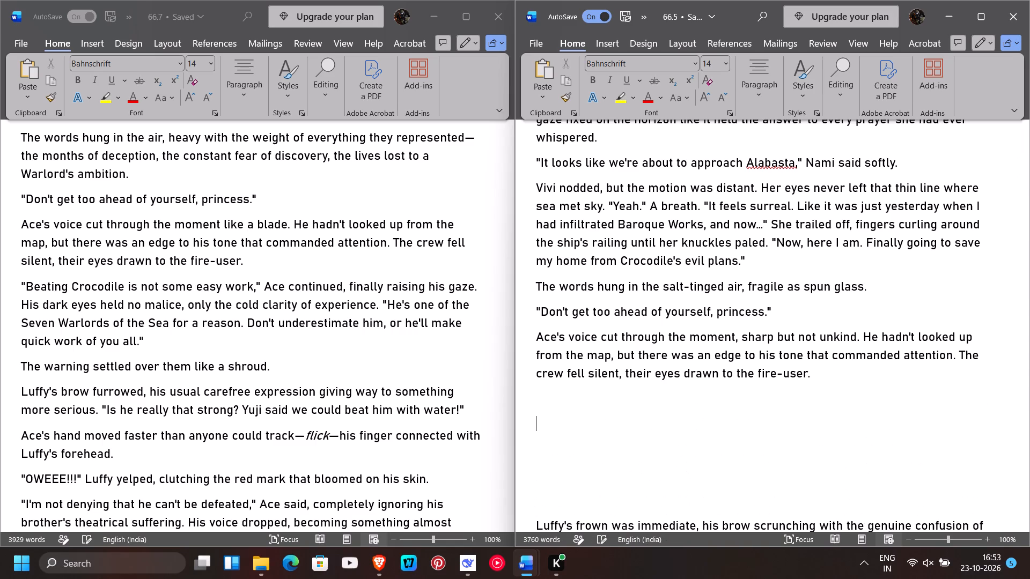
Copy Ace's full "Beating Crocodile is not some easy work" paragraph from 66.7 into the empty space below "fire-user." in 66.5.
{"action": "left_click", "coordinate": [18, 284]}
{"action": "left_click", "coordinate": [18, 284]}
{"action": "left_click_drag", "start_coordinate": [18, 284], "coordinate": [129, 336]}
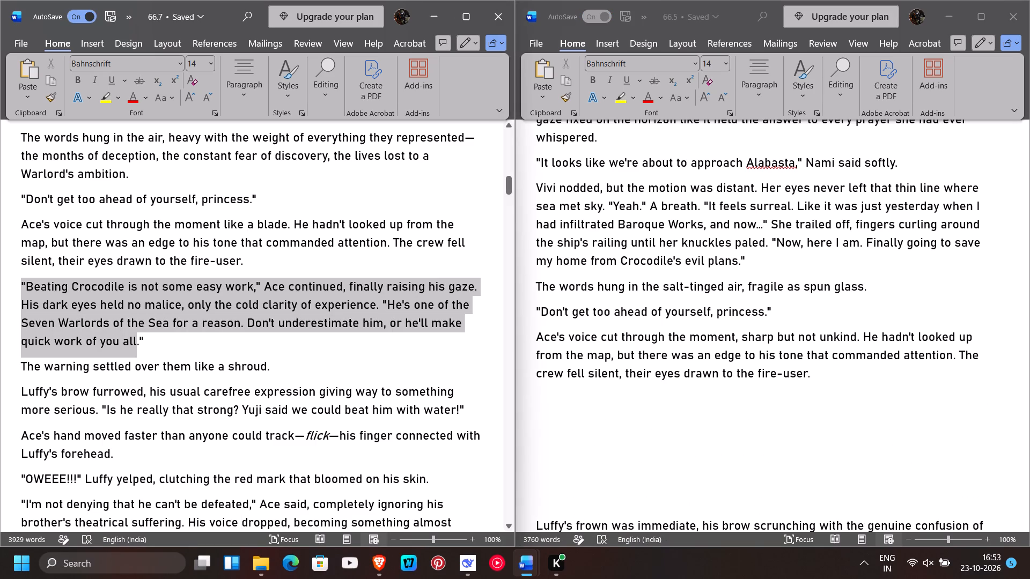
{"action": "left_click_drag", "start_coordinate": [129, 336], "coordinate": [146, 342]}
{"action": "left_click", "coordinate": [146, 342]}
{"action": "left_click_drag", "start_coordinate": [146, 342], "coordinate": [15, 282]}
{"action": "left_click", "coordinate": [15, 282]}
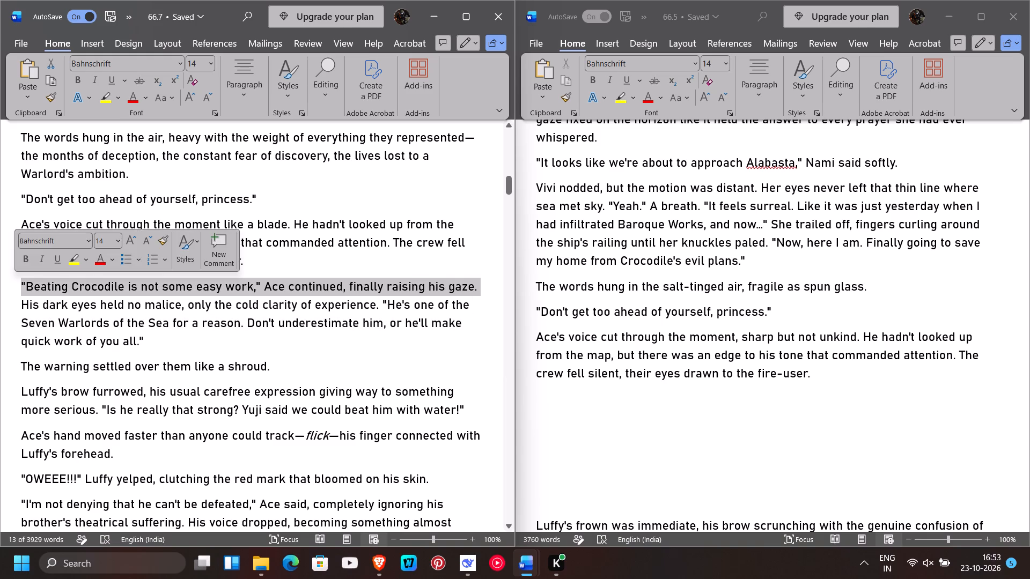
{"action": "left_click", "coordinate": [20, 282]}
{"action": "left_click", "coordinate": [20, 282]}
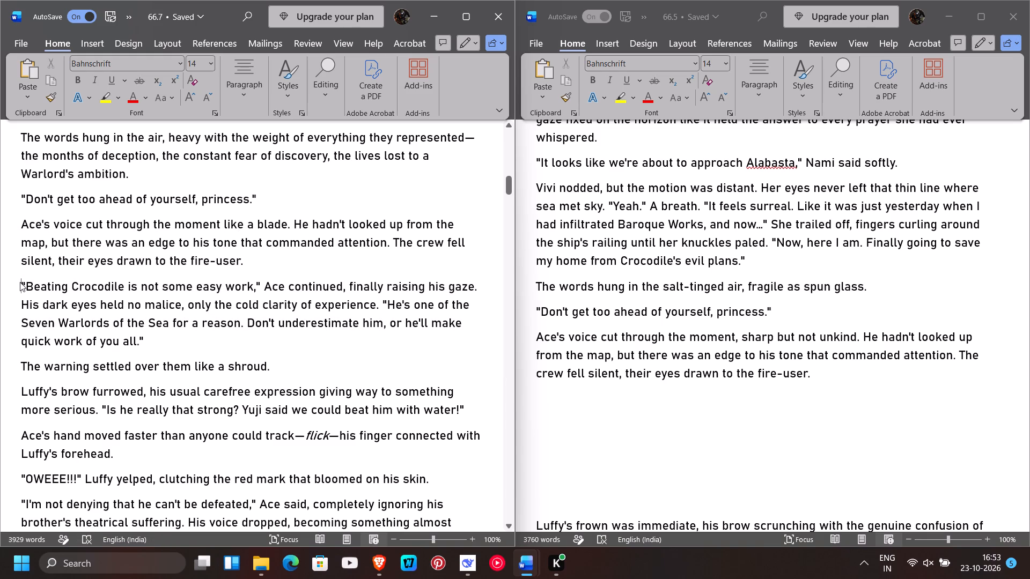
{"action": "left_click_drag", "start_coordinate": [20, 283], "coordinate": [79, 307]}
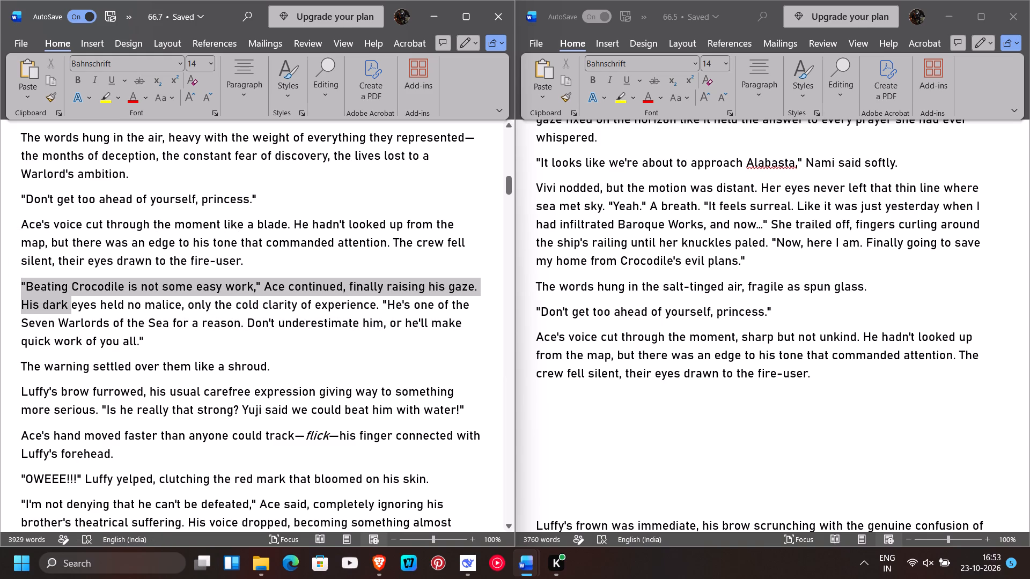
{"action": "left_click_drag", "start_coordinate": [79, 307], "coordinate": [156, 340]}
{"action": "left_click", "coordinate": [156, 340]}
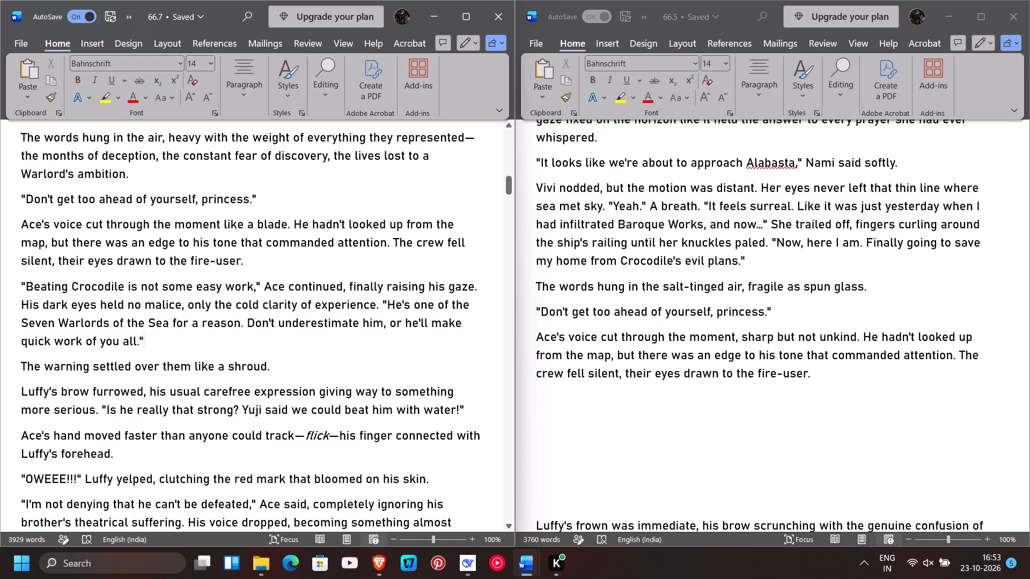
{"action": "left_click", "coordinate": [22, 288]}
{"action": "left_click_drag", "start_coordinate": [22, 288], "coordinate": [82, 309]}
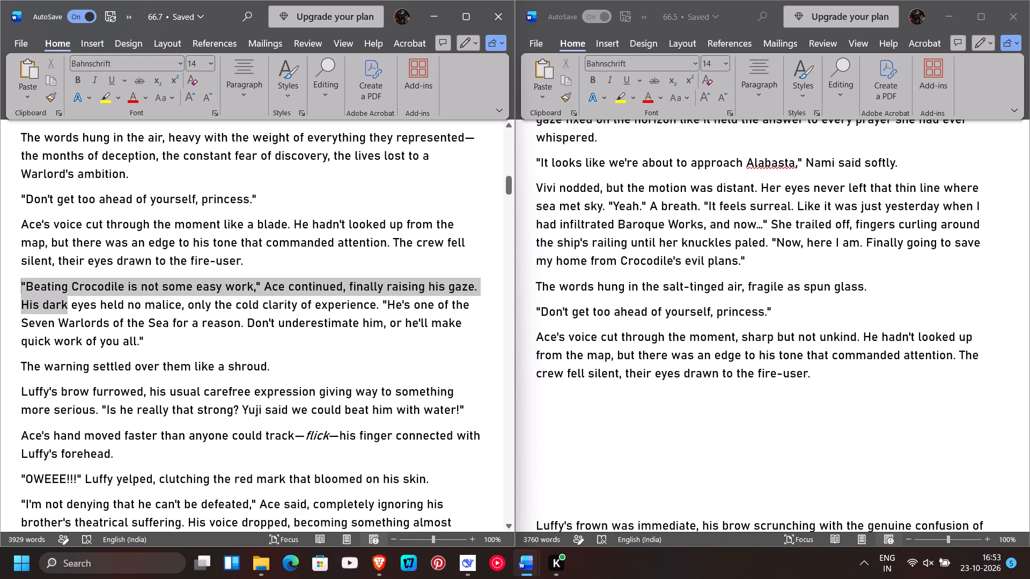
{"action": "left_click_drag", "start_coordinate": [82, 309], "coordinate": [149, 337]}
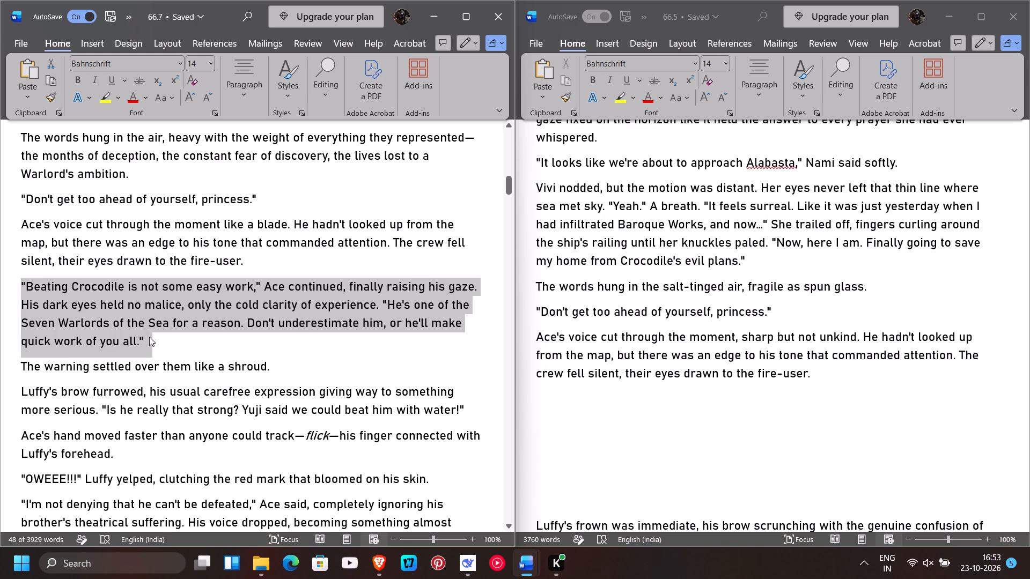
{"action": "key", "text": "ctrl+c"}
{"action": "left_click", "coordinate": [149, 337]}
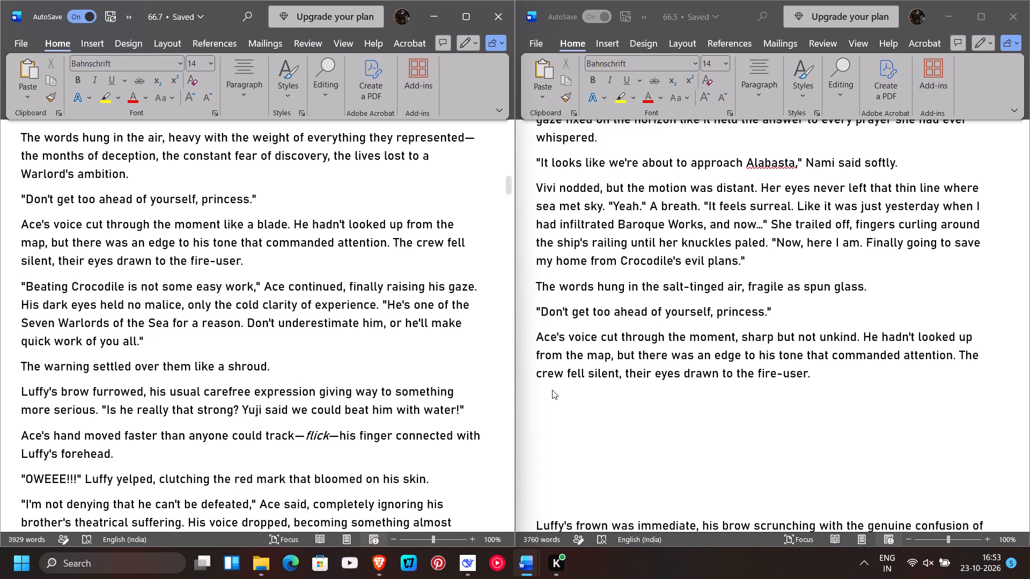
{"action": "left_click", "coordinate": [552, 390]}
{"action": "key", "text": "ctrl+v"}
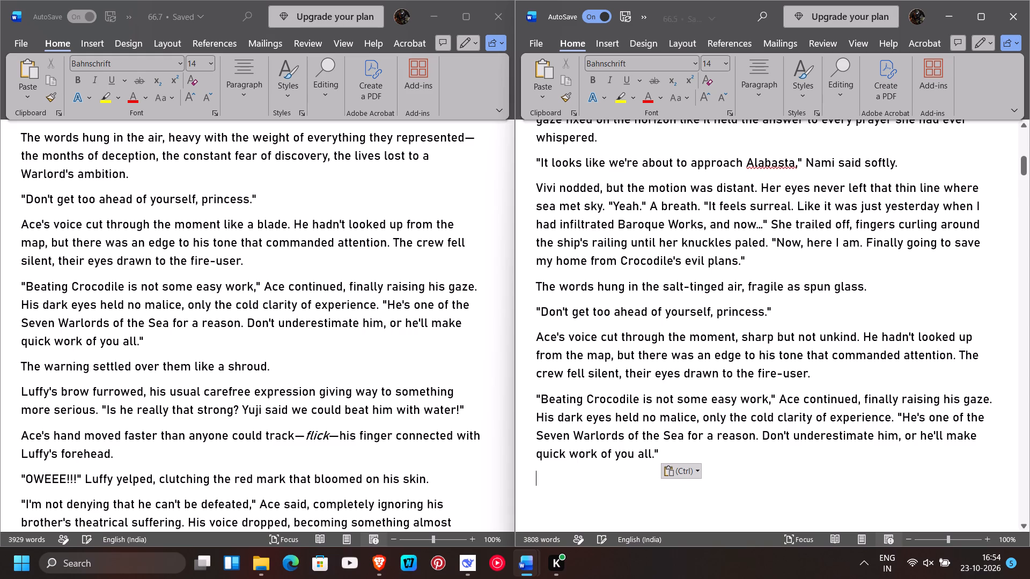
Delete "no malice," from Ace's "His dark eyes held" sentence in 66.5.
{"action": "left_click", "coordinate": [700, 418]}
{"action": "key", "text": "BackSpace"}
{"action": "key", "text": "BackSpace"}
{"action": "key", "text": "BackSpace"}
{"action": "key", "text": "BackSpace"}
{"action": "key", "text": "BackSpace"}
{"action": "key", "text": "BackSpace"}
{"action": "key", "text": "BackSpace"}
{"action": "key", "text": "BackSpace"}
{"action": "key", "text": "BackSpace"}
{"action": "key", "text": "BackSpace"}
{"action": "key", "text": "BackSpace"}
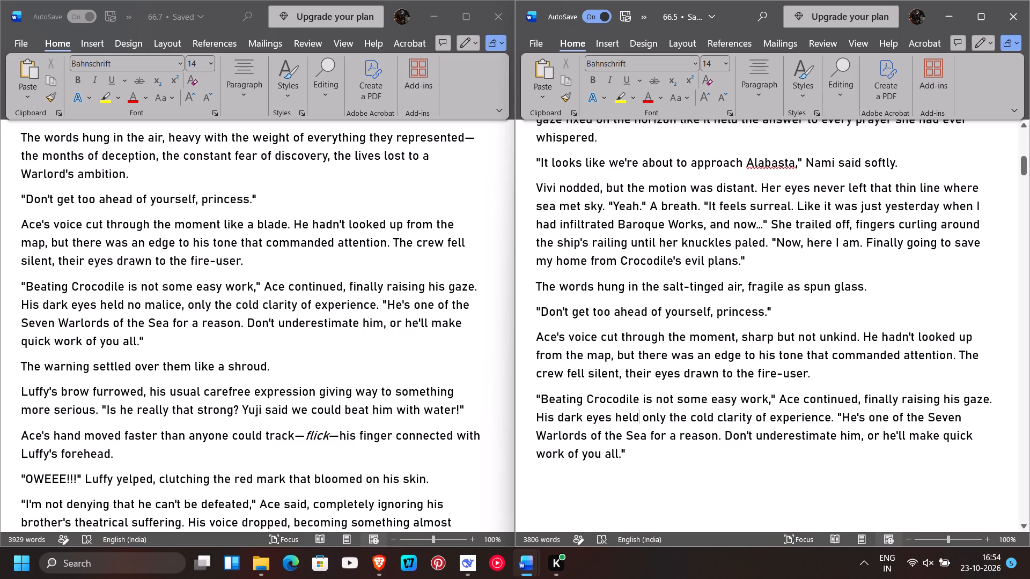
Remove the five empty lines above "Luffy's frown was immediate" in 66.5.
{"action": "double_click", "coordinate": [534, 476]}
{"action": "left_click", "coordinate": [534, 476]}
{"action": "key", "text": "Down"}
{"action": "key", "text": "Down"}
{"action": "key", "text": "Down"}
{"action": "key", "text": "Down"}
{"action": "key", "text": "Down"}
{"action": "key", "text": "Down"}
{"action": "key", "text": "Down"}
{"action": "key", "text": "Down"}
{"action": "key", "text": "Down"}
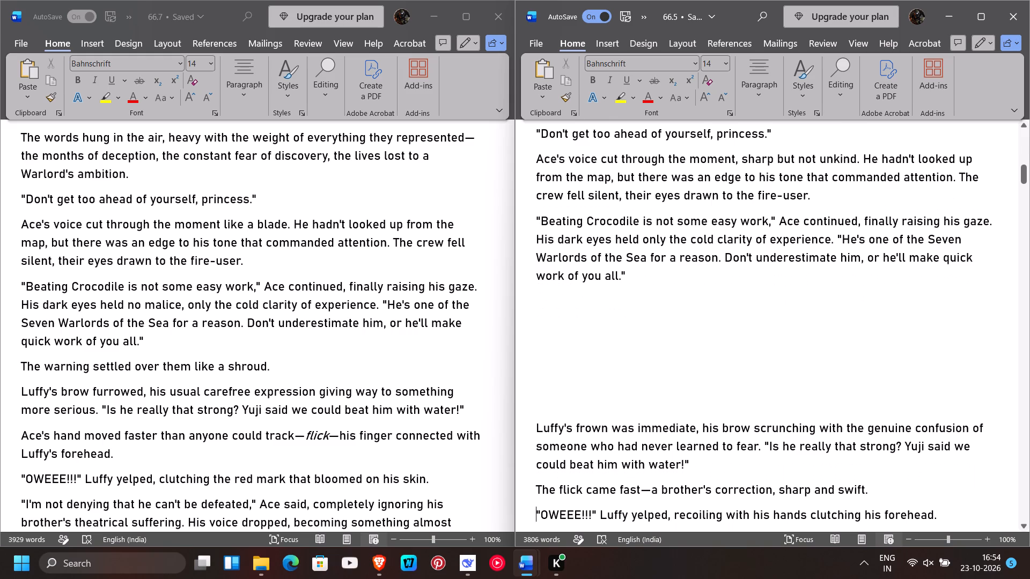
{"action": "left_click", "coordinate": [535, 430]}
{"action": "key", "text": "BackSpace"}
{"action": "key", "text": "BackSpace"}
{"action": "key", "text": "BackSpace"}
{"action": "key", "text": "BackSpace"}
{"action": "key", "text": "BackSpace"}
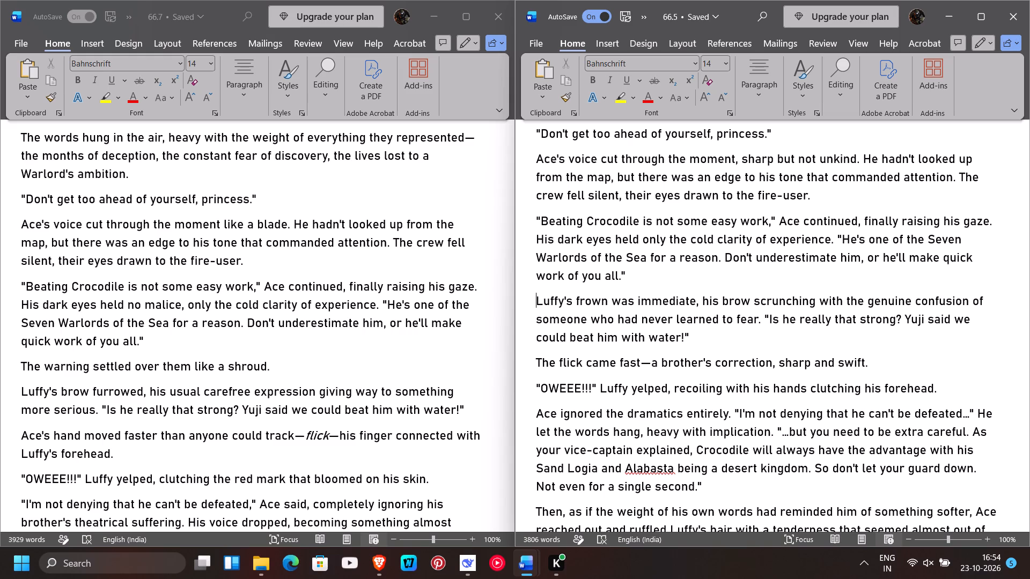
Insert three empty lines below "work of you all" in 66.5 and delete the "Luffy's frown was immediate" paragraph beneath them.
{"action": "key", "text": "Return"}
{"action": "key", "text": "Return"}
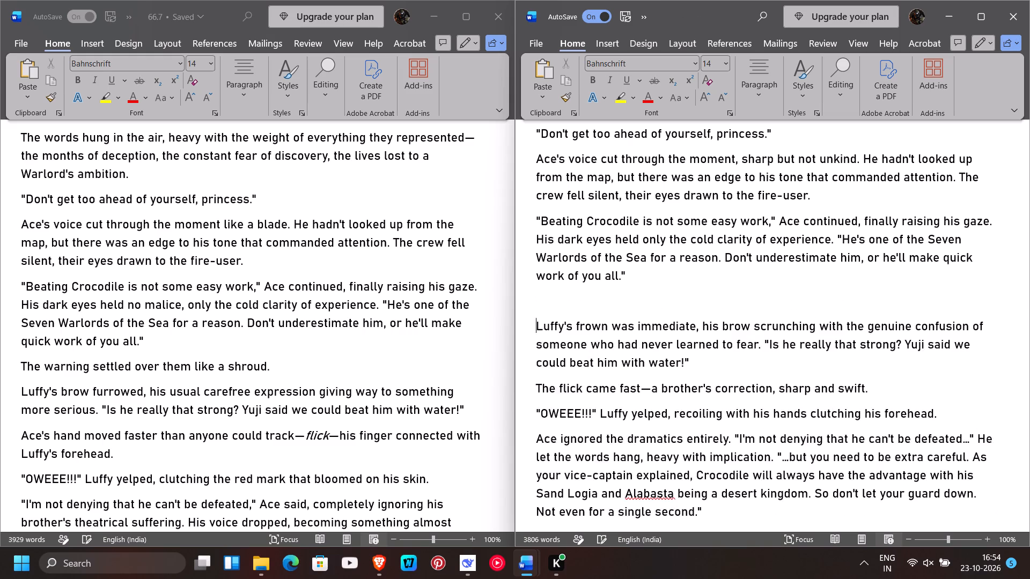
{"action": "key", "text": "Return"}
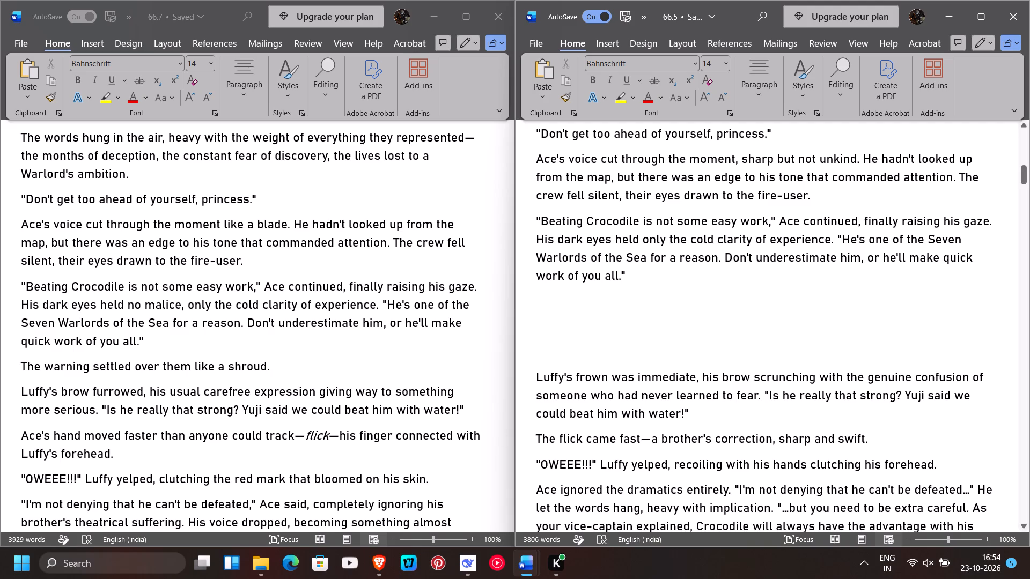
{"action": "left_click_drag", "start_coordinate": [534, 378], "coordinate": [709, 411]}
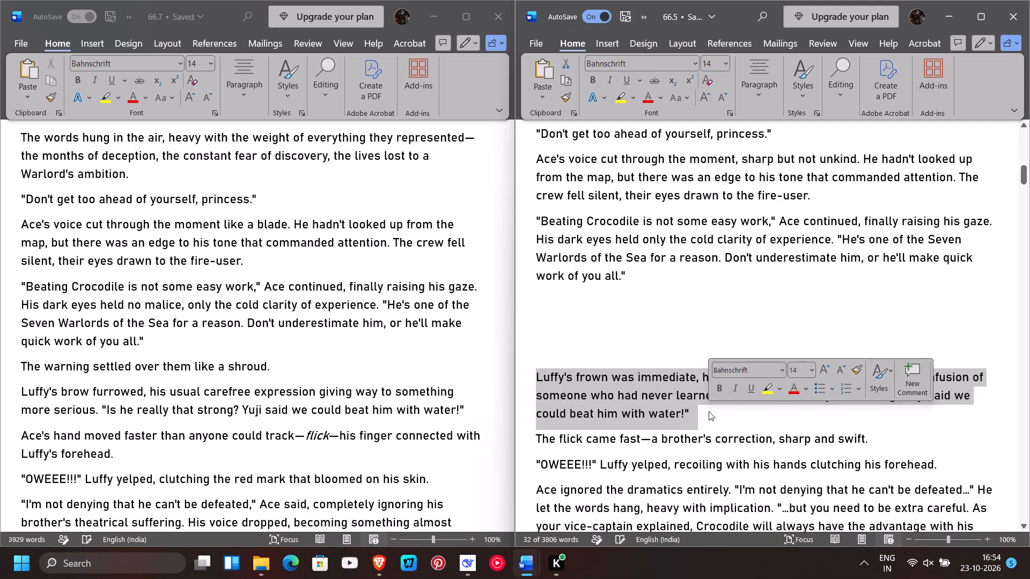
{"action": "key", "text": "BackSpace"}
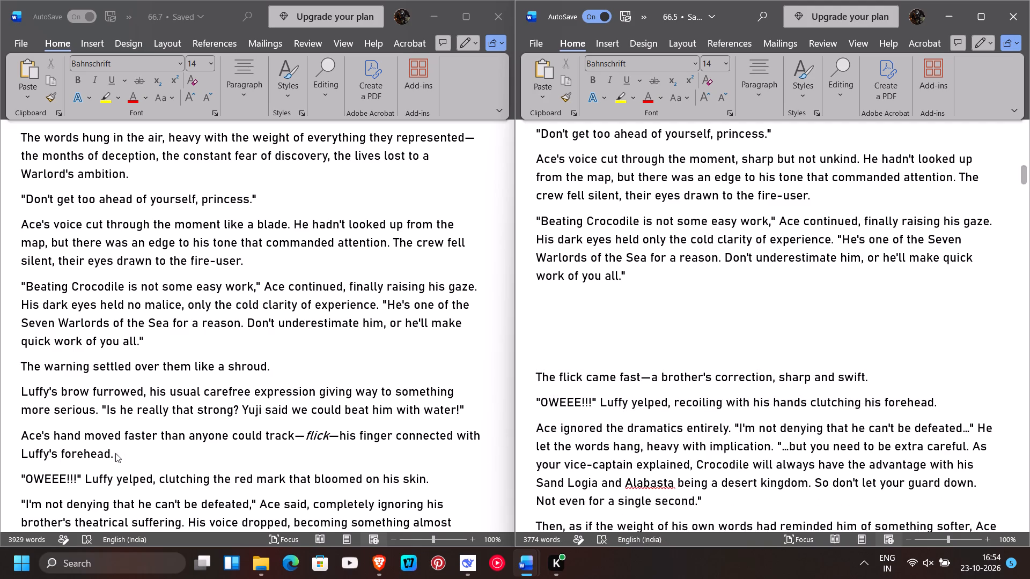
Copy the "Luffy's brow furrowed" paragraph from 66.7 into the empty space below Ace's Crocodile warning in 66.5.
{"action": "left_click", "coordinate": [20, 390]}
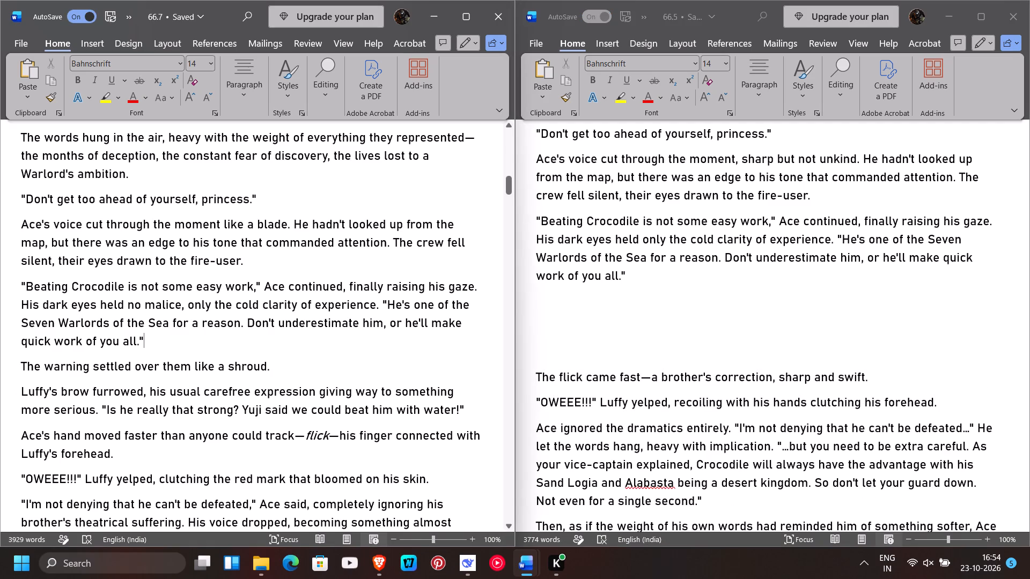
{"action": "left_click_drag", "start_coordinate": [20, 390], "coordinate": [391, 414]}
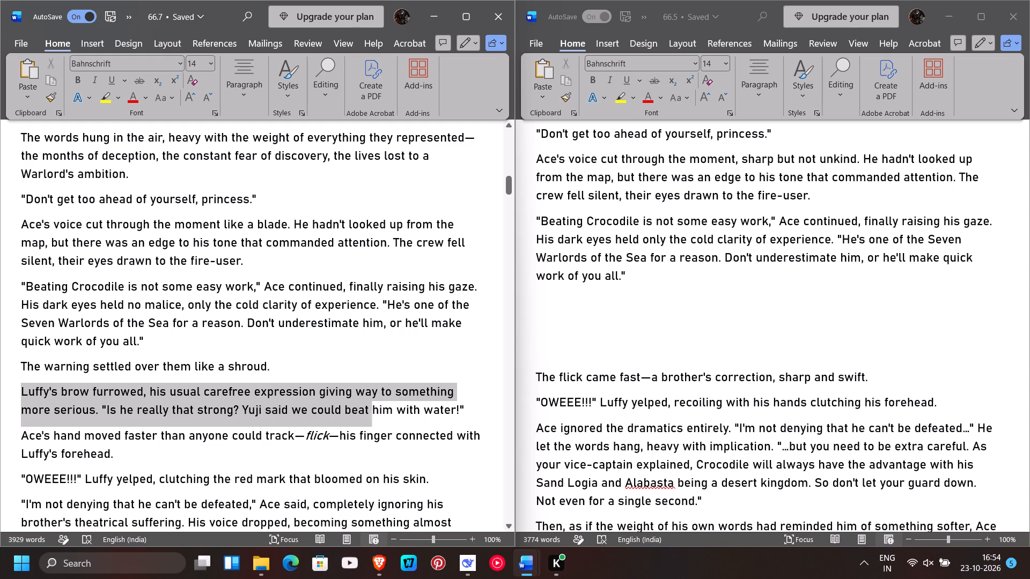
{"action": "left_click_drag", "start_coordinate": [391, 414], "coordinate": [469, 407]}
{"action": "key", "text": "ctrl+c"}
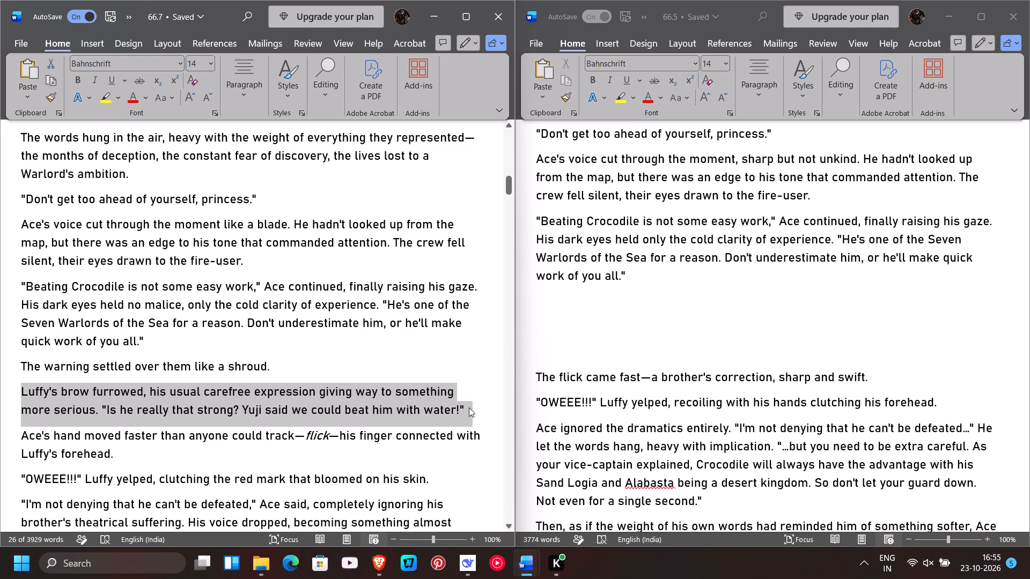
{"action": "left_click", "coordinate": [469, 407]}
{"action": "double_click", "coordinate": [542, 291]}
{"action": "left_click", "coordinate": [542, 291]}
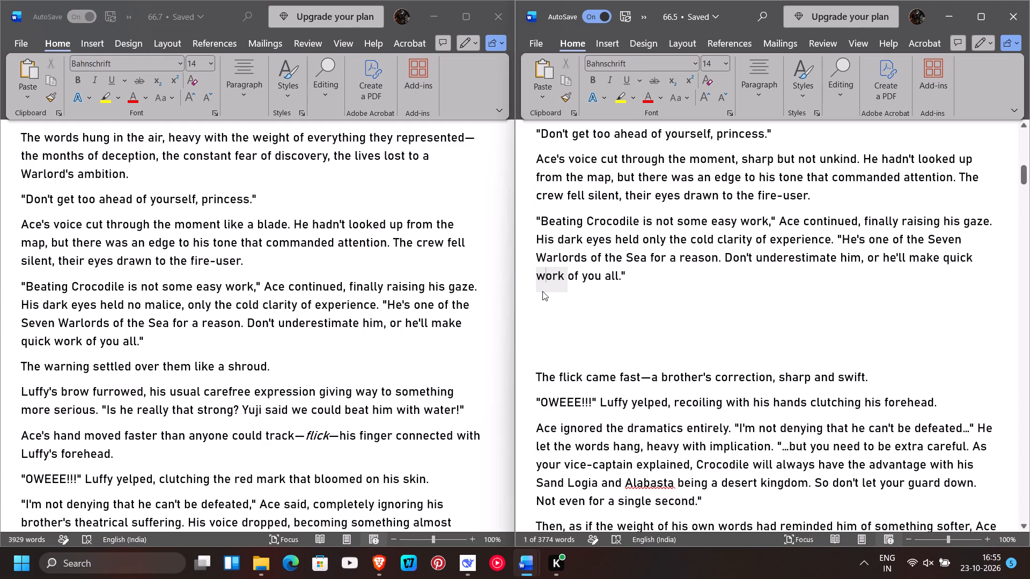
{"action": "left_click", "coordinate": [538, 314]}
{"action": "key", "text": "ctrl+v"}
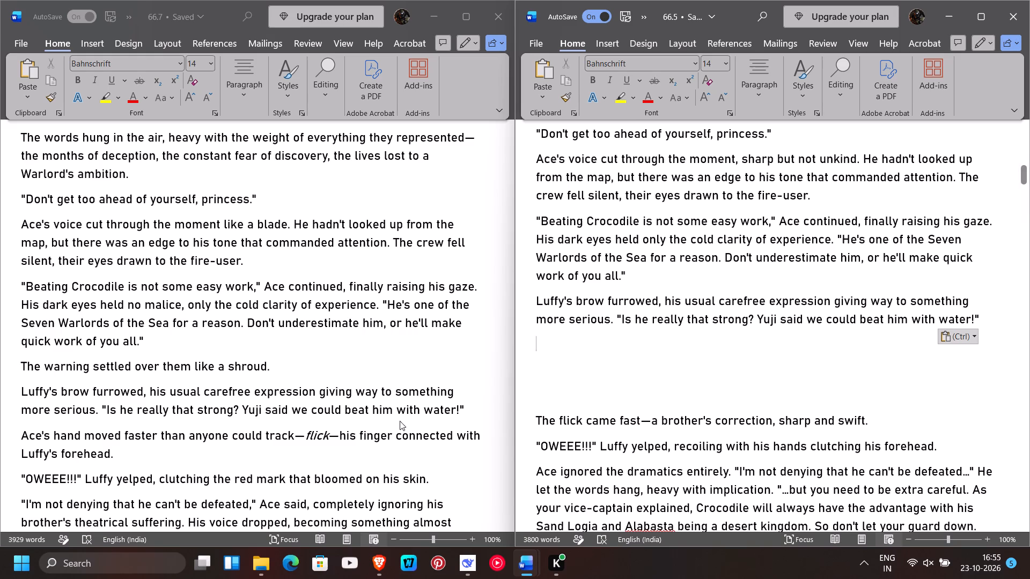
Copy the "Ace's hand moved faster than anyone could track" paragraph from 66.7 to below Luffy's water line in 66.5.
{"action": "left_click", "coordinate": [18, 434]}
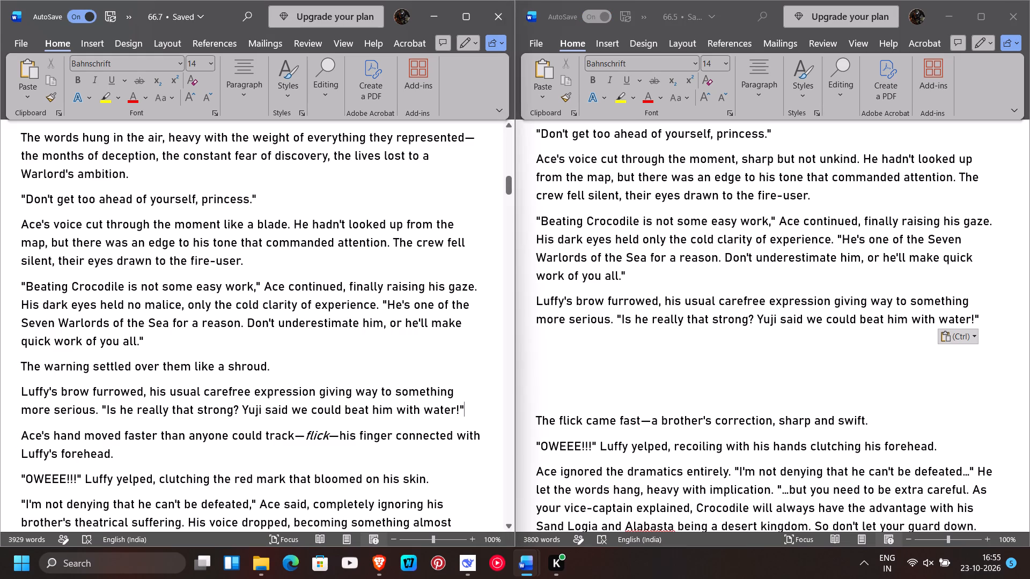
{"action": "double_click", "coordinate": [18, 433]}
{"action": "double_click", "coordinate": [18, 433]}
{"action": "left_click_drag", "start_coordinate": [18, 433], "coordinate": [31, 430]}
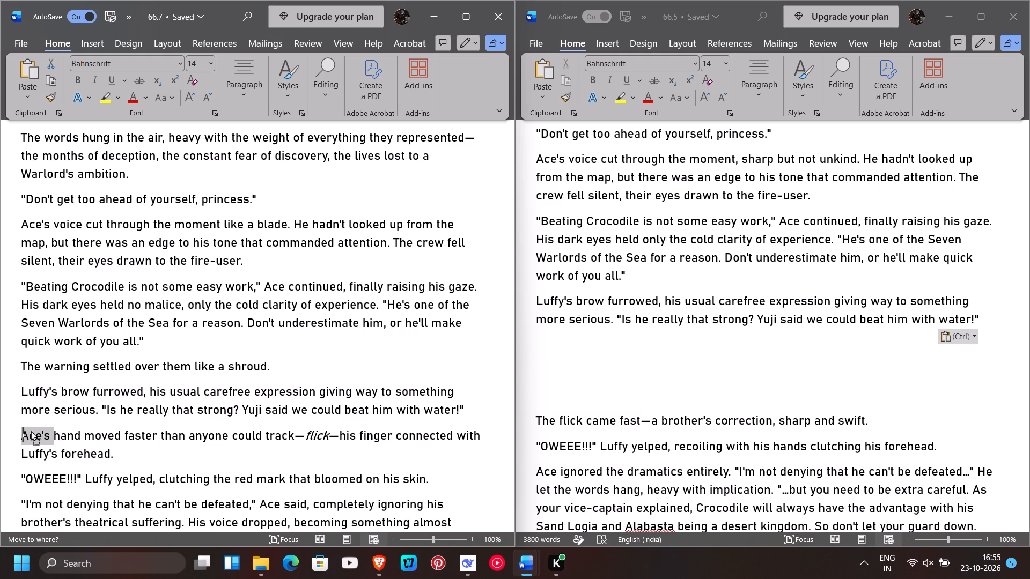
{"action": "left_click_drag", "start_coordinate": [31, 430], "coordinate": [32, 432]}
{"action": "left_click", "coordinate": [32, 432]}
{"action": "left_click", "coordinate": [21, 434]}
{"action": "left_click_drag", "start_coordinate": [21, 434], "coordinate": [22, 434]}
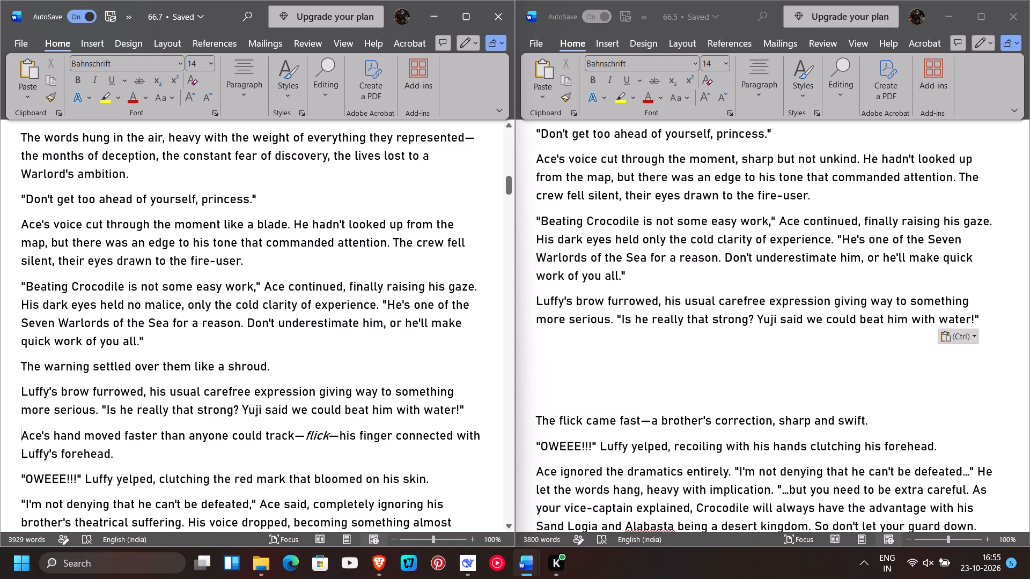
{"action": "left_click_drag", "start_coordinate": [22, 434], "coordinate": [133, 452]}
{"action": "key", "text": "ctrl+c"}
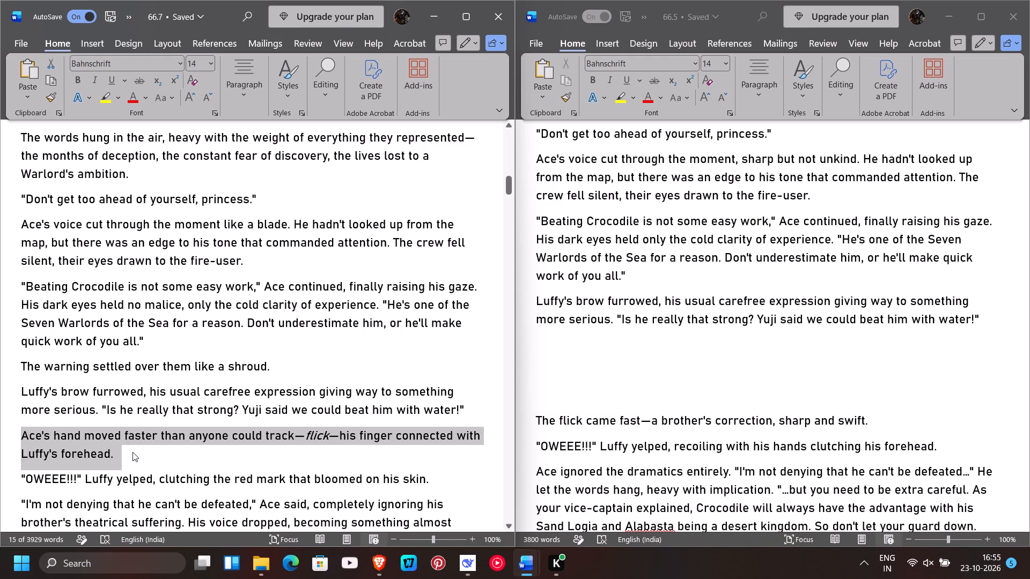
{"action": "left_click", "coordinate": [133, 452]}
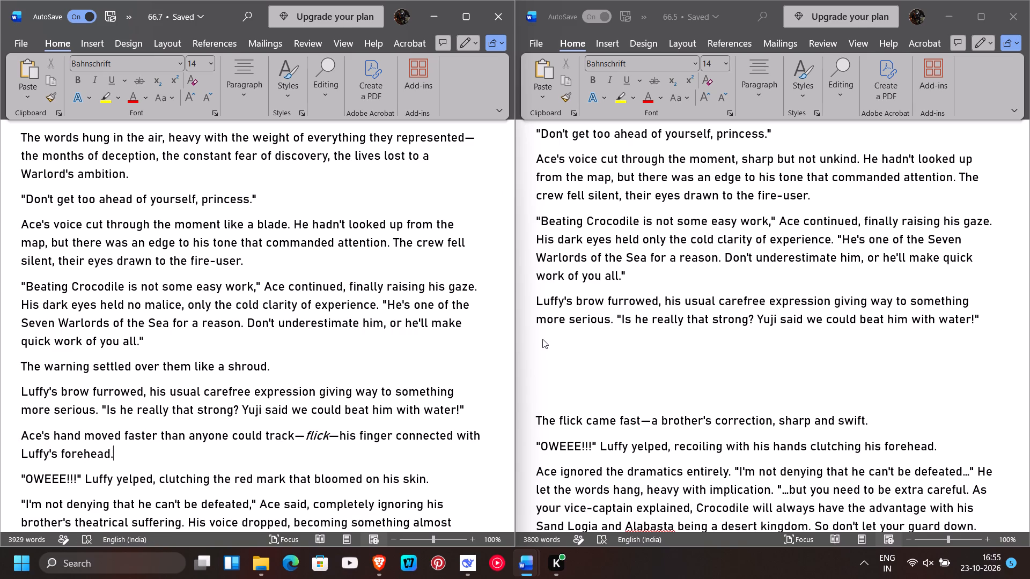
{"action": "left_click", "coordinate": [542, 339]}
{"action": "key", "text": "ctrl+v"}
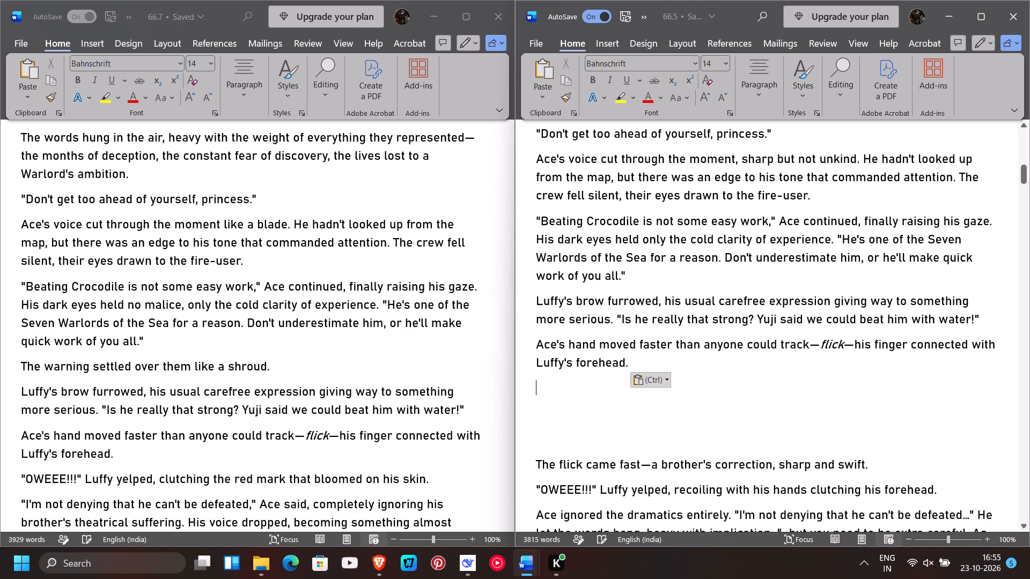
Delete the "The flick came fast" line and the "OWEEE!!!" line with Luffy recoiling from 66.5.
{"action": "left_click", "coordinate": [882, 457]}
{"action": "left_click", "coordinate": [528, 467]}
{"action": "key", "text": "BackSpace"}
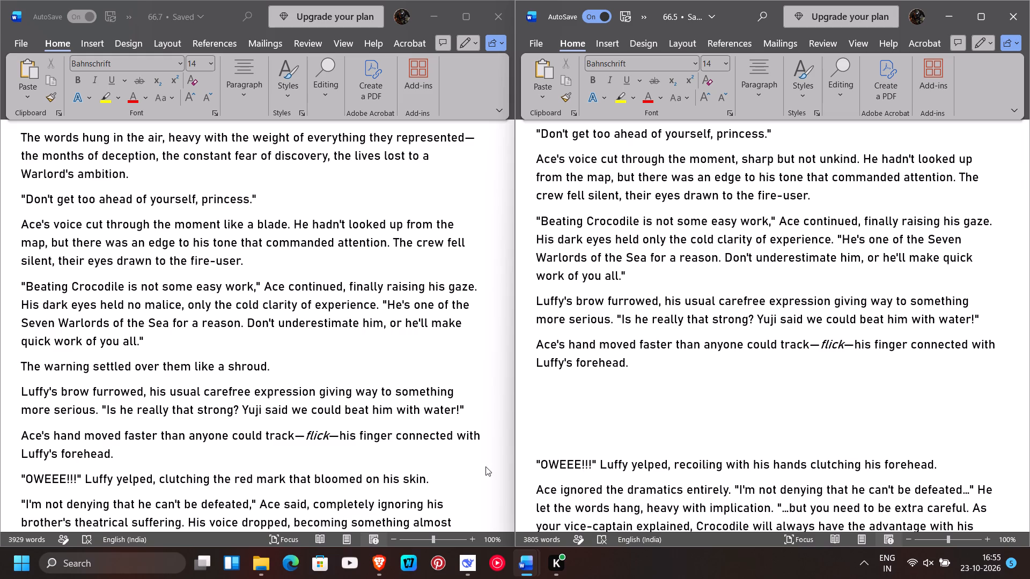
{"action": "left_click", "coordinate": [529, 463]}
{"action": "key", "text": "BackSpace"}
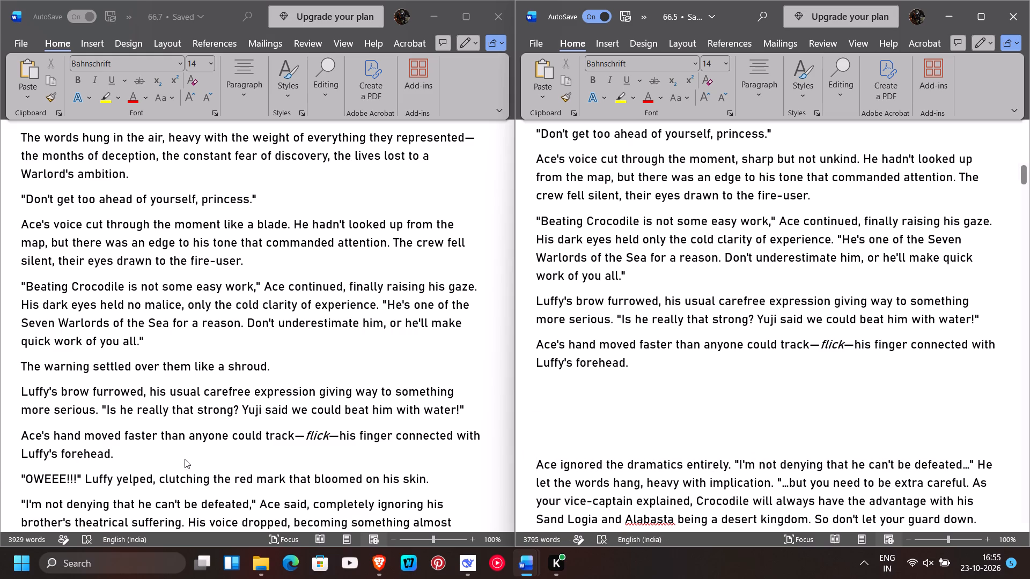
Copy the "OWEEE!!!" line about the red mark from 66.7 to below "Luffy's forehead." in 66.5, undoing any accidental paste in 66.7.
{"action": "left_click", "coordinate": [20, 477]}
{"action": "left_click", "coordinate": [18, 477]}
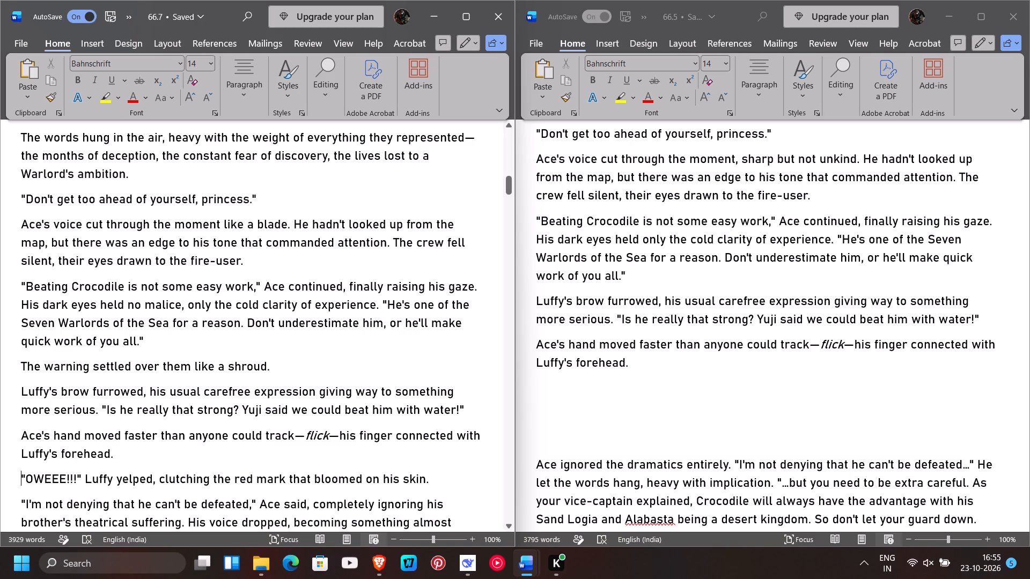
{"action": "left_click_drag", "start_coordinate": [18, 477], "coordinate": [435, 483]}
{"action": "key", "text": "ctrl+v"}
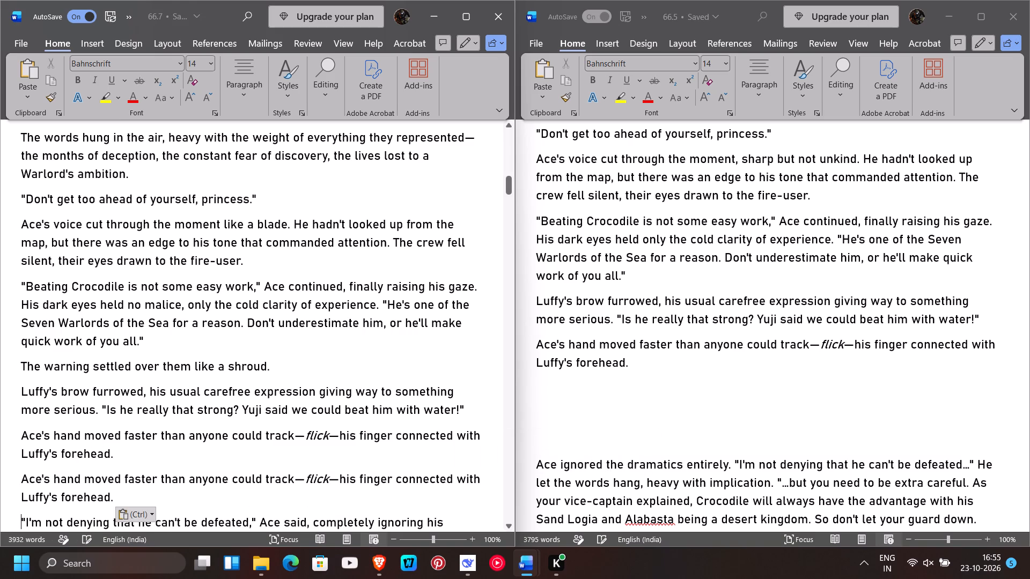
{"action": "left_click", "coordinate": [468, 10]}
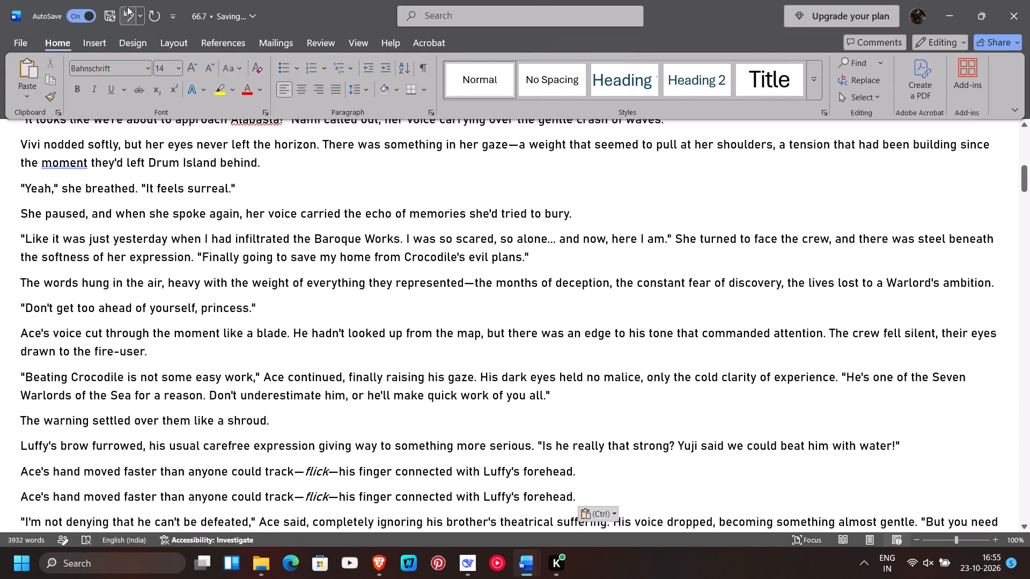
{"action": "left_click", "coordinate": [127, 6]}
{"action": "key", "text": "ctrl+c"}
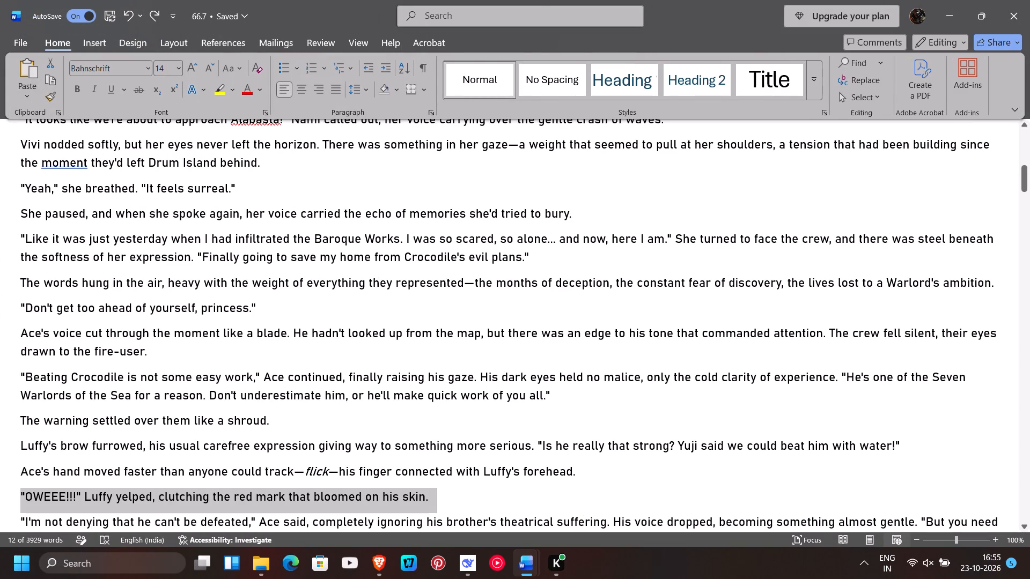
{"action": "left_click", "coordinate": [433, 501]}
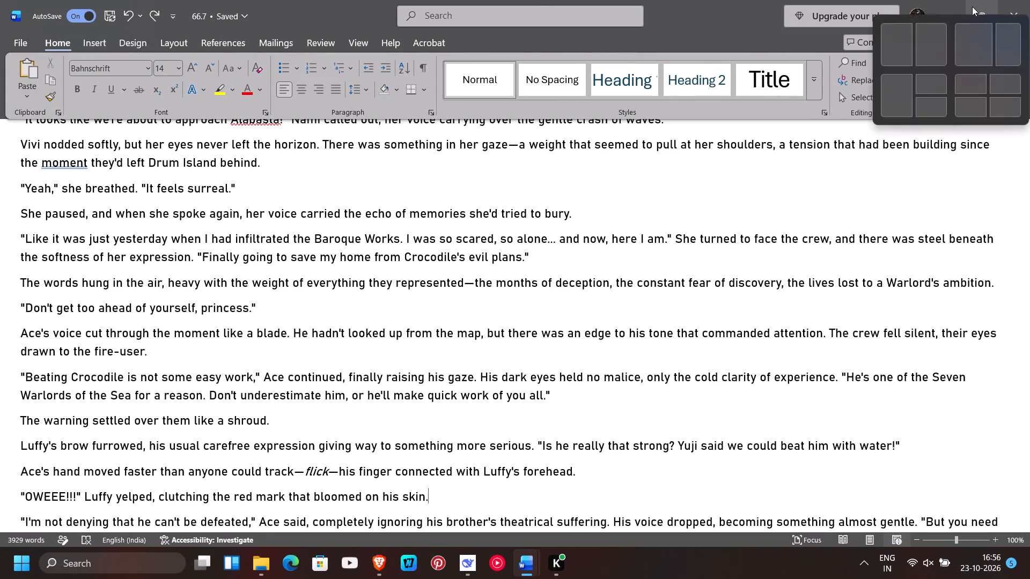
{"action": "double_click", "coordinate": [909, 42]}
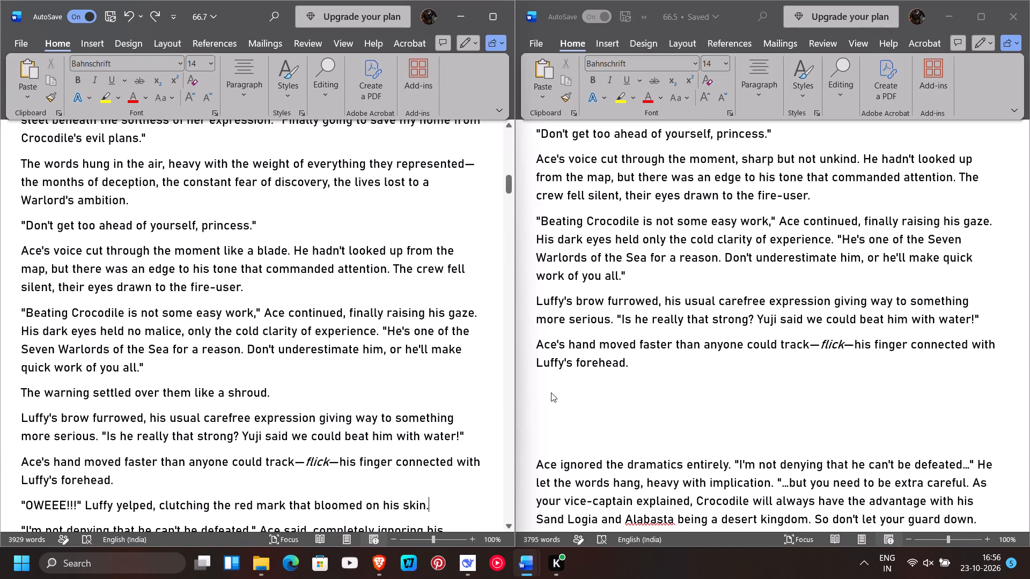
{"action": "left_click", "coordinate": [540, 389]}
{"action": "left_click", "coordinate": [540, 389]}
{"action": "key", "text": "ctrl+v"}
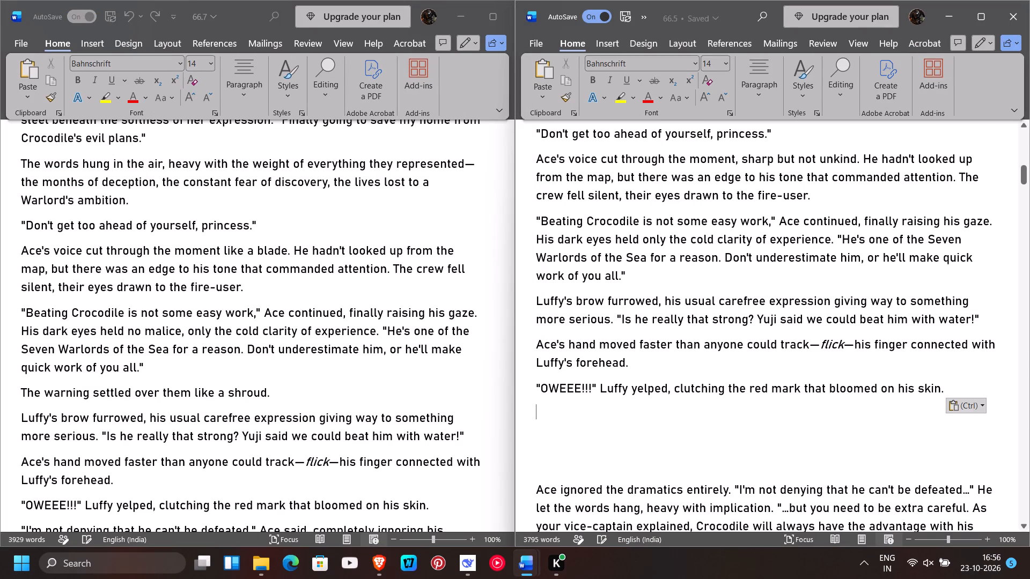
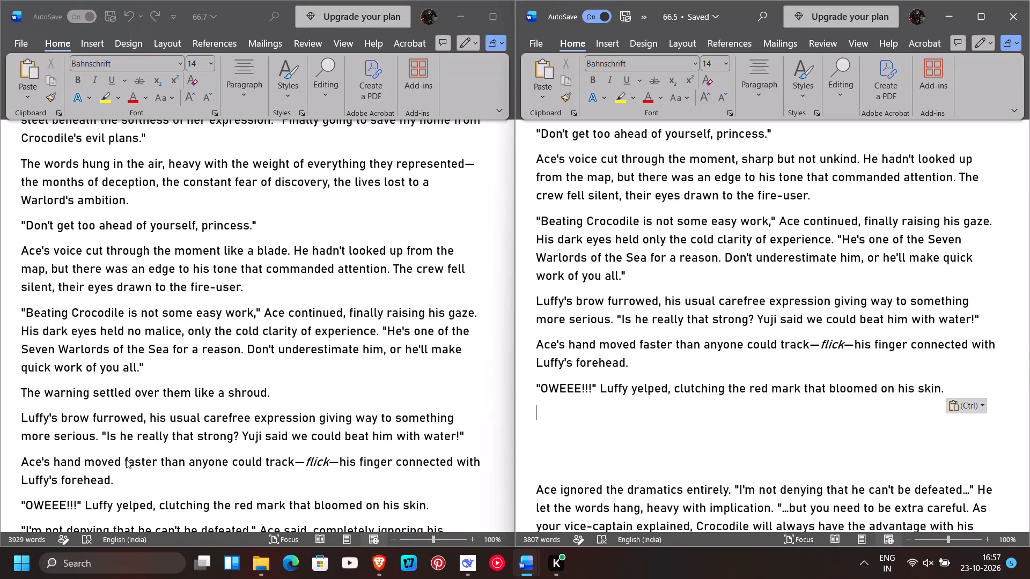
Read the 66.7 passage following the "OWEEE!!!" line, down to Ace's "If it were up to me" speech.
{"action": "left_click", "coordinate": [387, 517]}
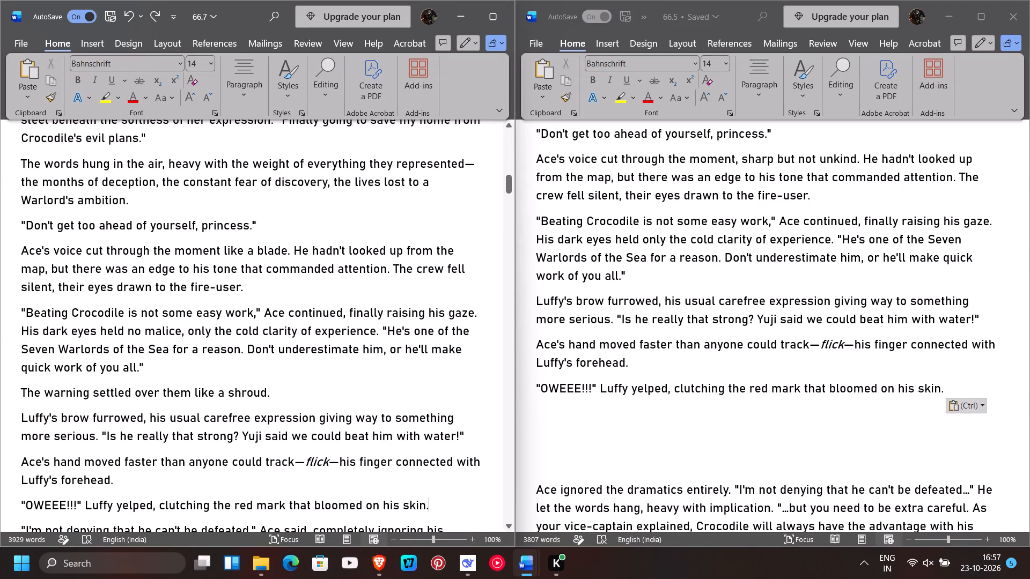
{"action": "key", "text": "Down"}
{"action": "key", "text": "Down"}
{"action": "key", "text": "Down"}
{"action": "key", "text": "Down"}
{"action": "key", "text": "Down"}
{"action": "key", "text": "Down"}
{"action": "key", "text": "Down"}
{"action": "key", "text": "Down"}
{"action": "key", "text": "Down"}
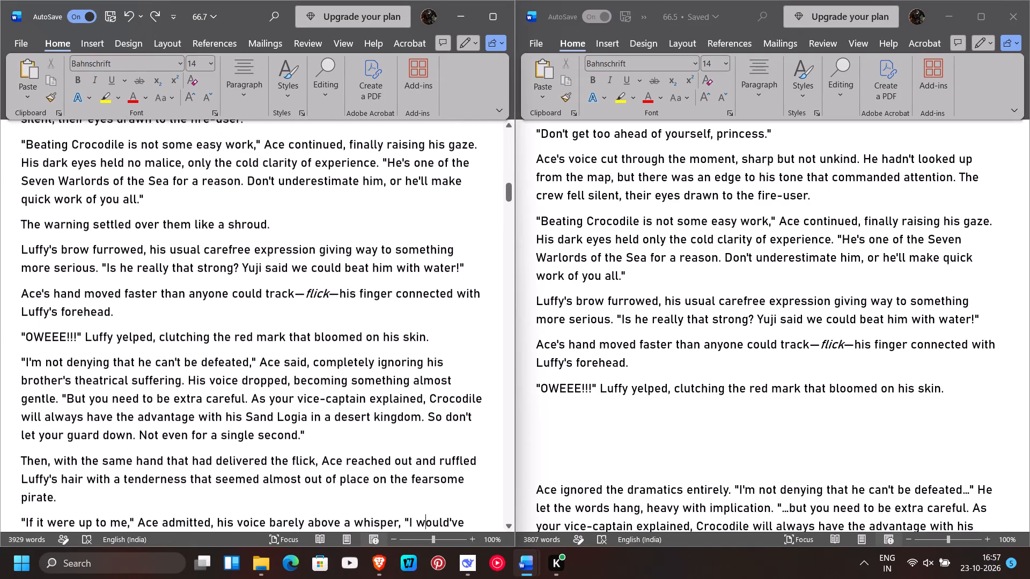
Remove the empty lines between the "OWEEE!!!" line and "Ace ignored the dramatics entirely" in 66.5.
{"action": "left_click", "coordinate": [611, 495]}
{"action": "key", "text": "Down"}
{"action": "key", "text": "Down"}
{"action": "key", "text": "Down"}
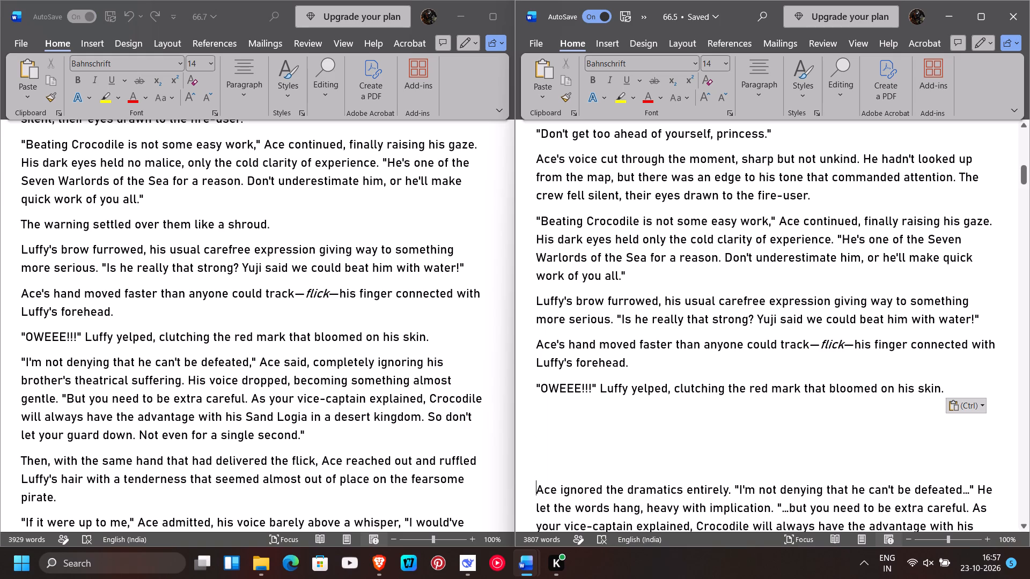
{"action": "key", "text": "BackSpace"}
{"action": "key", "text": "BackSpace"}
{"action": "key", "text": "BackSpace"}
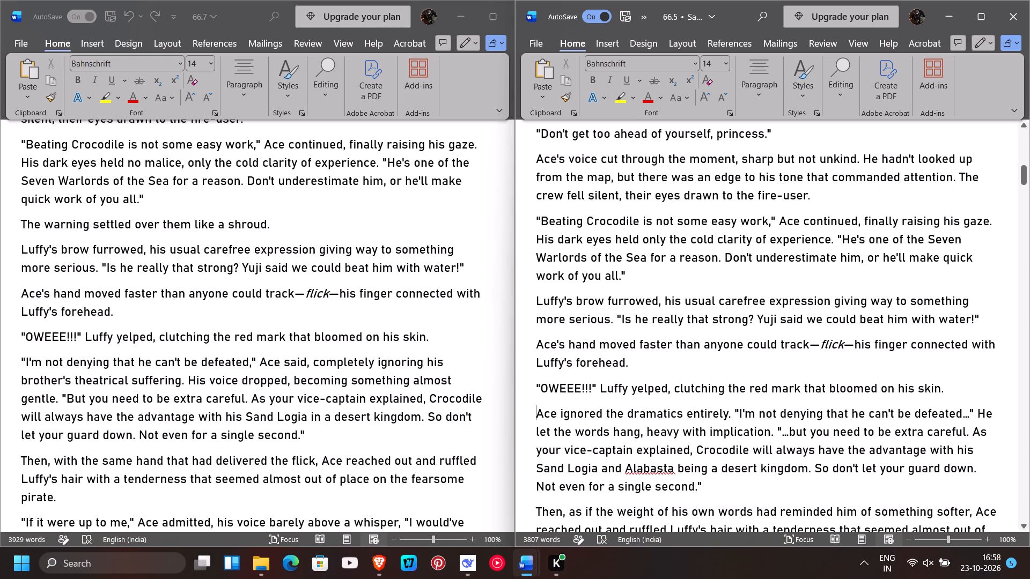
Read the 66.5 passage from Ace ruffling Luffy's hair through his announcement that he is leaving.
{"action": "left_click", "coordinate": [534, 503]}
{"action": "key", "text": "Down"}
{"action": "key", "text": "Down"}
{"action": "key", "text": "Down"}
{"action": "key", "text": "Down"}
{"action": "key", "text": "Down"}
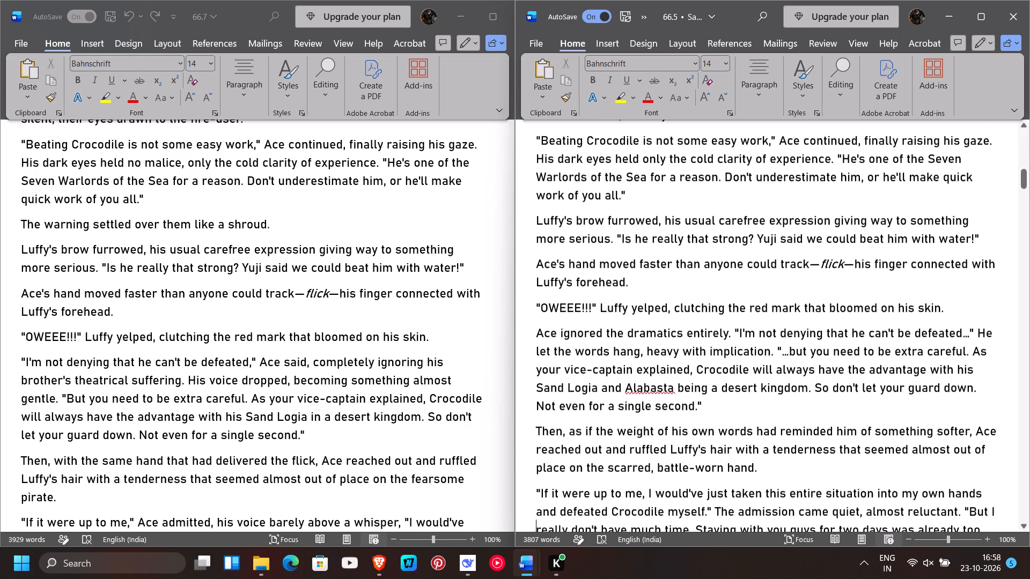
{"action": "key", "text": "Down"}
{"action": "key", "text": "Down"}
{"action": "key", "text": "Down"}
{"action": "key", "text": "Down"}
{"action": "key", "text": "Down"}
{"action": "key", "text": "Down"}
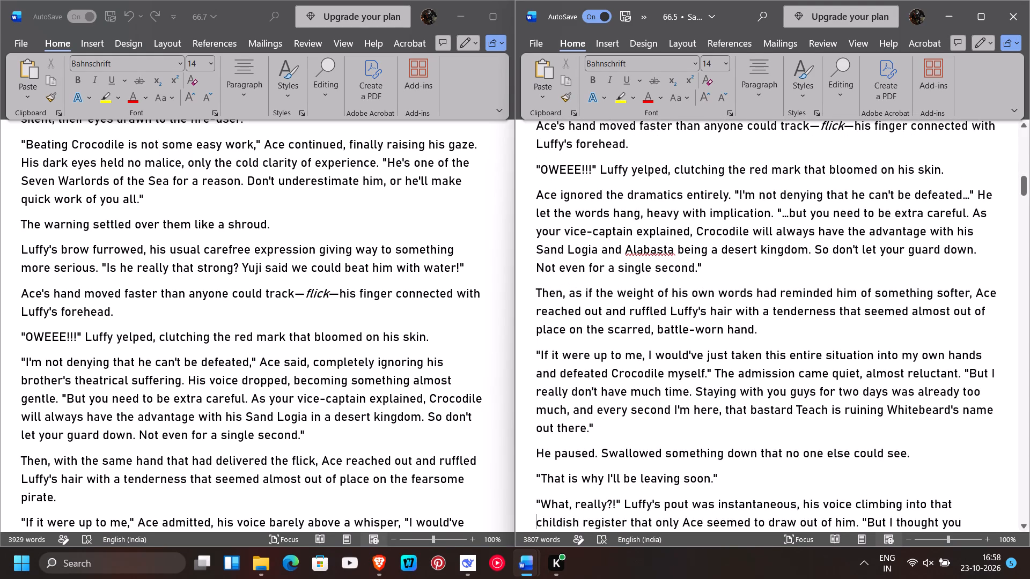
Read the matching 66.7 passage from the hair ruffle to "That's why I'll be leaving soon" for comparison.
{"action": "left_click", "coordinate": [95, 473]}
{"action": "key", "text": "Down"}
{"action": "key", "text": "Down"}
{"action": "key", "text": "Down"}
{"action": "key", "text": "Down"}
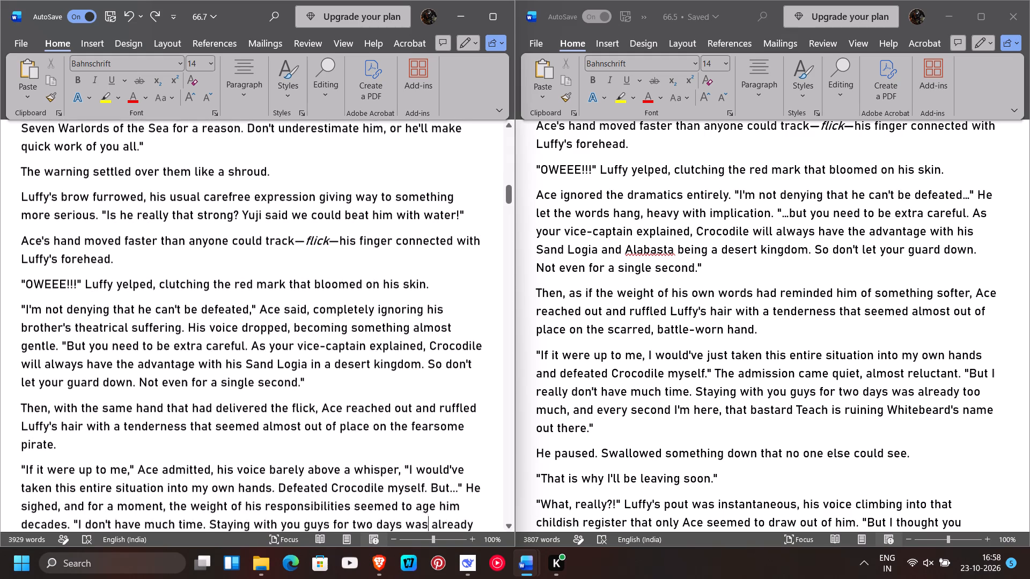
{"action": "key", "text": "Down"}
{"action": "key", "text": "Down"}
{"action": "key", "text": "Down"}
{"action": "key", "text": "Down"}
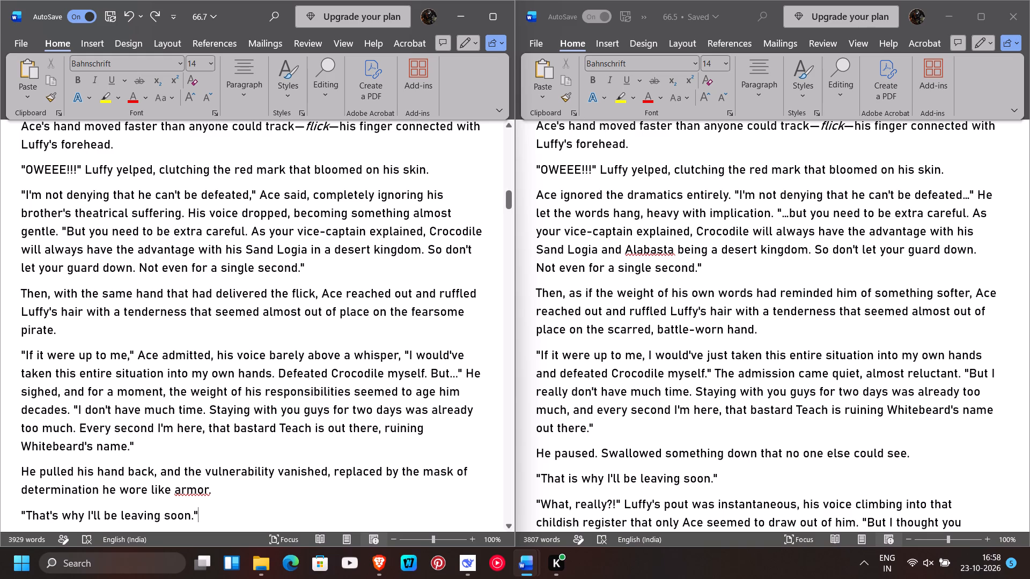
Copy the "Then, with the same hand that had delivered the flick" paragraph from 66.7.
{"action": "left_click", "coordinate": [19, 284]}
{"action": "left_click", "coordinate": [19, 291]}
{"action": "left_click_drag", "start_coordinate": [19, 291], "coordinate": [59, 326]}
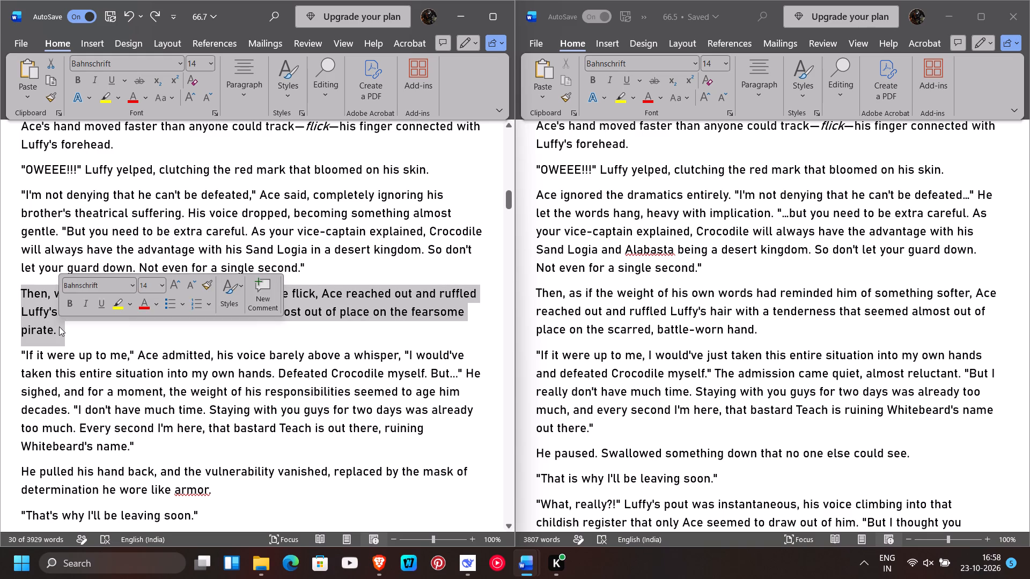
{"action": "key", "text": "ctrl+c"}
{"action": "left_click", "coordinate": [59, 326]}
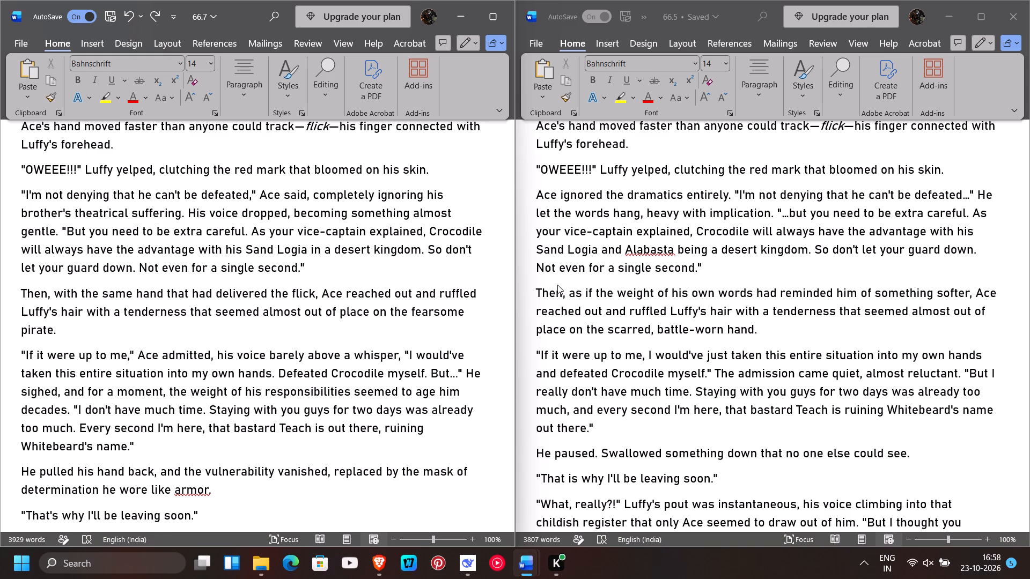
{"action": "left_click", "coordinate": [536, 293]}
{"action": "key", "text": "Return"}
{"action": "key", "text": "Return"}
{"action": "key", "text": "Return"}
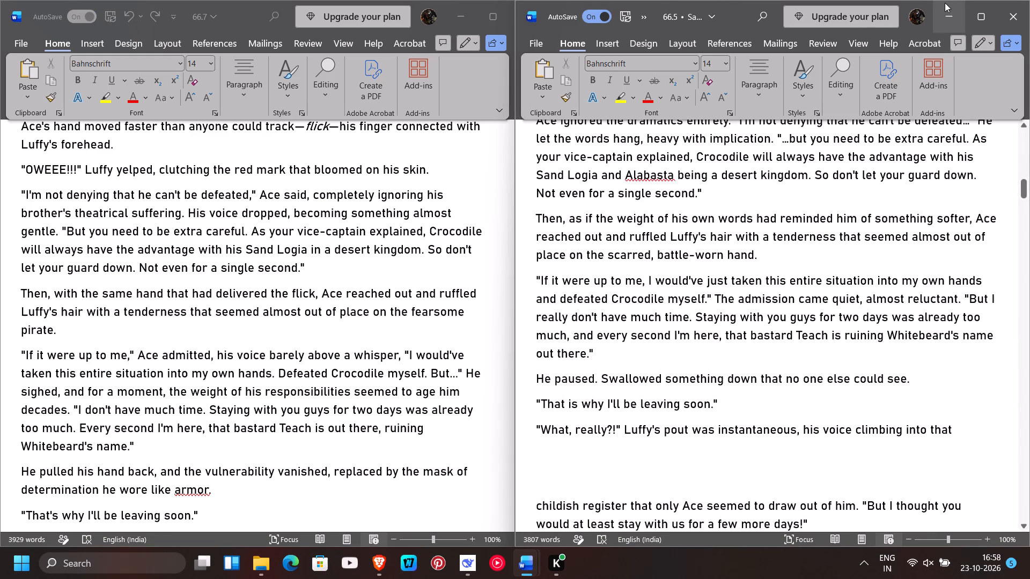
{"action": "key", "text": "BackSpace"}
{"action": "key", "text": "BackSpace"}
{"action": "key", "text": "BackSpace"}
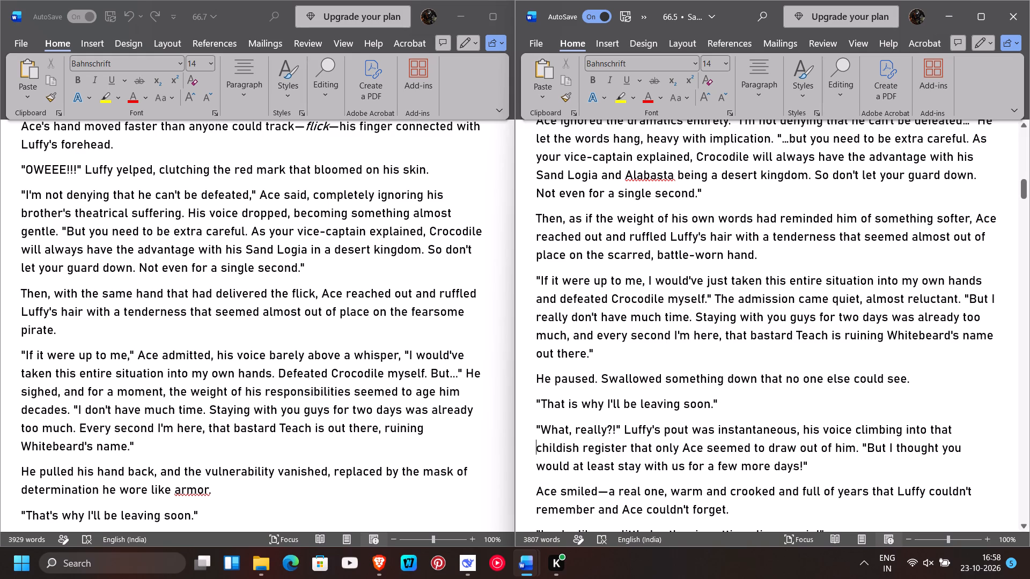
Paste the copied paragraph into new empty space above "Then, as if the weight of his own words" in 66.5.
{"action": "double_click", "coordinate": [536, 220]}
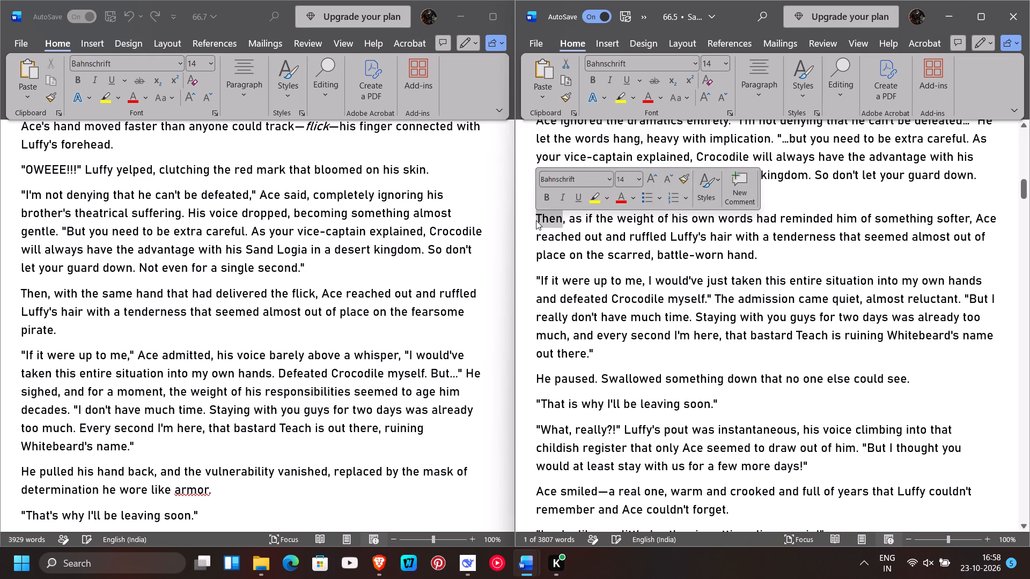
{"action": "left_click", "coordinate": [536, 220]}
{"action": "key", "text": "Return"}
{"action": "key", "text": "Return"}
{"action": "key", "text": "Return"}
{"action": "key", "text": "Return"}
{"action": "key", "text": "Return"}
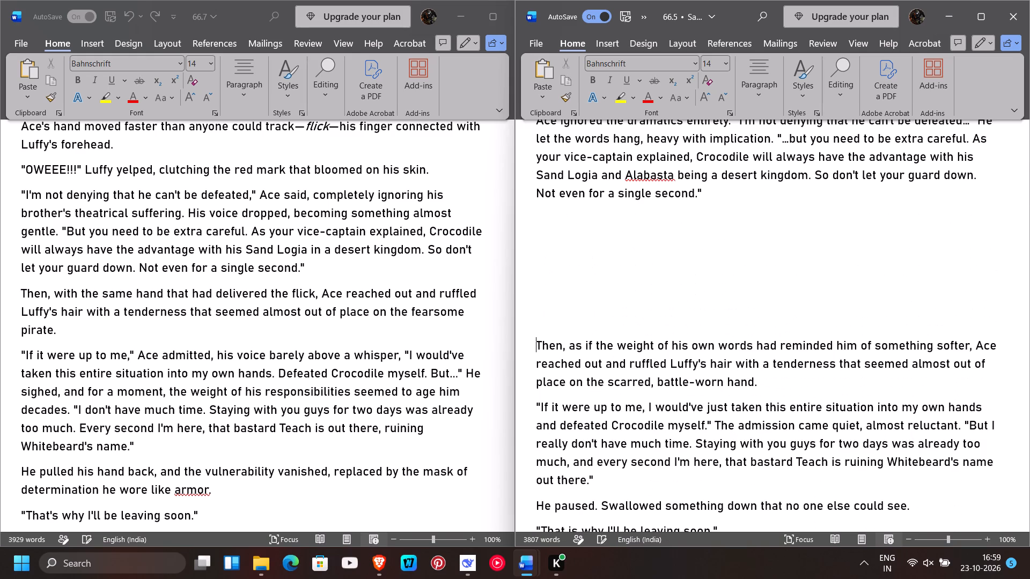
{"action": "left_click", "coordinate": [542, 226]}
{"action": "key", "text": "ctrl+v"}
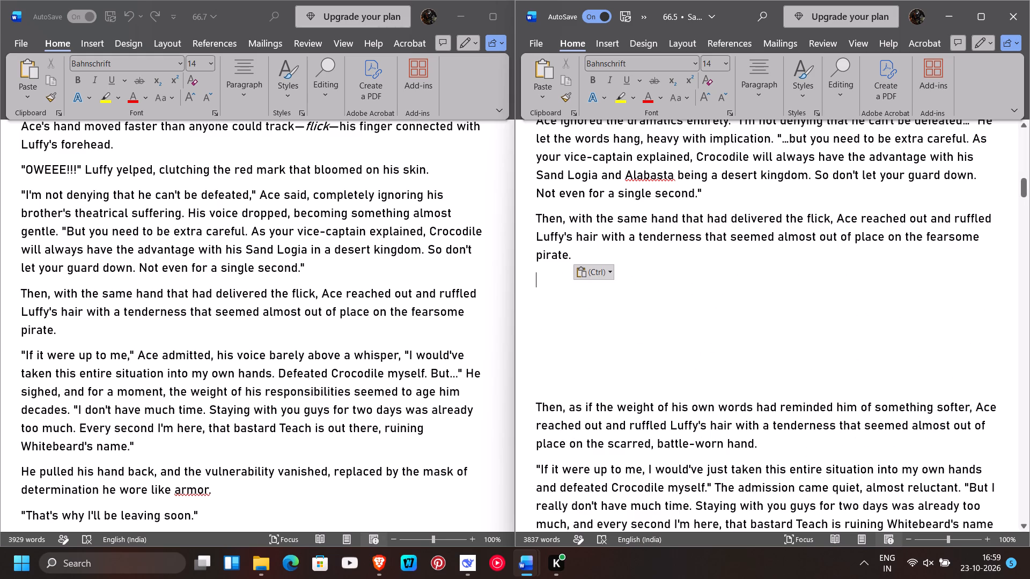
Delete the "Then, as if the weight of his own words" paragraph and the surplus empty lines from 66.5.
{"action": "left_click", "coordinate": [534, 407]}
{"action": "left_click_drag", "start_coordinate": [534, 407], "coordinate": [573, 421]}
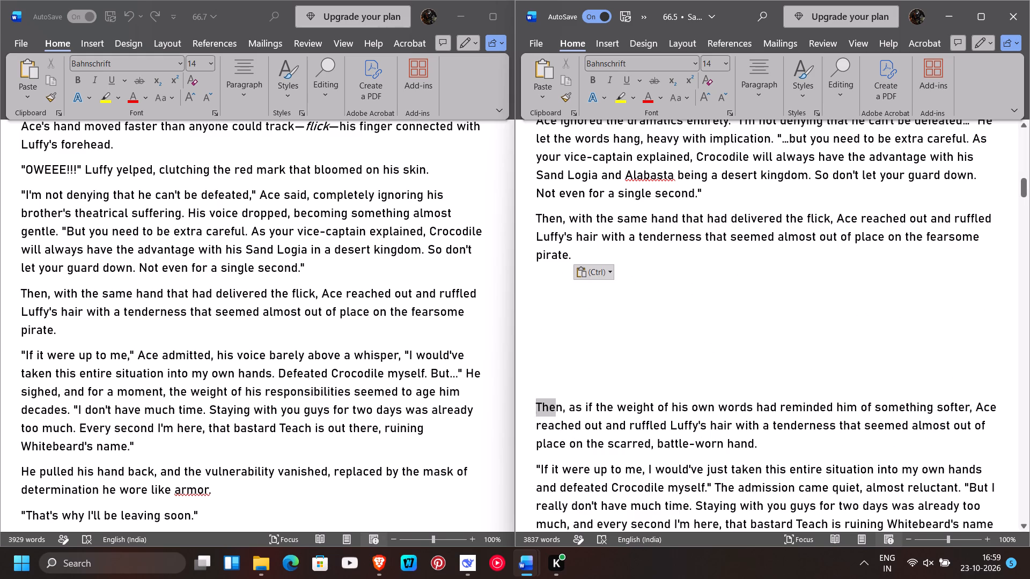
{"action": "left_click_drag", "start_coordinate": [573, 421], "coordinate": [769, 447]}
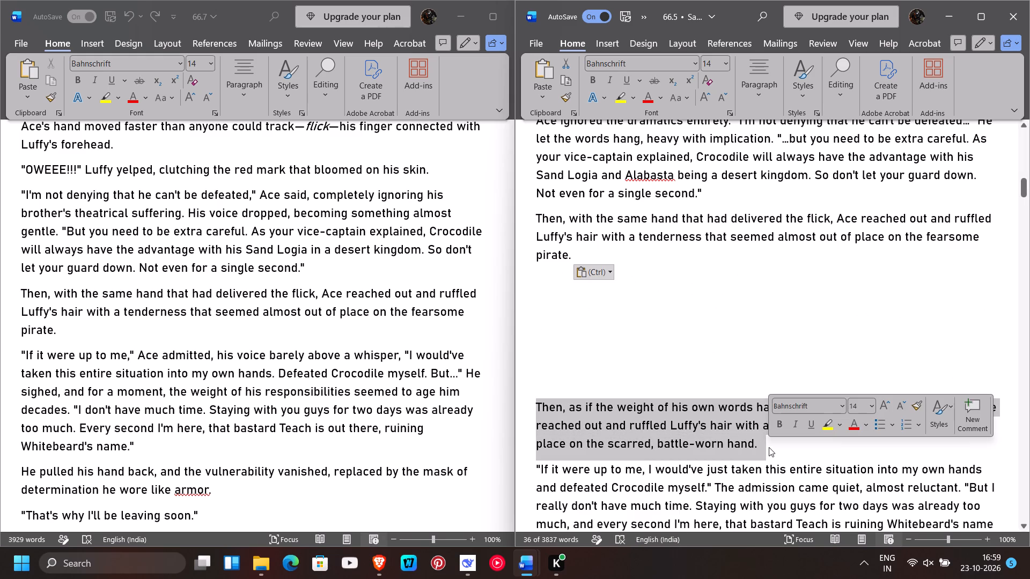
{"action": "key", "text": "BackSpace"}
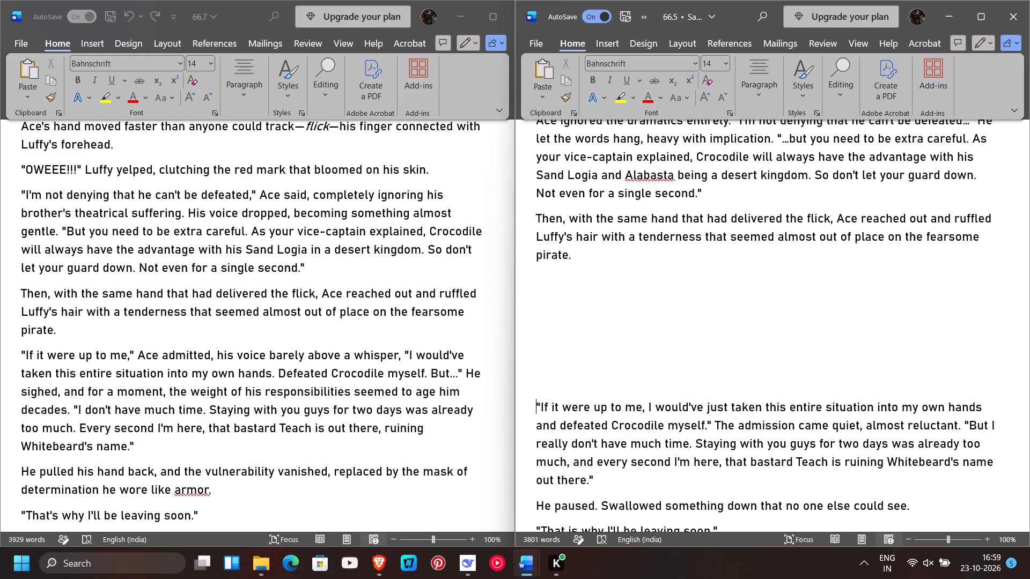
{"action": "key", "text": "BackSpace"}
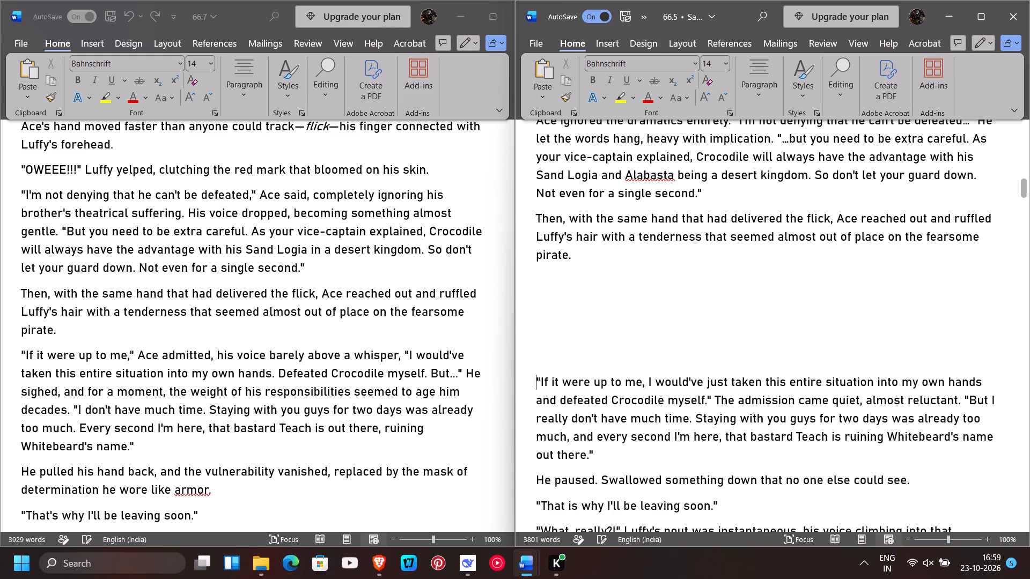
{"action": "key", "text": "BackSpace"}
{"action": "key", "text": "BackSpace"}
{"action": "key", "text": "BackSpace"}
{"action": "key", "text": "BackSpace"}
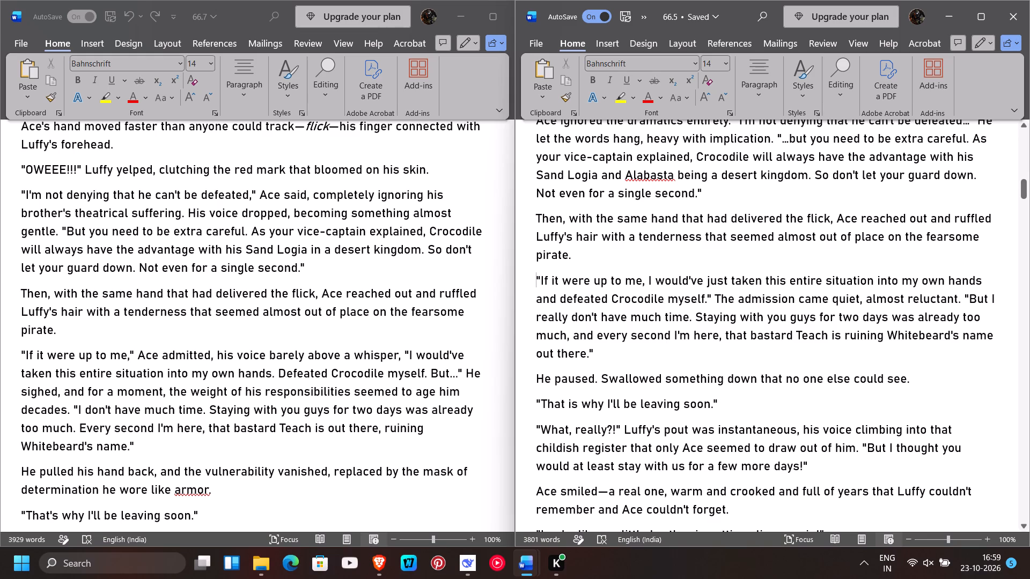
Delete "Swallowed something down that no one else could see." after "He paused." in 66.5.
{"action": "left_click", "coordinate": [917, 387]}
{"action": "key", "text": "BackSpace"}
{"action": "key", "text": "BackSpace"}
{"action": "key", "text": "BackSpace"}
{"action": "key", "text": "BackSpace"}
{"action": "key", "text": "BackSpace"}
{"action": "key", "text": "BackSpace"}
{"action": "key", "text": "BackSpace"}
{"action": "key", "text": "BackSpace"}
{"action": "key", "text": "BackSpace"}
{"action": "key", "text": "BackSpace"}
{"action": "key", "text": "BackSpace"}
{"action": "key", "text": "BackSpace"}
{"action": "key", "text": "BackSpace"}
{"action": "key", "text": "BackSpace"}
{"action": "key", "text": "BackSpace"}
{"action": "key", "text": "BackSpace"}
{"action": "key", "text": "BackSpace"}
{"action": "key", "text": "BackSpace"}
{"action": "key", "text": "BackSpace"}
{"action": "key", "text": "BackSpace"}
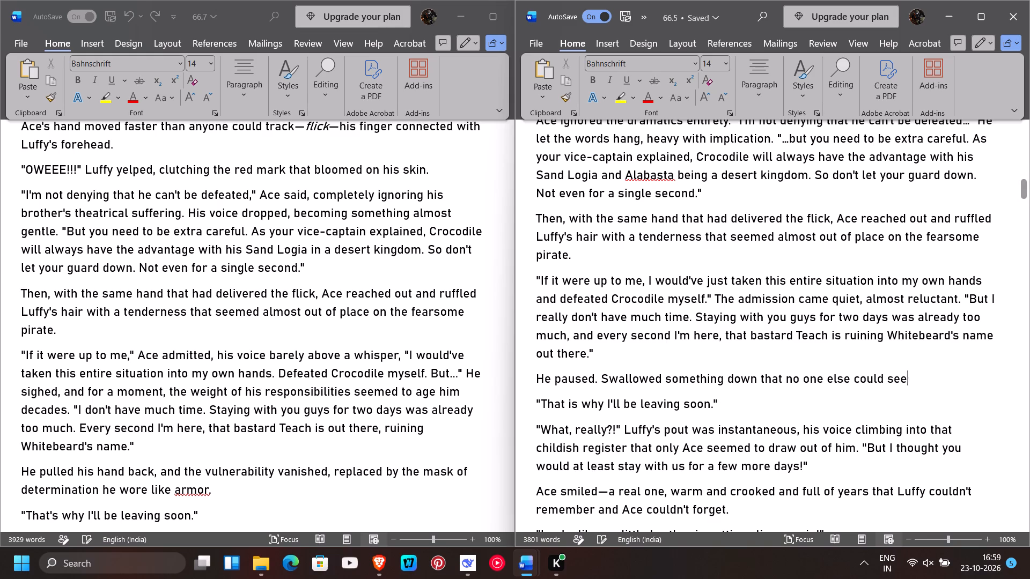
{"action": "key", "text": "BackSpace"}
{"action": "key", "text": "BackSpace"}
{"action": "key", "text": "BackSpace"}
{"action": "key", "text": "BackSpace"}
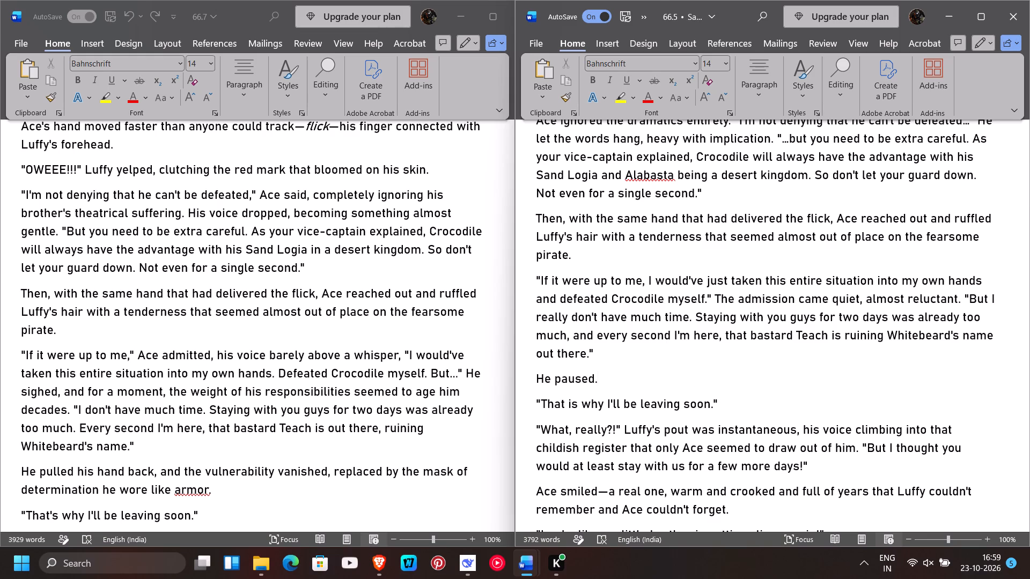
Read on in 66.7 from Luffy's "What? Really?!" through the brothers' scuffle to Ace removing his orange hat.
{"action": "left_click", "coordinate": [224, 503]}
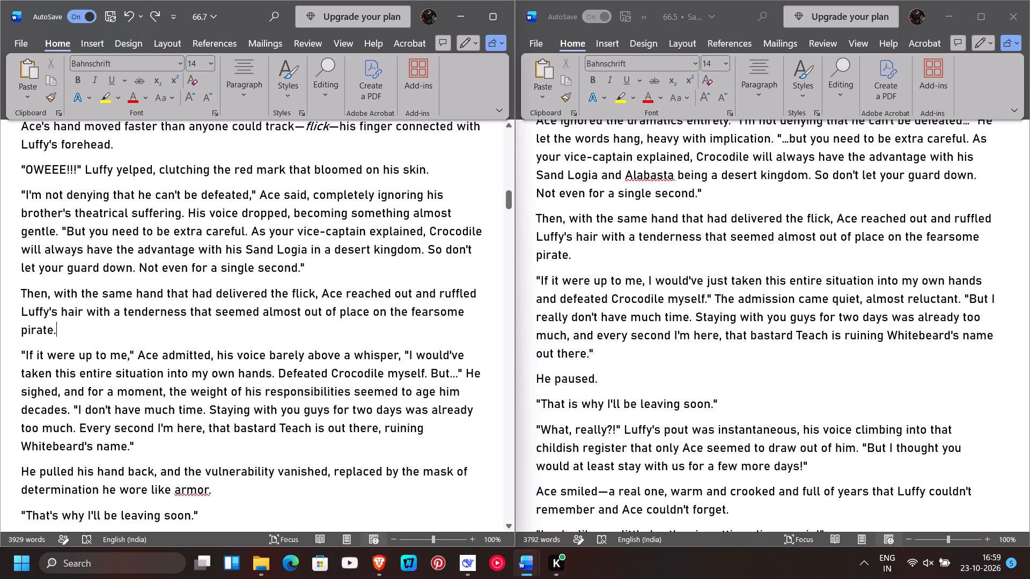
{"action": "left_click", "coordinate": [224, 503]}
{"action": "left_click", "coordinate": [224, 503]}
{"action": "key", "text": "Down"}
{"action": "key", "text": "Down"}
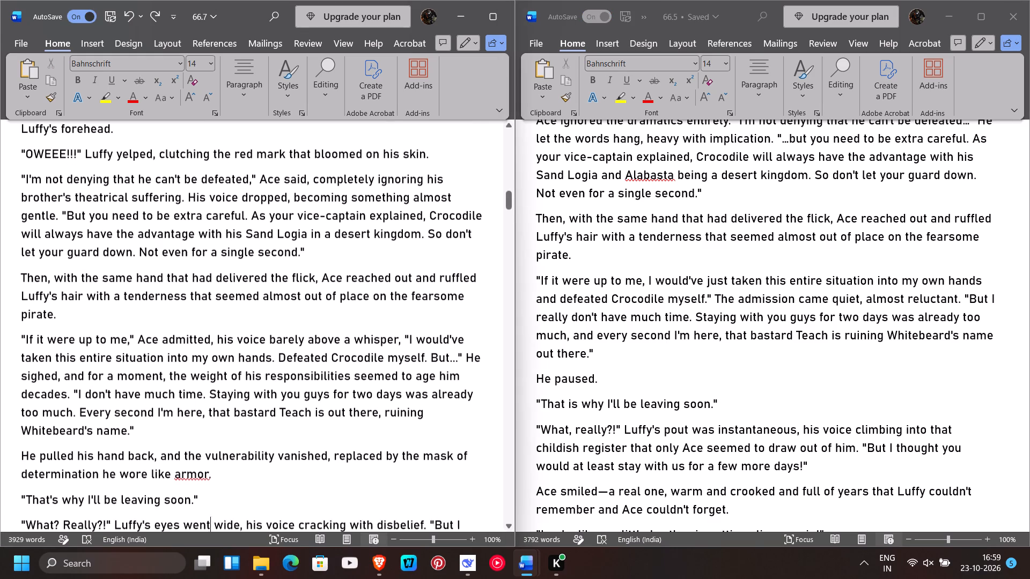
{"action": "key", "text": "Down"}
{"action": "key", "text": "Down"}
{"action": "key", "text": "Down"}
{"action": "key", "text": "Down"}
{"action": "key", "text": "Down"}
{"action": "key", "text": "Down"}
{"action": "key", "text": "Down"}
{"action": "key", "text": "Down"}
{"action": "key", "text": "Down"}
{"action": "key", "text": "Down"}
{"action": "key", "text": "Down"}
{"action": "key", "text": "Down"}
{"action": "key", "text": "Down"}
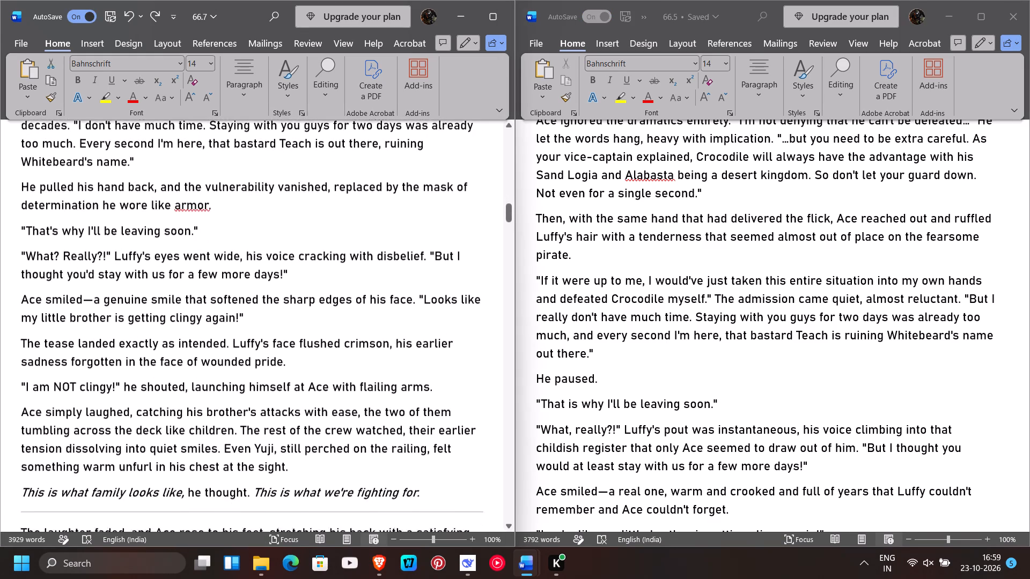
{"action": "key", "text": "Down"}
{"action": "key", "text": "Down"}
{"action": "key", "text": "Down"}
{"action": "key", "text": "Down"}
{"action": "key", "text": "Down"}
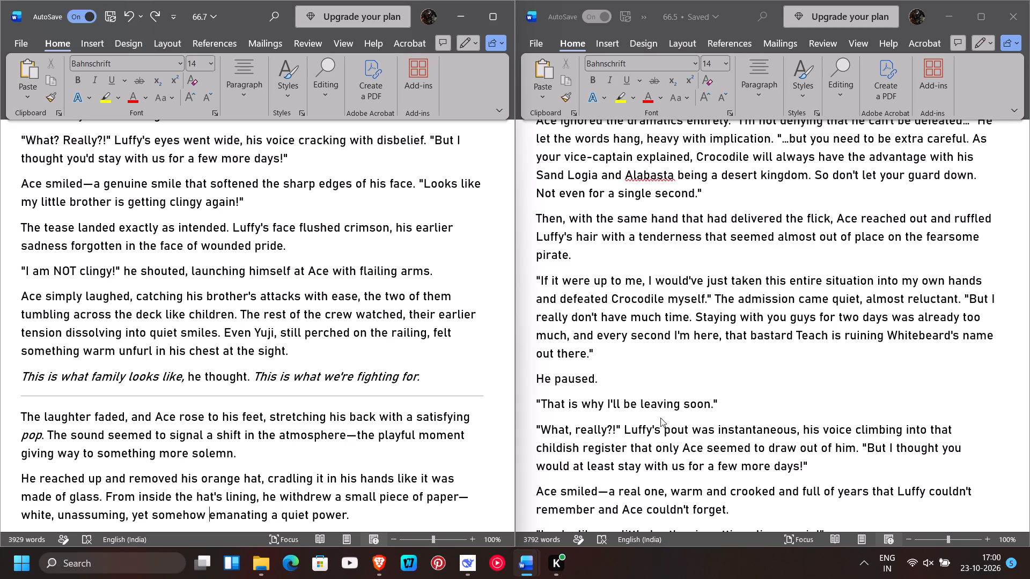
Read the matching 66.5 passage from Luffy's "What, really?!" to Ace rising and stretching his back.
{"action": "left_click", "coordinate": [538, 434]}
{"action": "left_click", "coordinate": [538, 434]}
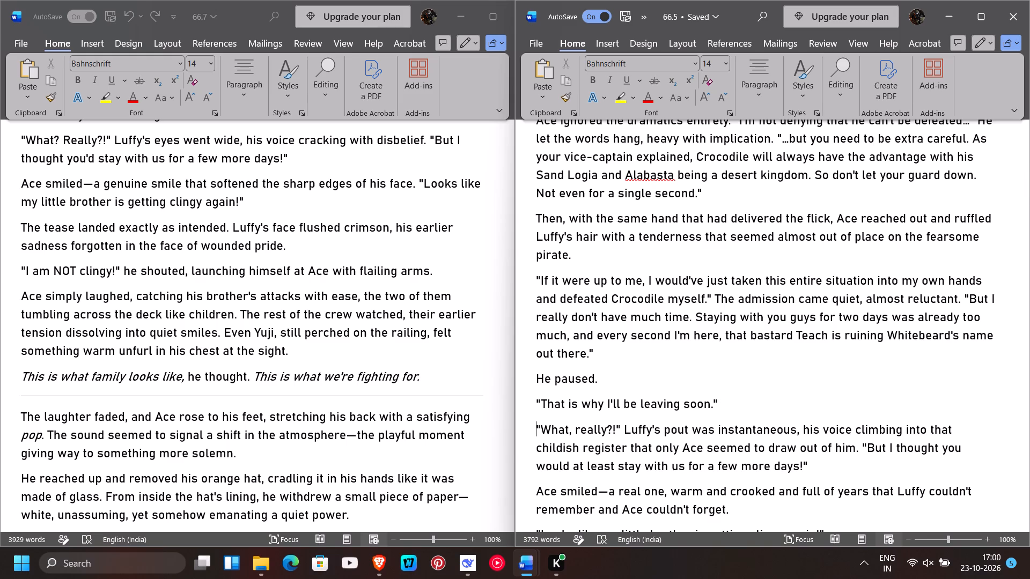
{"action": "key", "text": "Down"}
{"action": "key", "text": "Down"}
{"action": "key", "text": "Down"}
{"action": "key", "text": "Down"}
{"action": "key", "text": "Down"}
{"action": "key", "text": "Down"}
{"action": "key", "text": "Down"}
{"action": "key", "text": "Down"}
{"action": "key", "text": "Down"}
{"action": "key", "text": "Down"}
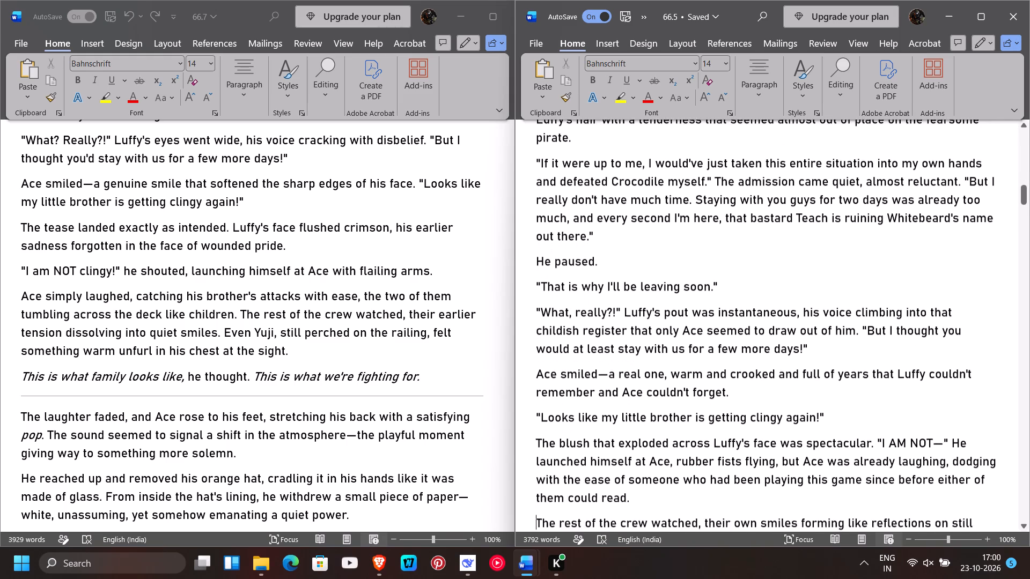
{"action": "key", "text": "Down"}
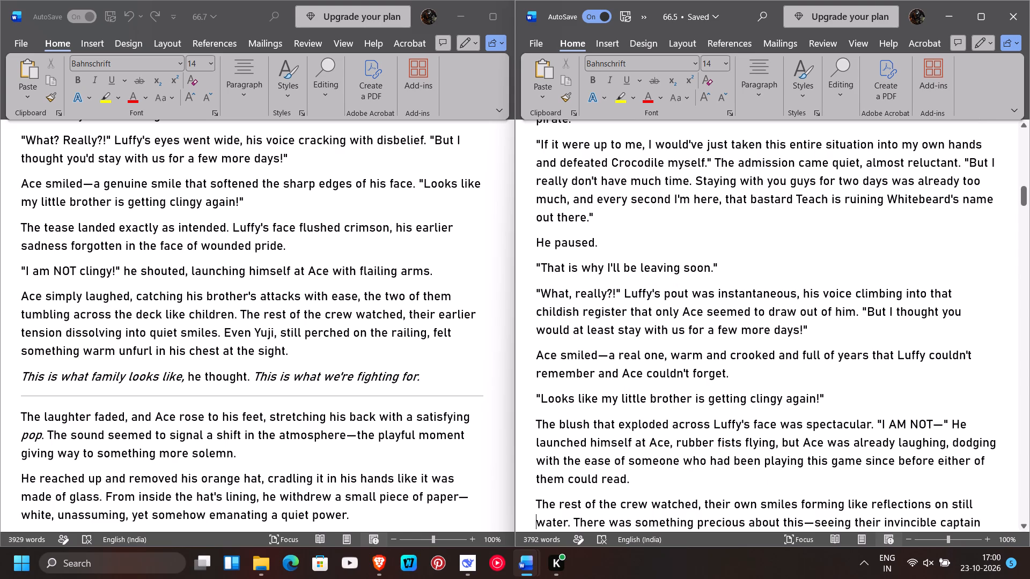
{"action": "key", "text": "Down"}
{"action": "key", "text": "Down"}
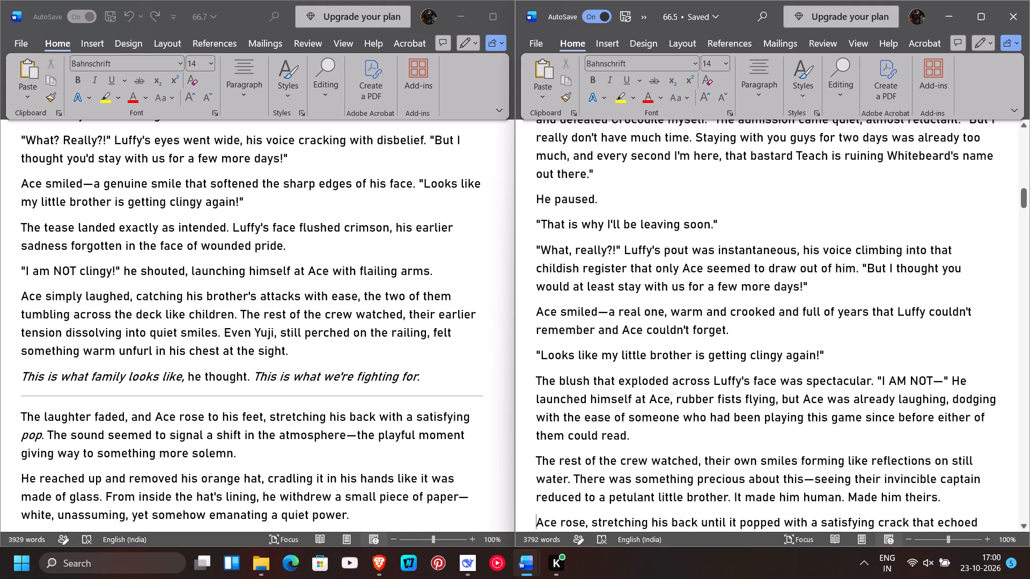
{"action": "key", "text": "Down"}
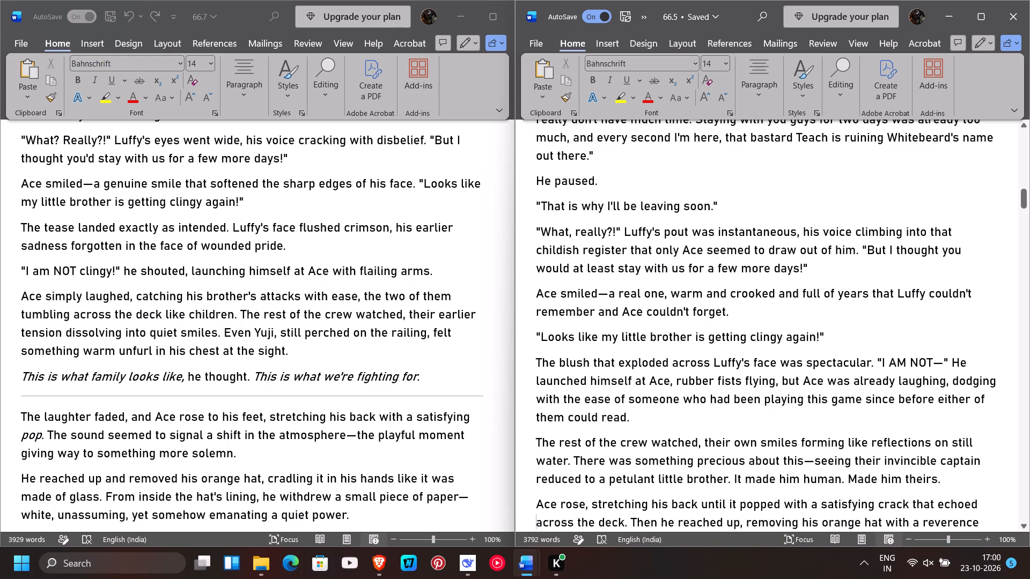
Trim the "Ace smiled—a real one, warm and crooked" paragraph in 66.5 to "Ace smiled.".
{"action": "left_click", "coordinate": [731, 316]}
{"action": "key", "text": "BackSpace"}
{"action": "key", "text": "BackSpace"}
{"action": "key", "text": "BackSpace"}
{"action": "key", "text": "BackSpace"}
{"action": "key", "text": "BackSpace"}
{"action": "key", "text": "BackSpace"}
{"action": "key", "text": "BackSpace"}
{"action": "key", "text": "BackSpace"}
{"action": "key", "text": "BackSpace"}
{"action": "key", "text": "BackSpace"}
{"action": "key", "text": "BackSpace"}
{"action": "key", "text": "BackSpace"}
{"action": "key", "text": "BackSpace"}
{"action": "key", "text": "BackSpace"}
{"action": "key", "text": "BackSpace"}
{"action": "key", "text": "BackSpace"}
{"action": "key", "text": "BackSpace"}
{"action": "key", "text": "BackSpace"}
{"action": "key", "text": "BackSpace"}
{"action": "key", "text": "BackSpace"}
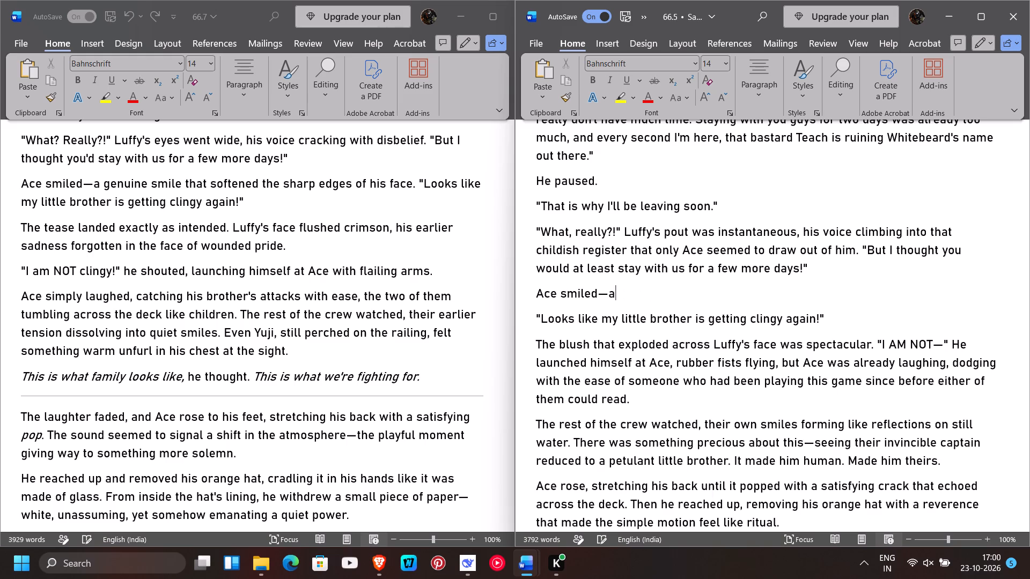
{"action": "key", "text": "BackSpace"}
{"action": "key", "text": "BackSpace"}
{"action": "key", "text": "period"}
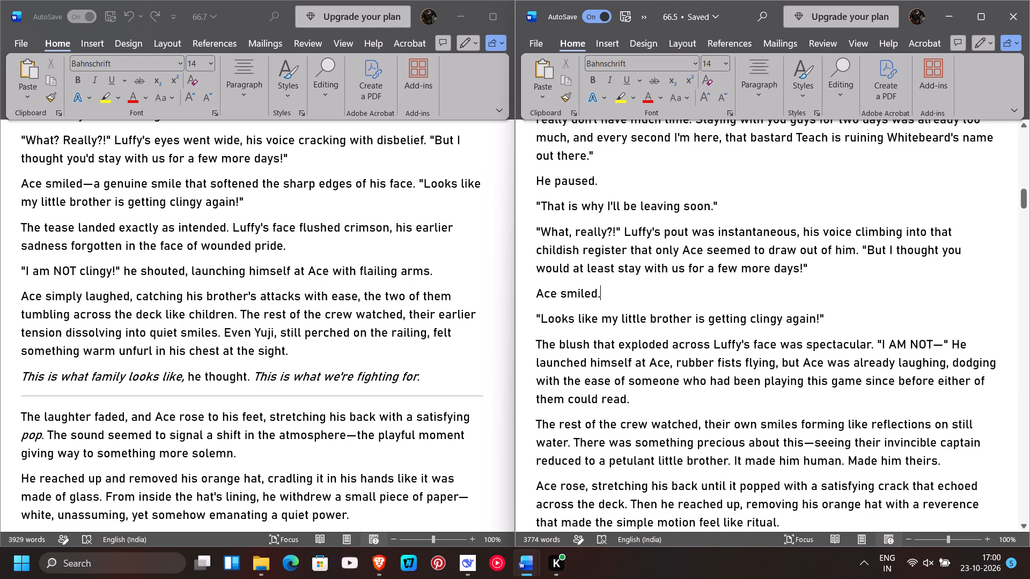
Delete the paragraph in 66.5 that runs from "The blush that exploded across Luffy's face" to "them could read.".
{"action": "left_click", "coordinate": [534, 340]}
{"action": "left_click_drag", "start_coordinate": [534, 340], "coordinate": [636, 395]}
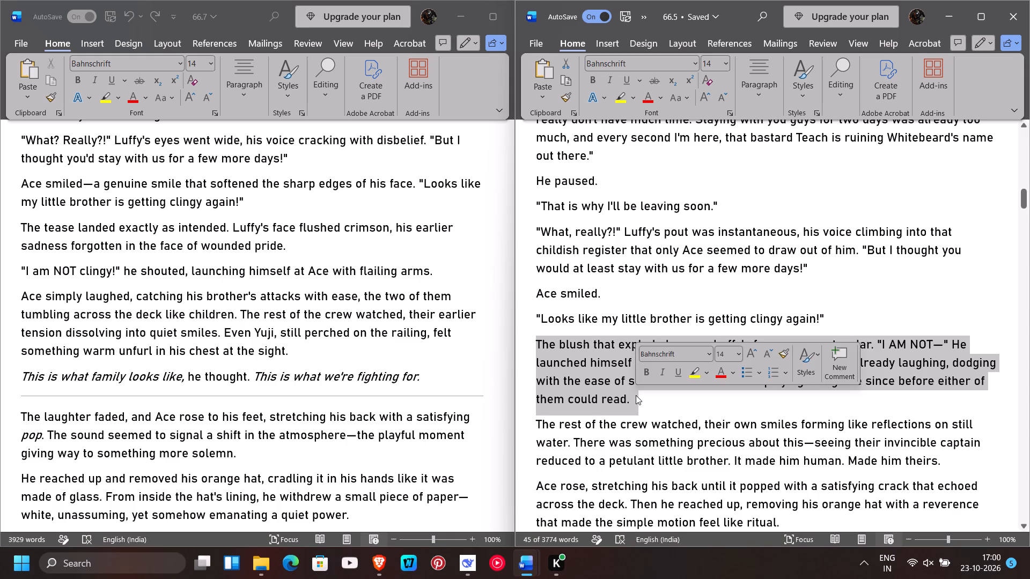
{"action": "left_click", "coordinate": [594, 378]}
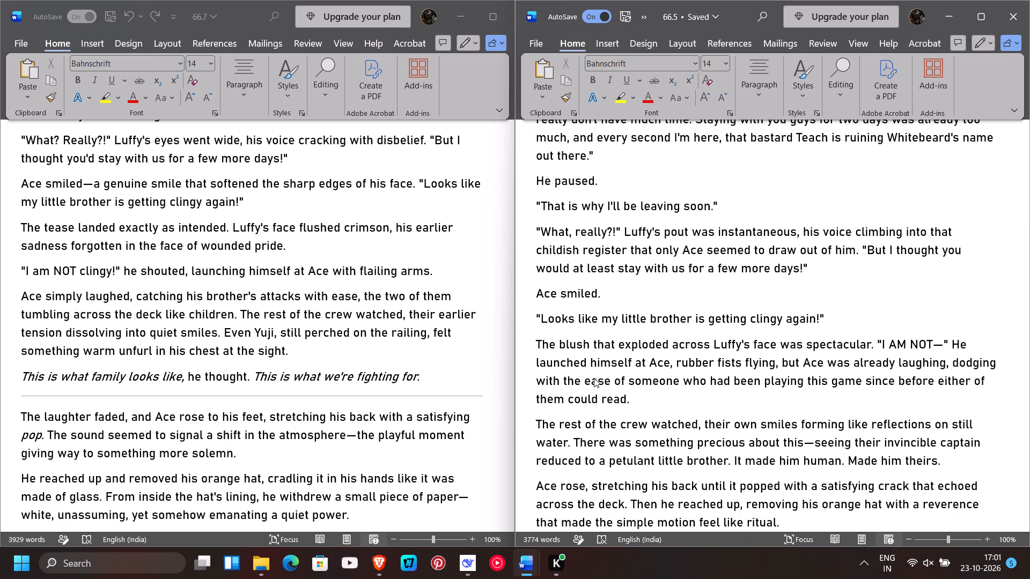
{"action": "left_click", "coordinate": [536, 340]}
{"action": "left_click_drag", "start_coordinate": [536, 340], "coordinate": [630, 400]}
{"action": "key", "text": "BackSpace"}
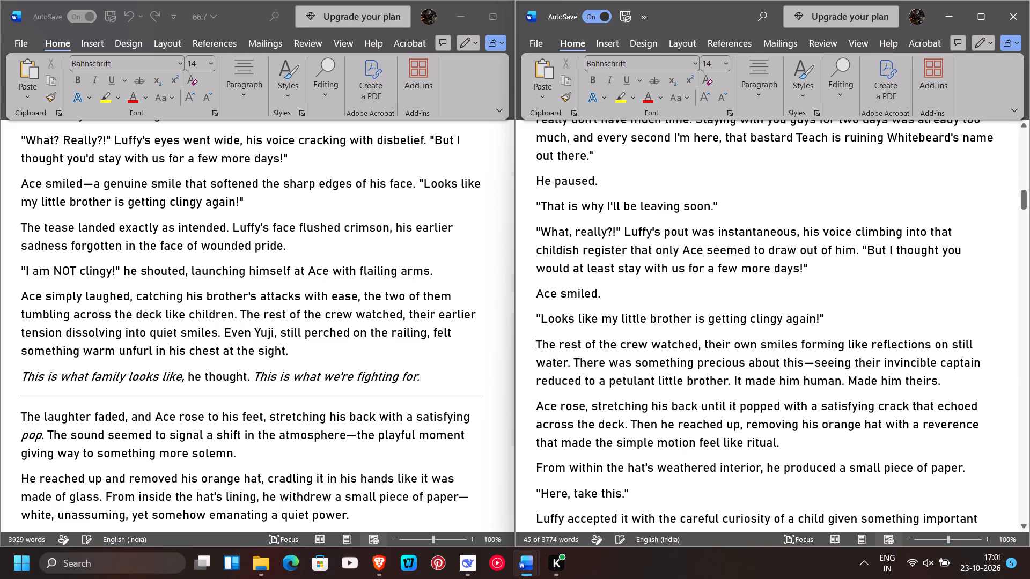
Add five blank lines after "getting clingy again!" in 66.5 and copy in 66.7's "The tease landed" and "I am NOT clingy!" paragraphs.
{"action": "key", "text": "Return"}
{"action": "key", "text": "Return"}
{"action": "key", "text": "Return"}
{"action": "key", "text": "Return"}
{"action": "key", "text": "Return"}
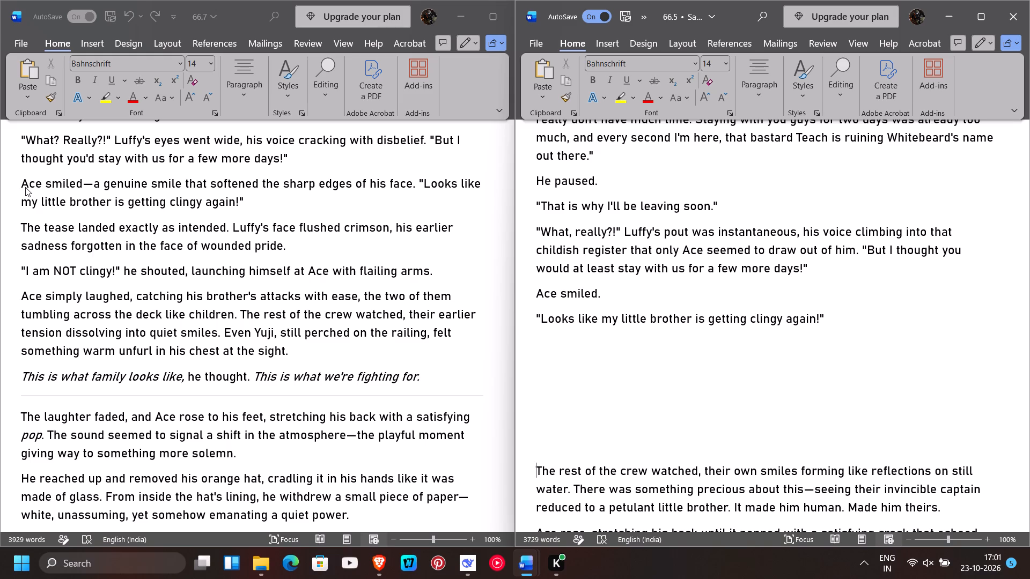
{"action": "left_click", "coordinate": [21, 224]}
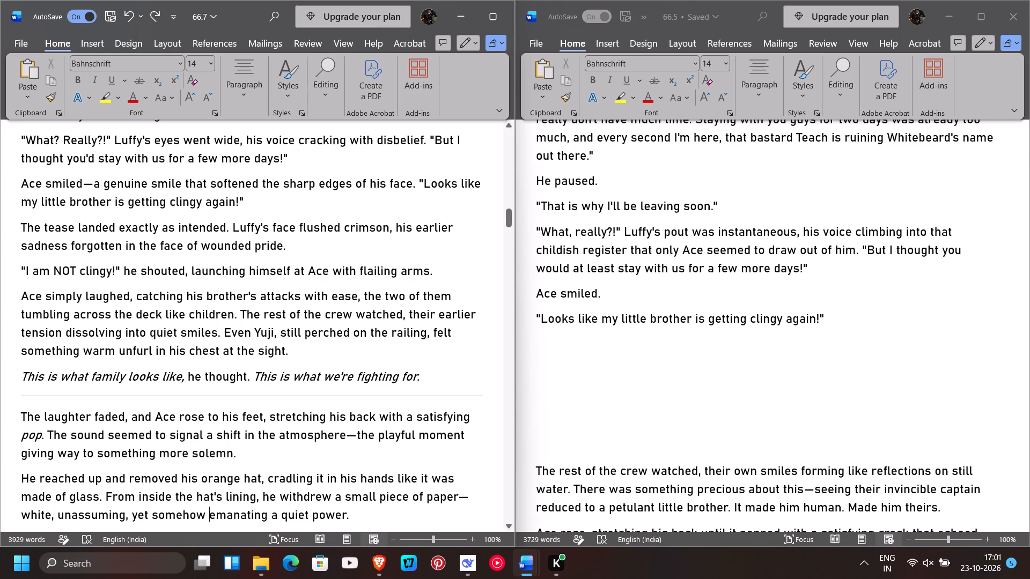
{"action": "left_click_drag", "start_coordinate": [21, 224], "coordinate": [409, 291]}
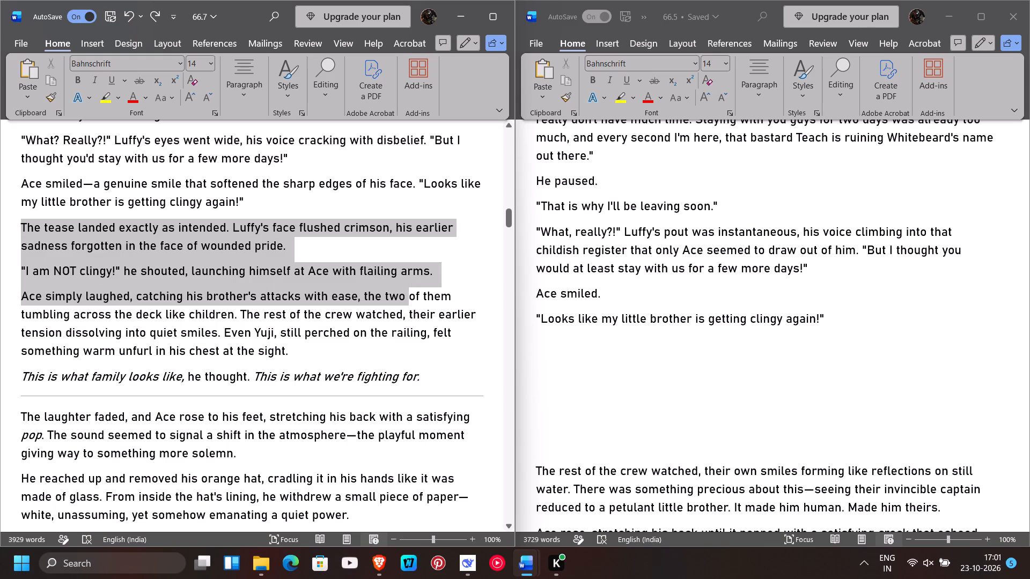
{"action": "left_click_drag", "start_coordinate": [409, 291], "coordinate": [434, 277]}
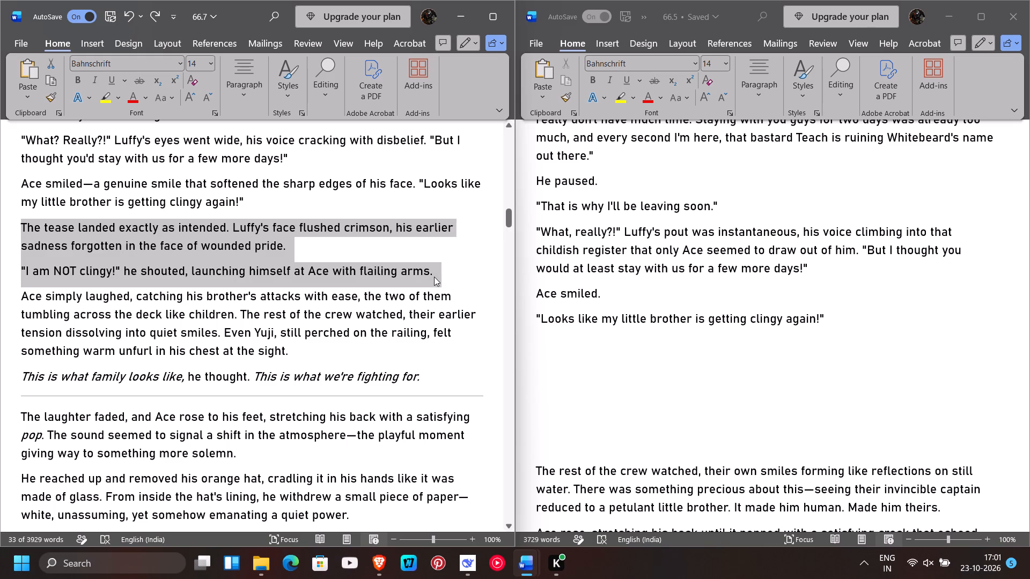
{"action": "key", "text": "ctrl+c"}
{"action": "left_click", "coordinate": [434, 277]}
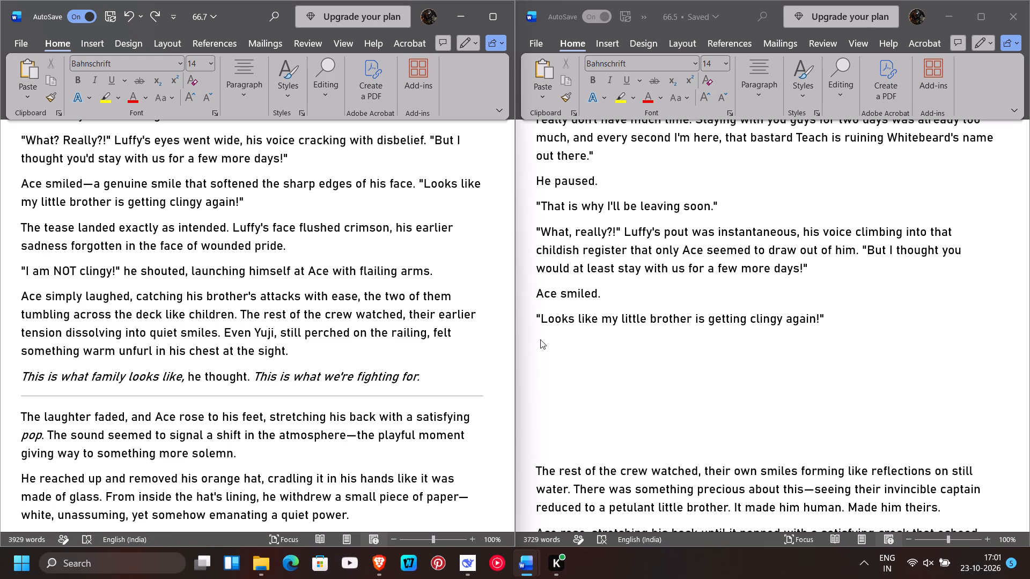
{"action": "left_click", "coordinate": [540, 339]}
{"action": "left_click", "coordinate": [540, 339]}
{"action": "key", "text": "ctrl+v"}
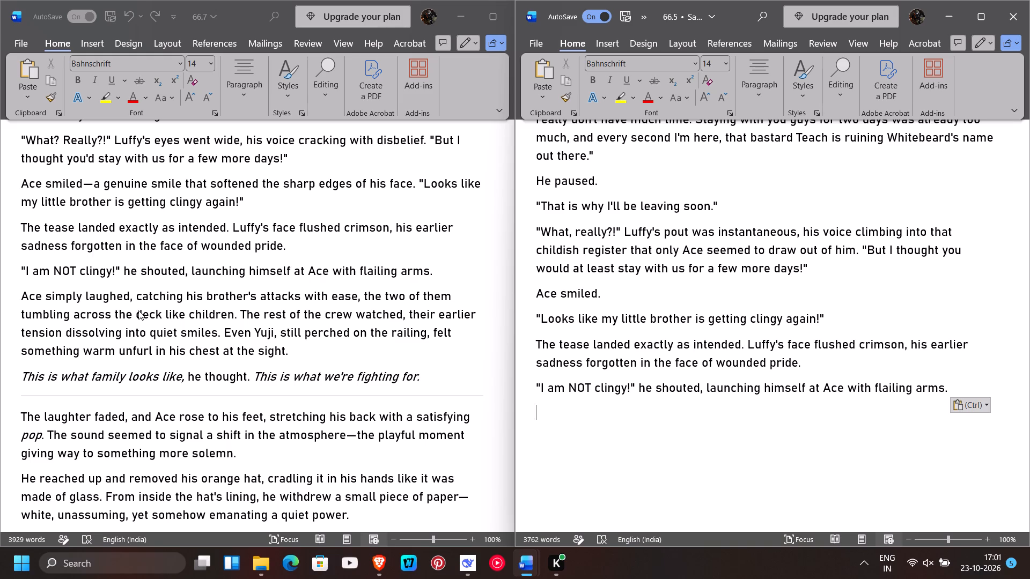
Copy 66.7's text from "Ace simply laughed" to "dissolving into quiet smiles." into 66.5 below the "I am NOT clingy!" line.
{"action": "left_click", "coordinate": [19, 291]}
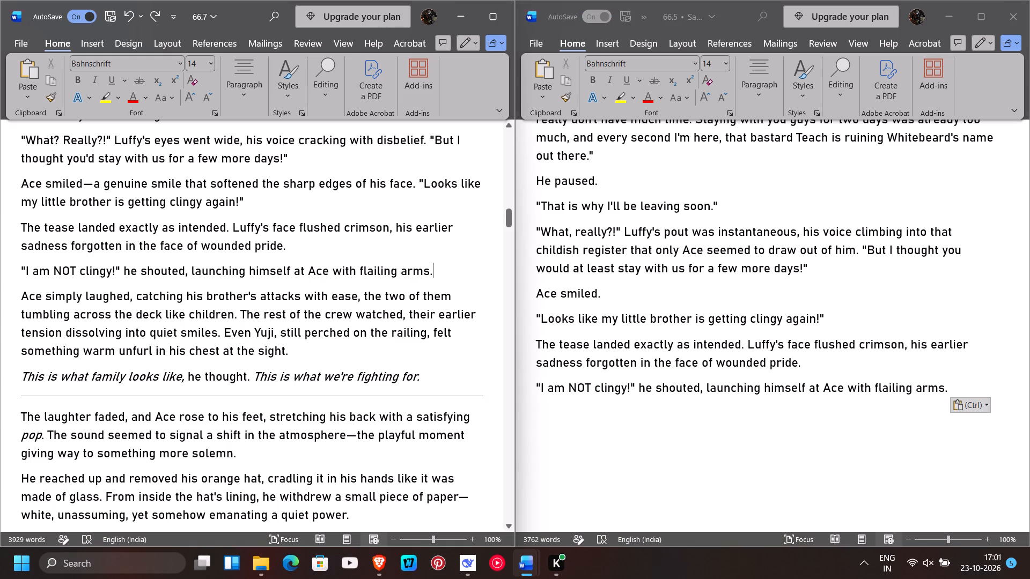
{"action": "left_click", "coordinate": [19, 291]}
{"action": "left_click_drag", "start_coordinate": [19, 291], "coordinate": [33, 291]}
{"action": "left_click_drag", "start_coordinate": [33, 291], "coordinate": [220, 336]}
{"action": "key", "text": "ctrl+c"}
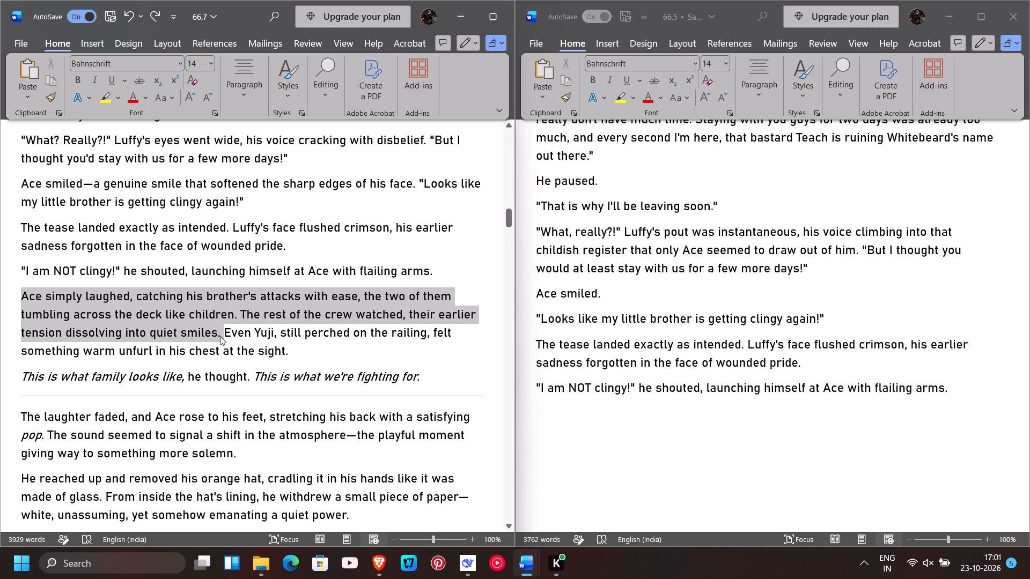
{"action": "left_click", "coordinate": [220, 336]}
{"action": "left_click", "coordinate": [538, 397]}
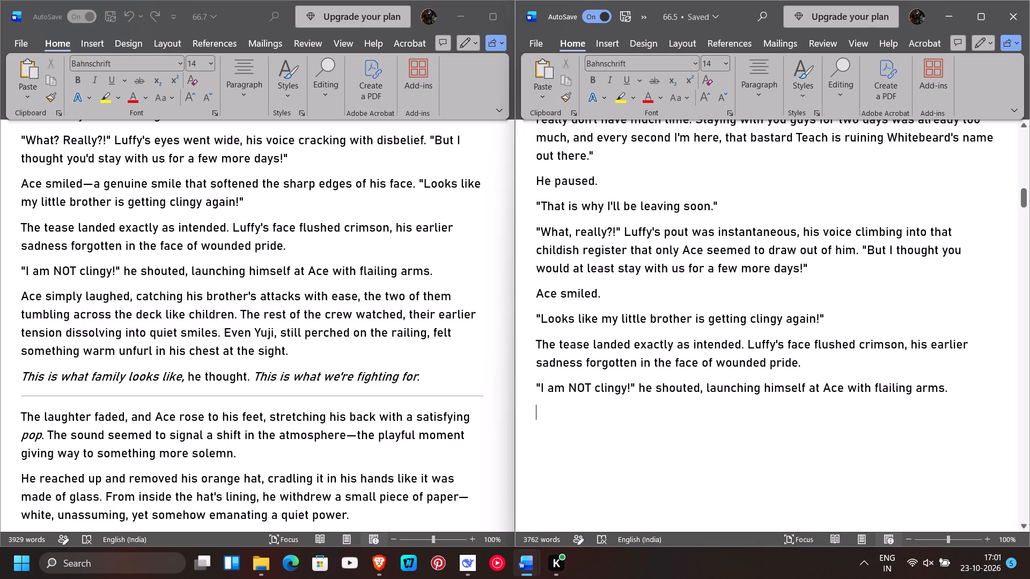
{"action": "key", "text": "ctrl+v"}
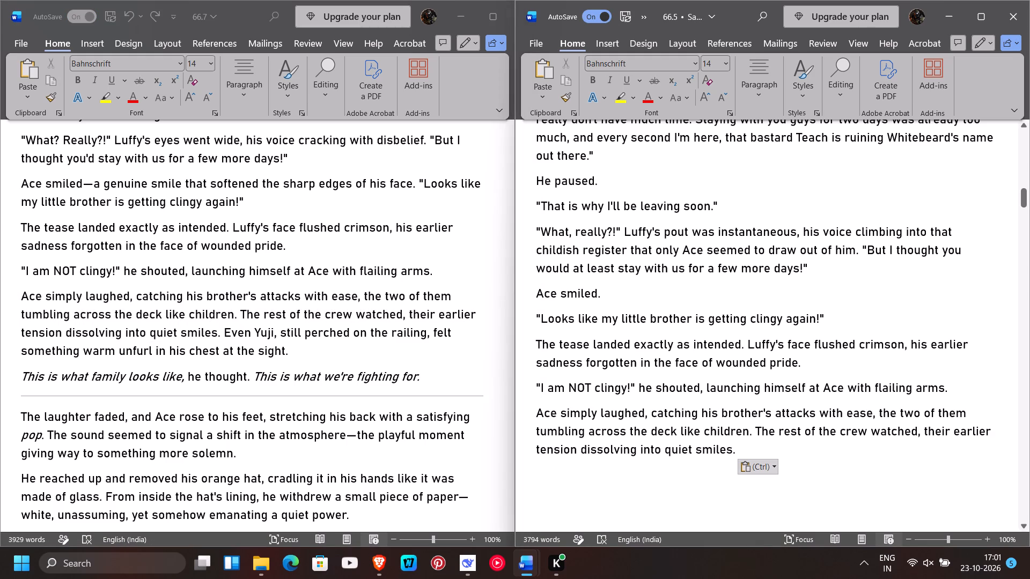
Look ahead in 66.7 from "The laughter faded" through the Vivre Card explanation to Luffy's excited reaction.
{"action": "left_click", "coordinate": [19, 416]}
{"action": "left_click", "coordinate": [19, 416]}
{"action": "key", "text": "Down"}
{"action": "key", "text": "Down"}
{"action": "key", "text": "Down"}
{"action": "key", "text": "Down"}
{"action": "key", "text": "Down"}
{"action": "key", "text": "Down"}
{"action": "key", "text": "Down"}
{"action": "key", "text": "Down"}
{"action": "key", "text": "Down"}
{"action": "key", "text": "Down"}
{"action": "key", "text": "Down"}
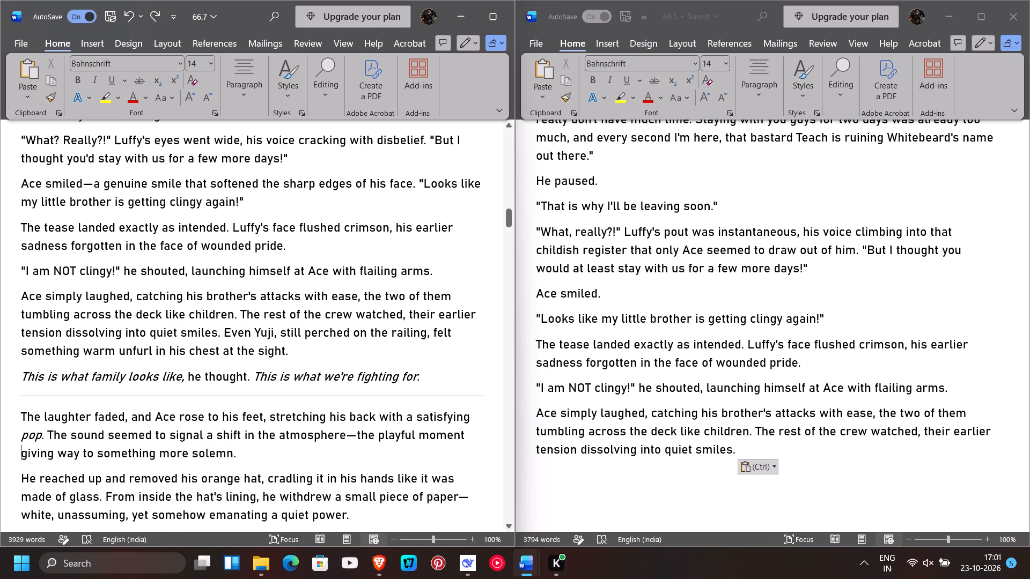
{"action": "key", "text": "Down"}
{"action": "key", "text": "Down"}
{"action": "key", "text": "Down"}
{"action": "key", "text": "Down"}
{"action": "key", "text": "Down"}
{"action": "key", "text": "Down"}
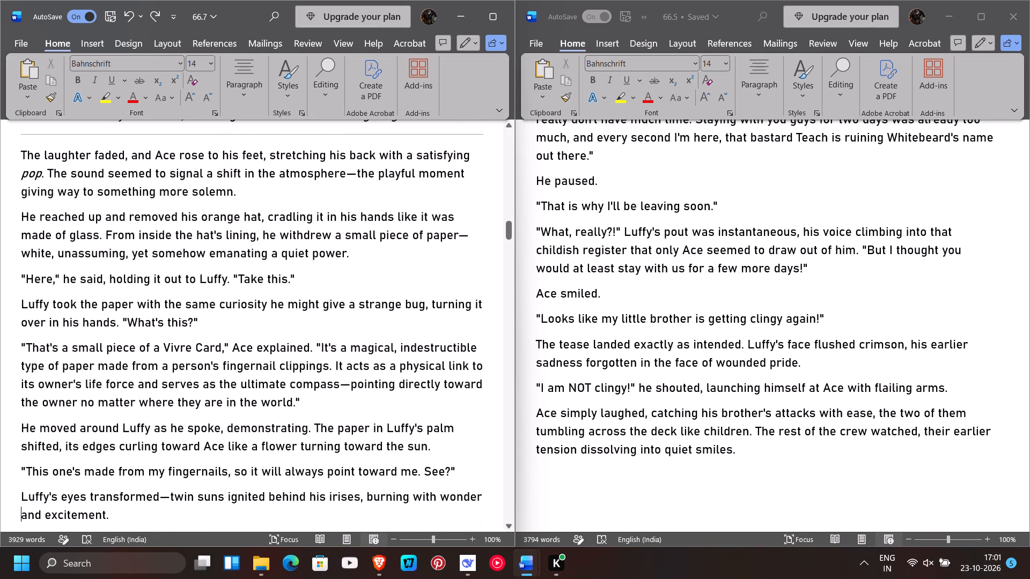
Delete the 66.5 paragraph from "The rest of the crew watched, their own smiles" to "Made him theirs.".
{"action": "left_click", "coordinate": [535, 481]}
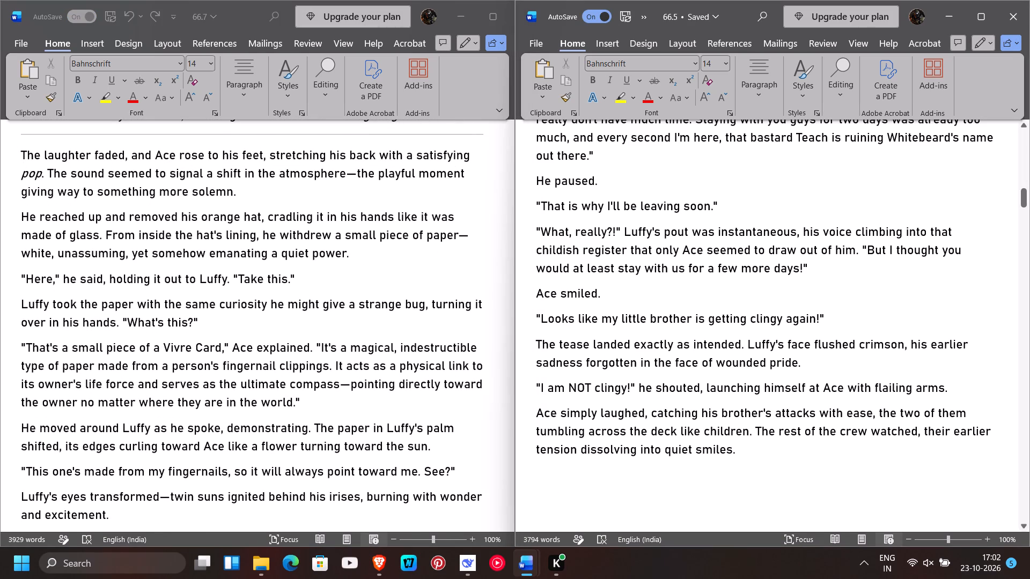
{"action": "left_click", "coordinate": [535, 481]}
{"action": "key", "text": "Down"}
{"action": "key", "text": "Down"}
{"action": "key", "text": "Down"}
{"action": "key", "text": "Down"}
{"action": "key", "text": "Down"}
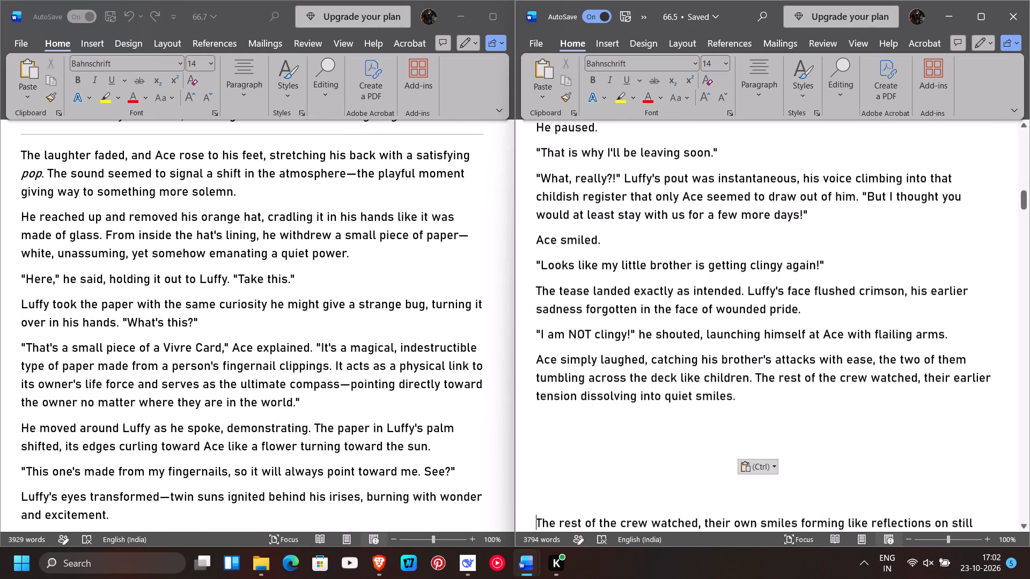
{"action": "key", "text": "Down"}
{"action": "key", "text": "Down"}
{"action": "key", "text": "Down"}
{"action": "key", "text": "Down"}
{"action": "key", "text": "Down"}
{"action": "key", "text": "Down"}
{"action": "key", "text": "Down"}
{"action": "key", "text": "Down"}
{"action": "key", "text": "Down"}
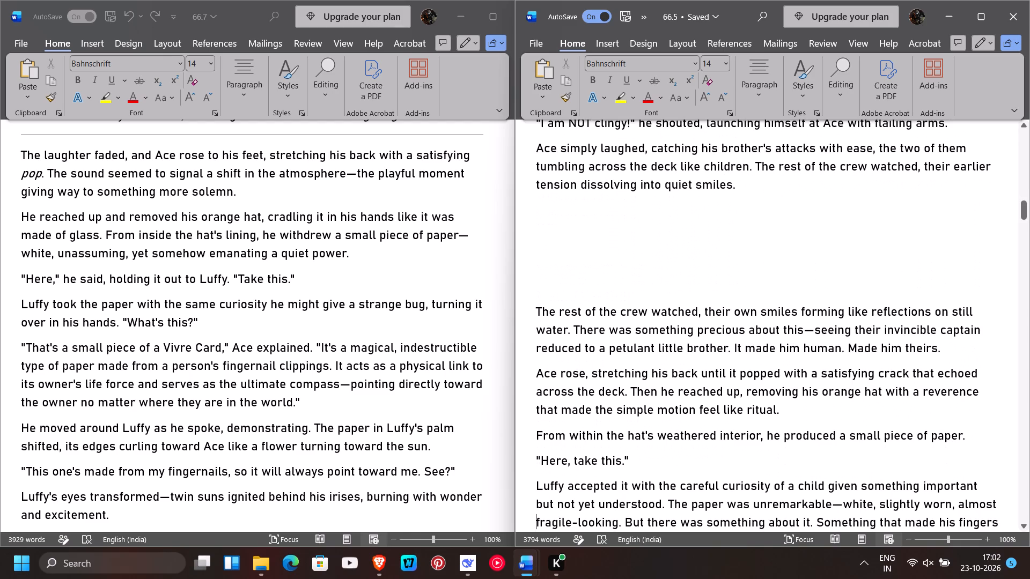
{"action": "left_click_drag", "start_coordinate": [941, 349], "coordinate": [522, 310]}
{"action": "key", "text": "BackSpace"}
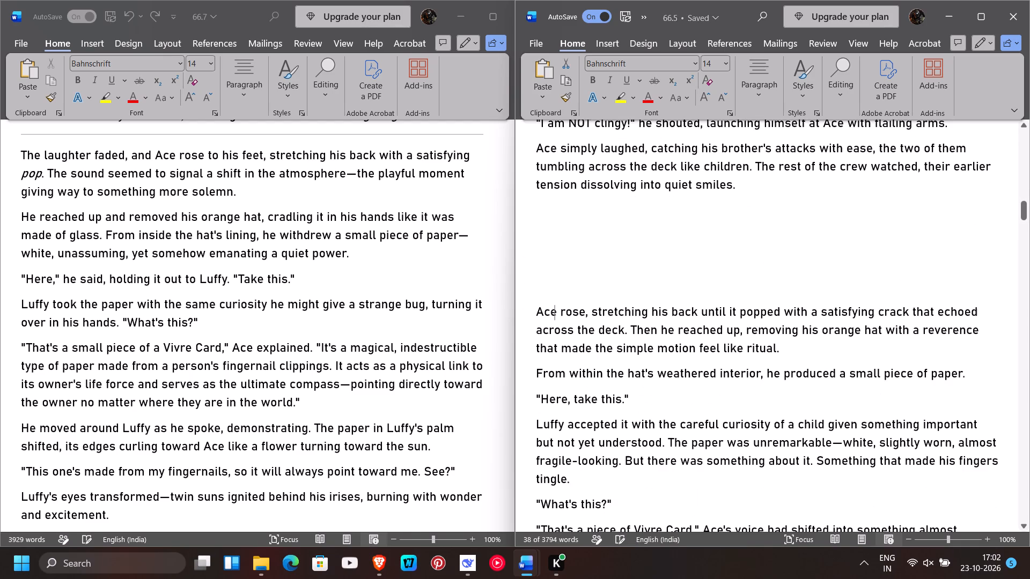
Add the scene-break line "--------------------" below the "Ace simply laughed" paragraph in 66.5.
{"action": "left_click", "coordinate": [538, 207]}
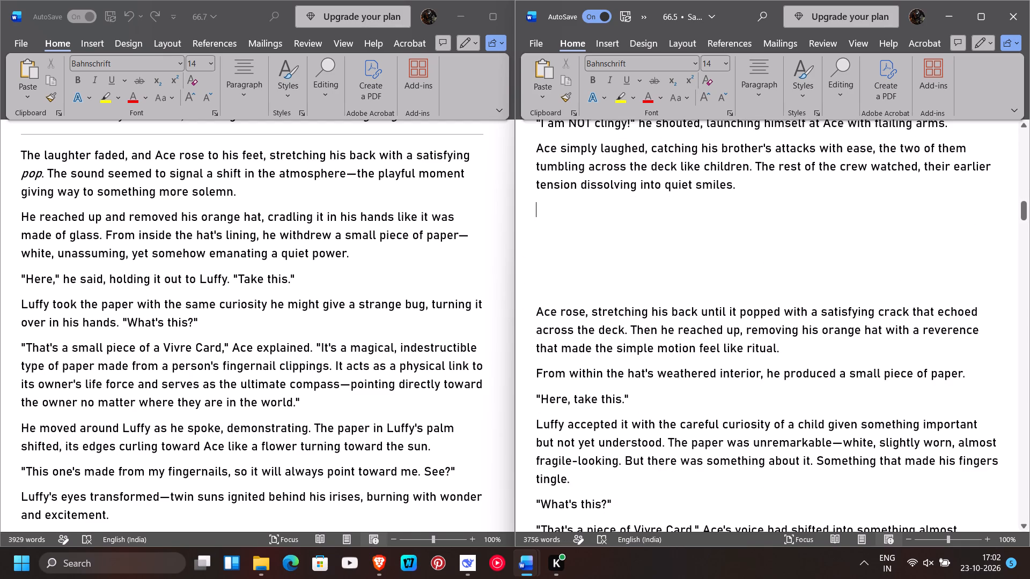
{"action": "type", "text": "--------------------"}
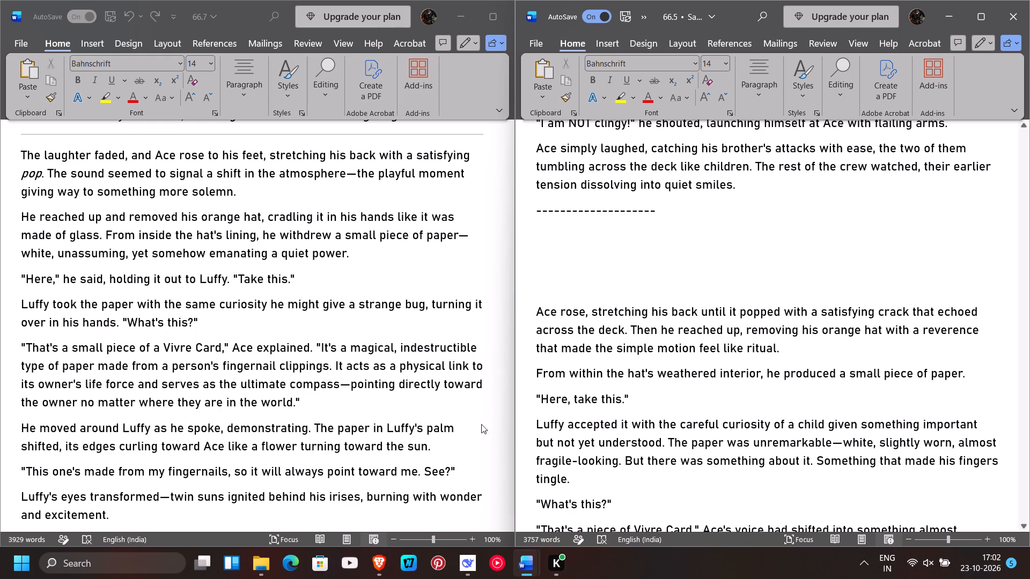
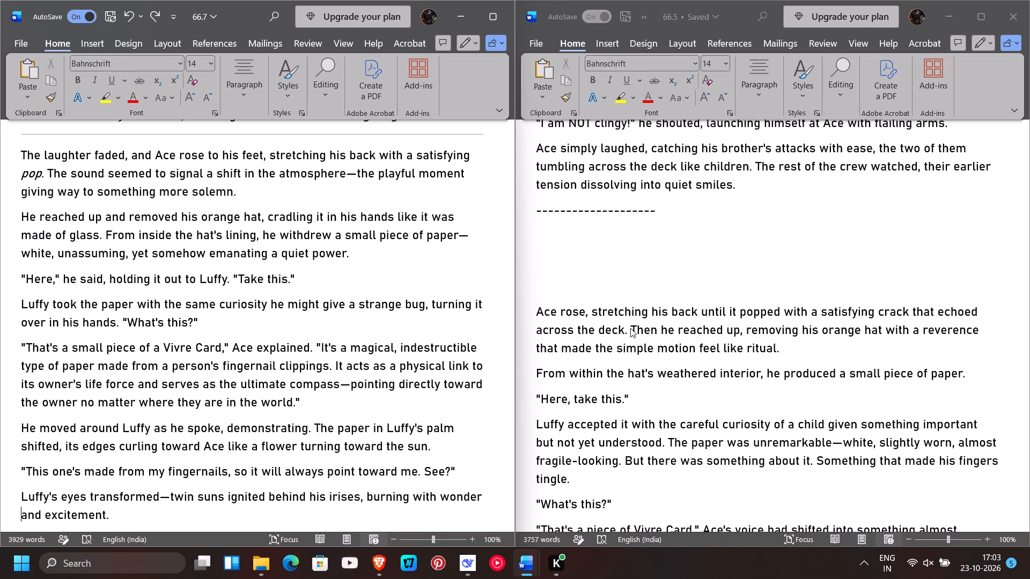
Remove the blank lines between the scene break and the "Ace rose, stretching his back" paragraph in 66.5.
{"action": "left_click", "coordinate": [536, 309]}
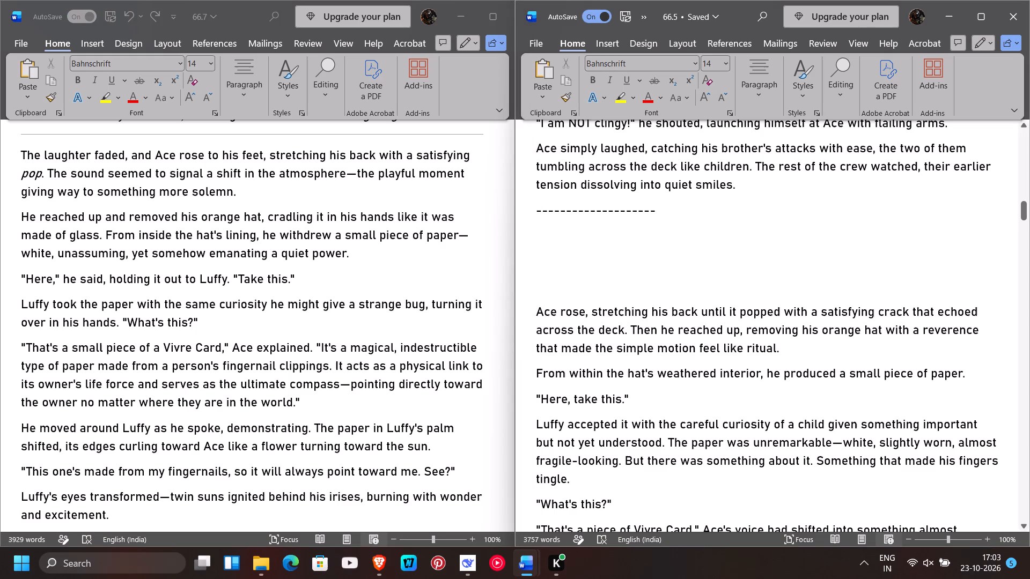
{"action": "left_click", "coordinate": [536, 309]}
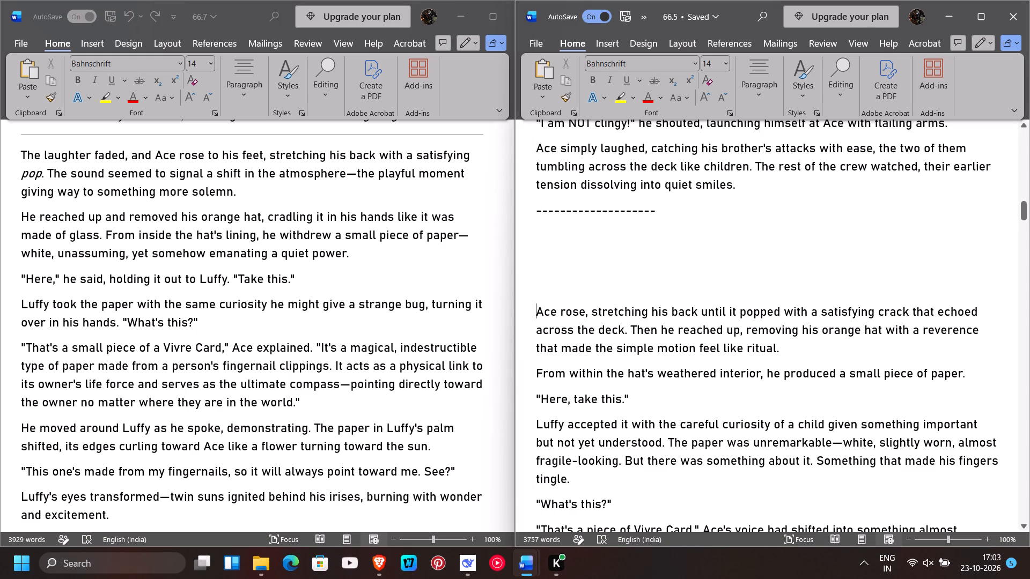
{"action": "key", "text": "BackSpace"}
{"action": "key", "text": "BackSpace"}
{"action": "key", "text": "BackSpace"}
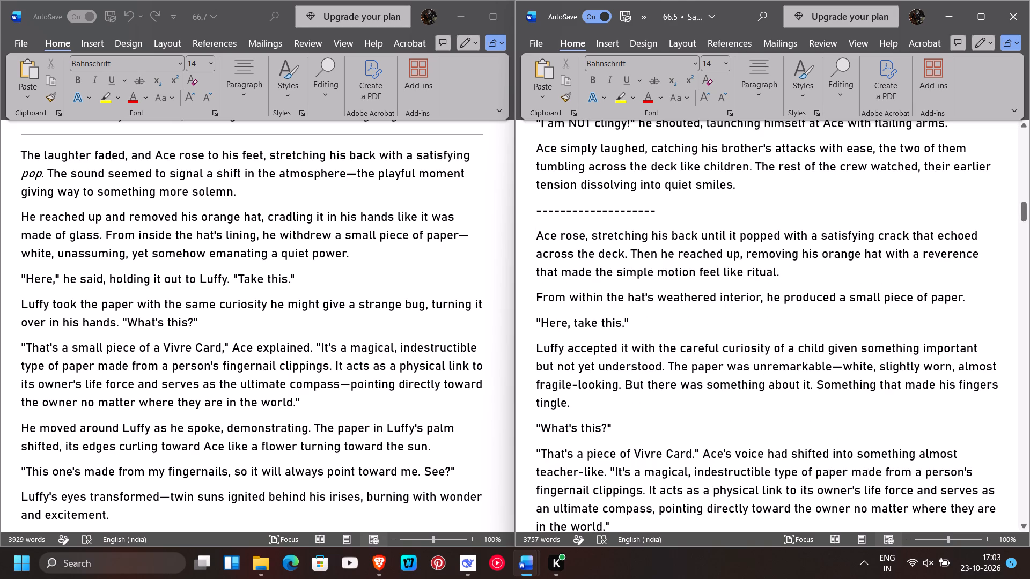
Trim "with a reverence that made the simple motion feel like ritual" in 66.5 so the sentence ends "removing his orange hat.".
{"action": "left_click", "coordinate": [799, 271]}
{"action": "key", "text": "BackSpace"}
{"action": "key", "text": "BackSpace"}
{"action": "key", "text": "BackSpace"}
{"action": "key", "text": "BackSpace"}
{"action": "key", "text": "BackSpace"}
{"action": "key", "text": "BackSpace"}
{"action": "key", "text": "BackSpace"}
{"action": "key", "text": "BackSpace"}
{"action": "key", "text": "BackSpace"}
{"action": "key", "text": "BackSpace"}
{"action": "key", "text": "BackSpace"}
{"action": "key", "text": "BackSpace"}
{"action": "key", "text": "BackSpace"}
{"action": "key", "text": "BackSpace"}
{"action": "key", "text": "BackSpace"}
{"action": "key", "text": "BackSpace"}
{"action": "key", "text": "BackSpace"}
{"action": "key", "text": "BackSpace"}
{"action": "key", "text": "BackSpace"}
{"action": "key", "text": "BackSpace"}
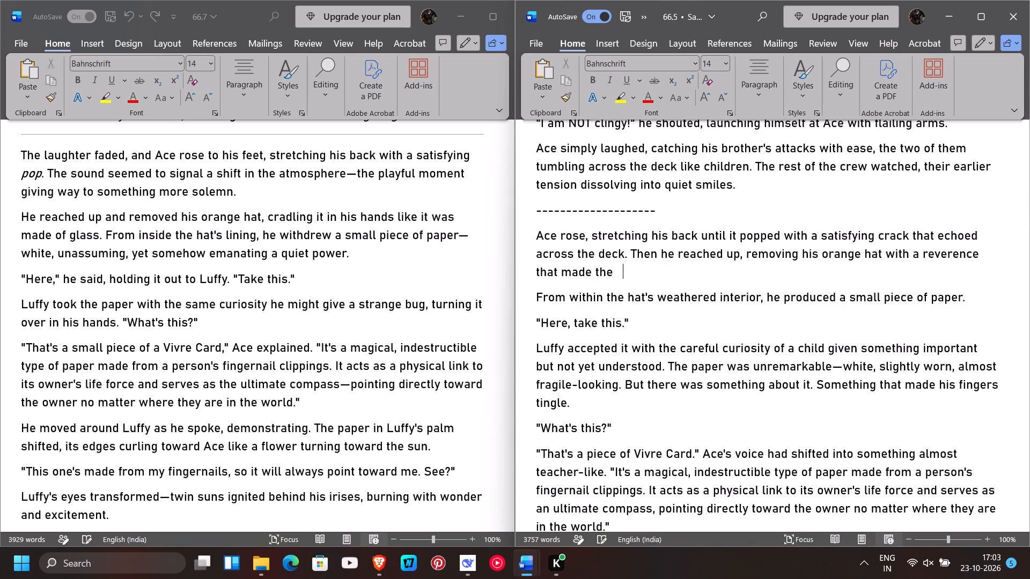
{"action": "key", "text": "BackSpace"}
{"action": "key", "text": "BackSpace"}
{"action": "key", "text": "BackSpace"}
{"action": "key", "text": "BackSpace"}
{"action": "key", "text": "BackSpace"}
{"action": "key", "text": "BackSpace"}
{"action": "key", "text": "BackSpace"}
{"action": "key", "text": "BackSpace"}
{"action": "key", "text": "BackSpace"}
{"action": "key", "text": "BackSpace"}
{"action": "key", "text": "BackSpace"}
{"action": "key", "text": "BackSpace"}
{"action": "key", "text": "BackSpace"}
{"action": "key", "text": "BackSpace"}
{"action": "key", "text": "BackSpace"}
{"action": "key", "text": "BackSpace"}
{"action": "key", "text": "BackSpace"}
{"action": "key", "text": "BackSpace"}
{"action": "key", "text": "BackSpace"}
{"action": "key", "text": "BackSpace"}
{"action": "key", "text": "BackSpace"}
{"action": "key", "text": "BackSpace"}
{"action": "key", "text": "BackSpace"}
{"action": "key", "text": "BackSpace"}
{"action": "key", "text": "BackSpace"}
{"action": "key", "text": "BackSpace"}
{"action": "key", "text": "BackSpace"}
{"action": "key", "text": "BackSpace"}
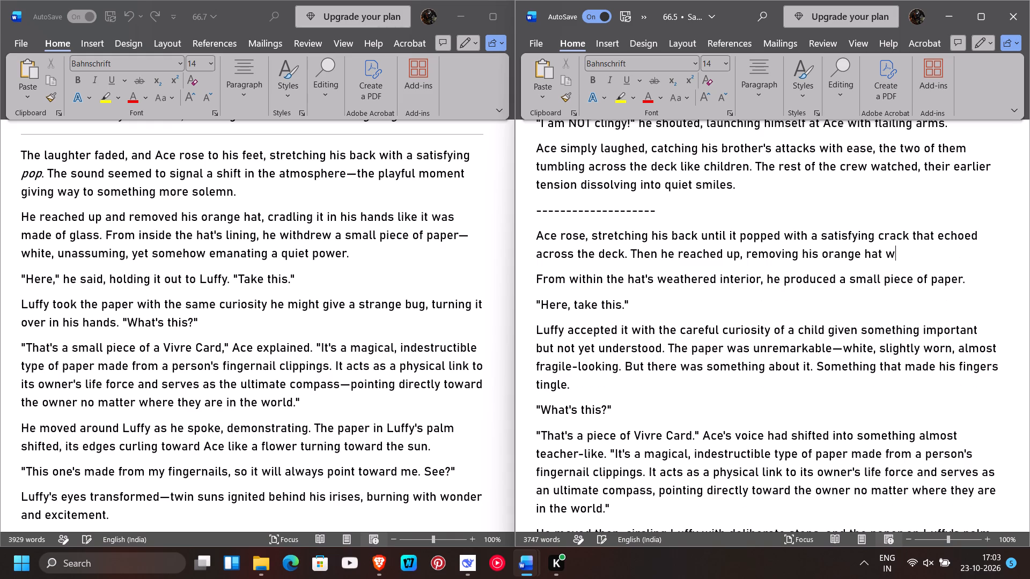
{"action": "key", "text": "BackSpace"}
{"action": "key", "text": "BackSpace"}
{"action": "key", "text": "period"}
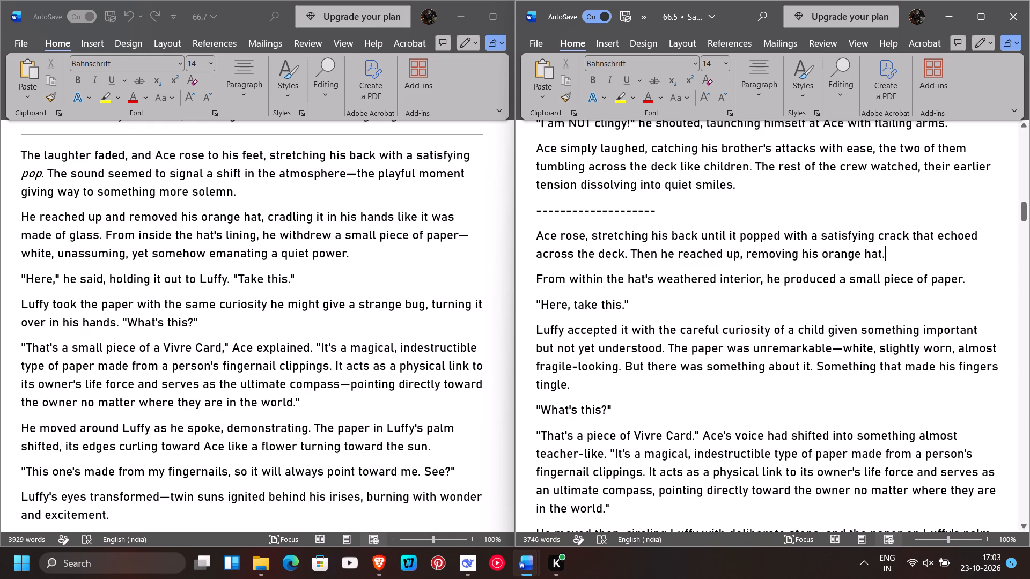
Delete "But there was something about it. Something that made his fingers tingle." after "fragile-looking." in 66.5.
{"action": "left_click", "coordinate": [533, 331]}
{"action": "left_click", "coordinate": [596, 383]}
{"action": "key", "text": "BackSpace"}
{"action": "key", "text": "BackSpace"}
{"action": "key", "text": "BackSpace"}
{"action": "key", "text": "BackSpace"}
{"action": "key", "text": "BackSpace"}
{"action": "key", "text": "BackSpace"}
{"action": "key", "text": "BackSpace"}
{"action": "key", "text": "BackSpace"}
{"action": "key", "text": "BackSpace"}
{"action": "key", "text": "BackSpace"}
{"action": "key", "text": "BackSpace"}
{"action": "key", "text": "BackSpace"}
{"action": "key", "text": "BackSpace"}
{"action": "key", "text": "BackSpace"}
{"action": "key", "text": "BackSpace"}
{"action": "key", "text": "BackSpace"}
{"action": "key", "text": "BackSpace"}
{"action": "key", "text": "BackSpace"}
{"action": "key", "text": "BackSpace"}
{"action": "key", "text": "BackSpace"}
{"action": "key", "text": "BackSpace"}
{"action": "key", "text": "BackSpace"}
{"action": "key", "text": "BackSpace"}
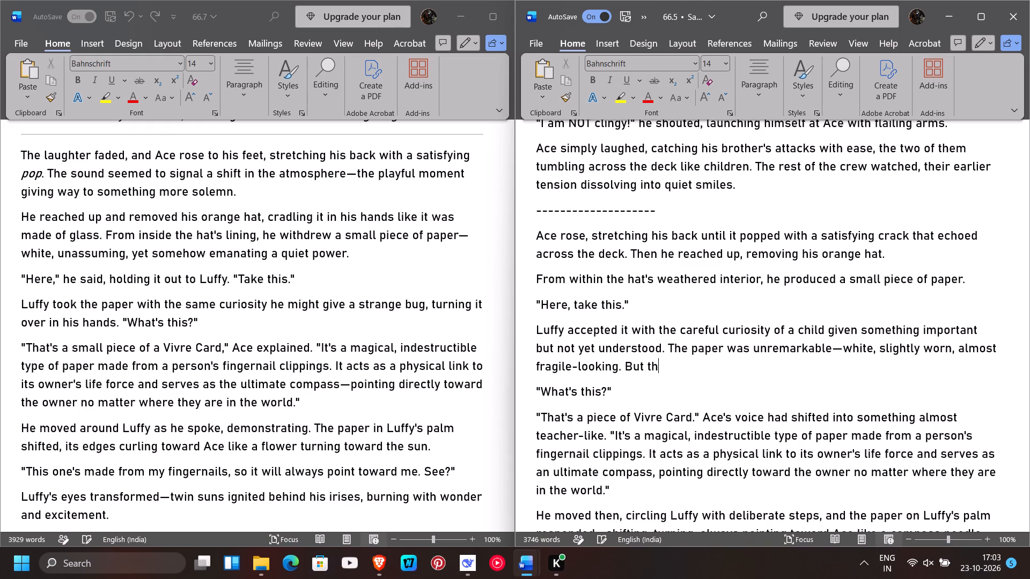
{"action": "key", "text": "BackSpace"}
{"action": "key", "text": "BackSpace"}
{"action": "key", "text": "BackSpace"}
{"action": "key", "text": "BackSpace"}
{"action": "key", "text": "BackSpace"}
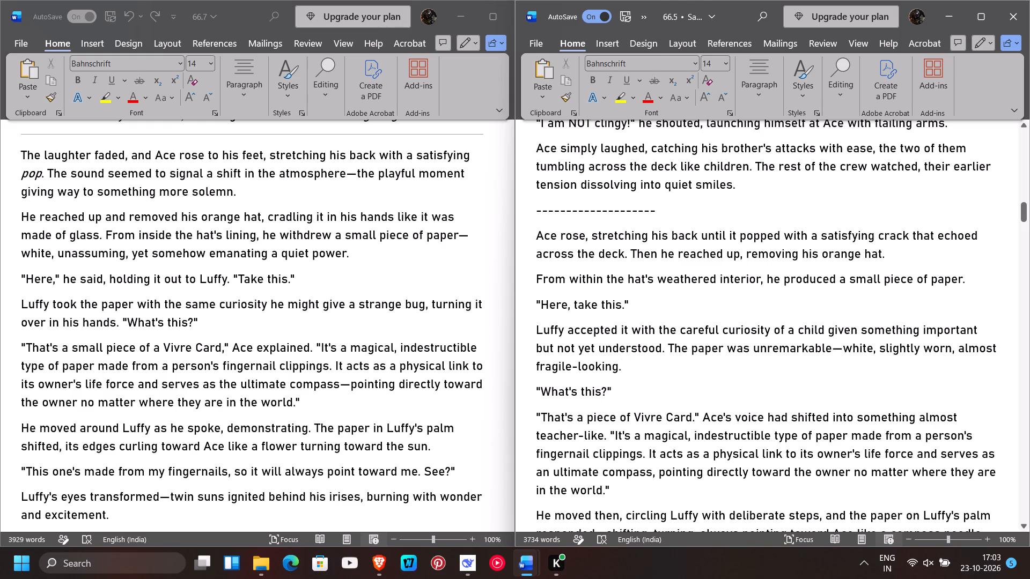
Read on in 66.5 from the Vivre Card explanation through Luffy's reaction to Ace's farewells to Nami, Zoro and Sanji.
{"action": "left_click", "coordinate": [532, 419]}
{"action": "key", "text": "Down"}
{"action": "key", "text": "Down"}
{"action": "key", "text": "Down"}
{"action": "key", "text": "Down"}
{"action": "key", "text": "Down"}
{"action": "key", "text": "Down"}
{"action": "key", "text": "Down"}
{"action": "key", "text": "Down"}
{"action": "key", "text": "Down"}
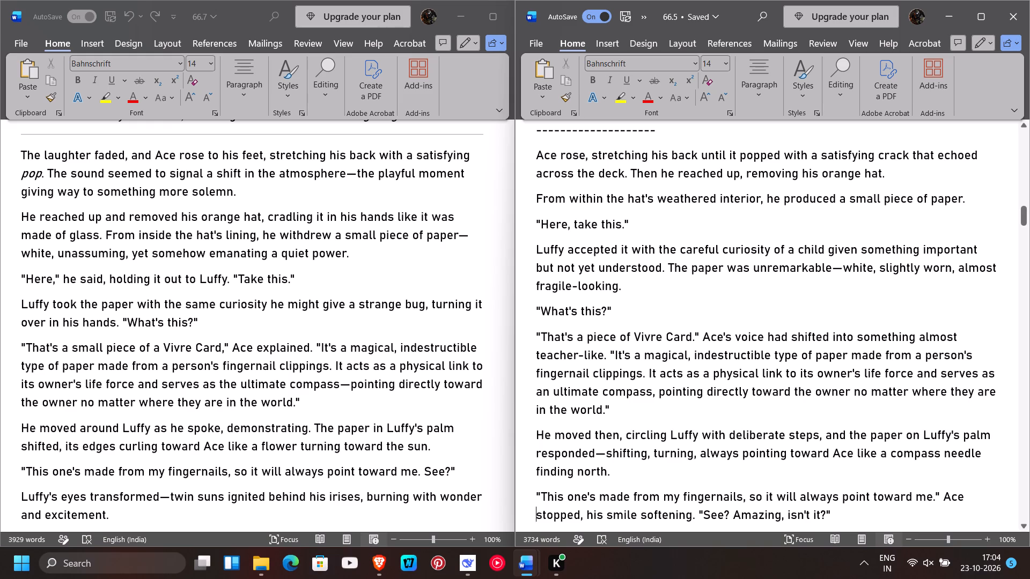
{"action": "left_click", "coordinate": [532, 493]}
{"action": "key", "text": "Down"}
{"action": "key", "text": "Down"}
{"action": "key", "text": "Down"}
{"action": "key", "text": "Down"}
{"action": "key", "text": "Down"}
{"action": "key", "text": "Down"}
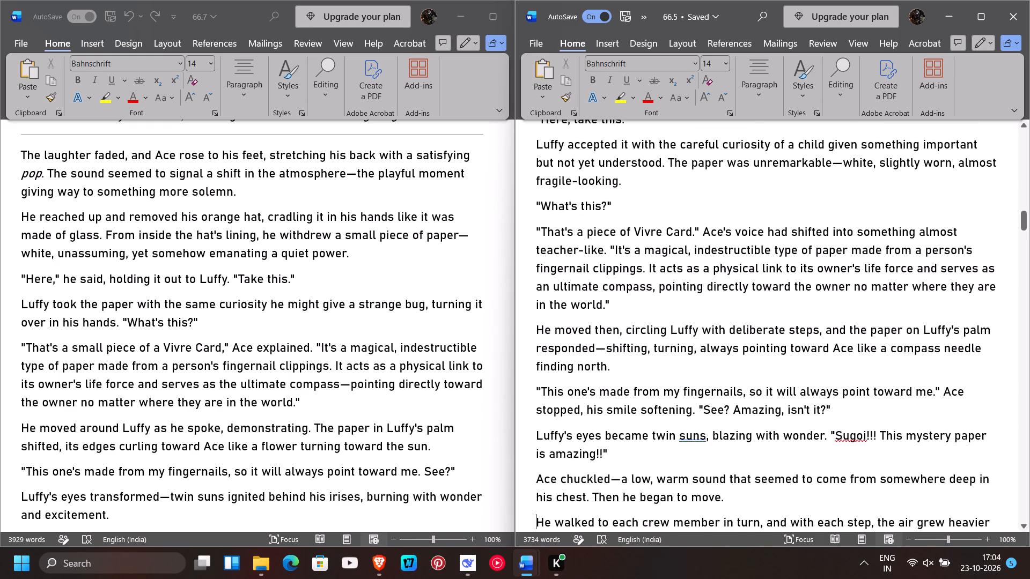
{"action": "key", "text": "Down"}
{"action": "key", "text": "Down"}
{"action": "key", "text": "Down"}
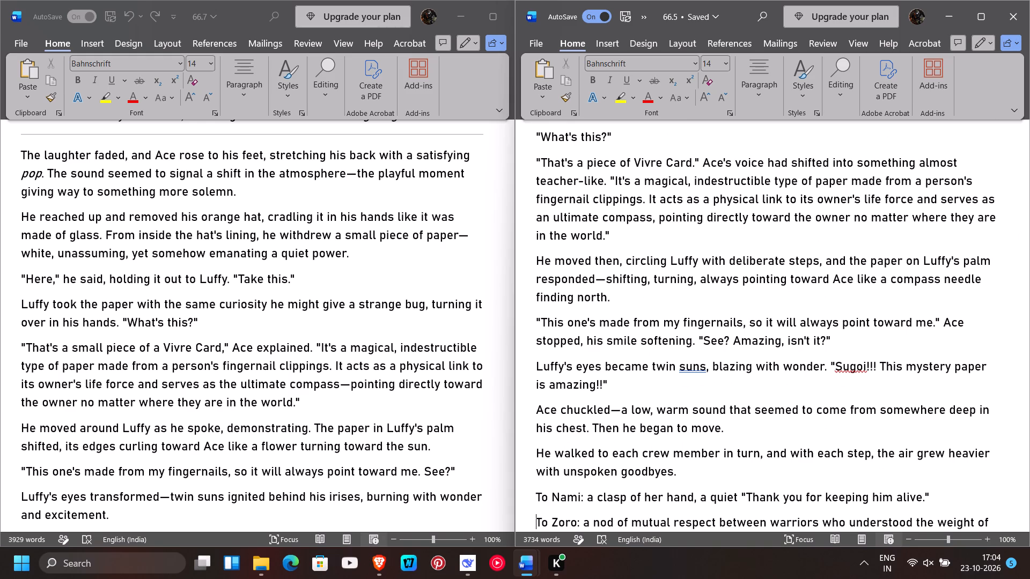
{"action": "key", "text": "Down"}
{"action": "key", "text": "Down"}
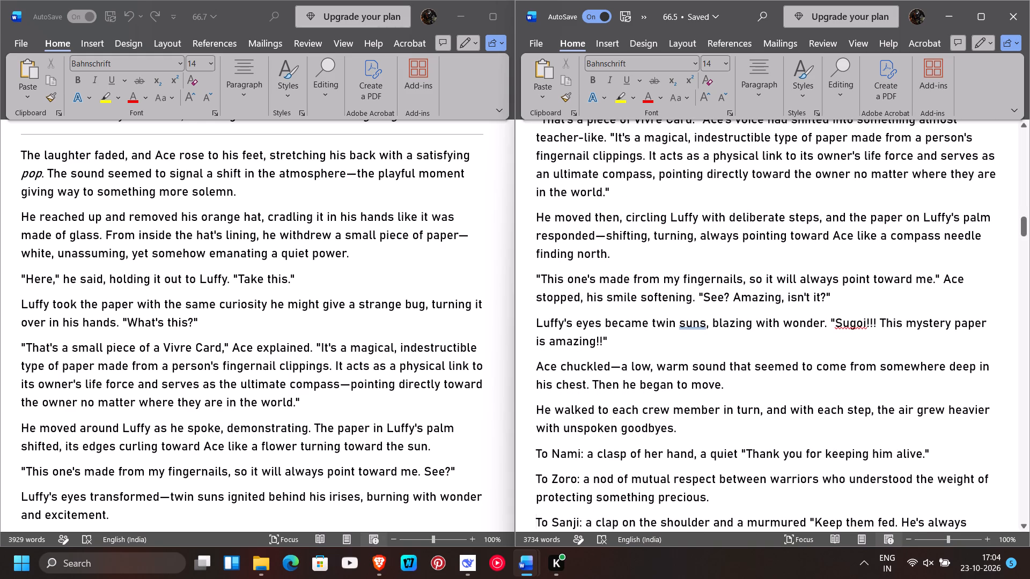
Read the matching 66.7 passage from Luffy's excited reaction through Ace's farewells to Zoro, Sanji and Nami.
{"action": "left_click", "coordinate": [322, 498]}
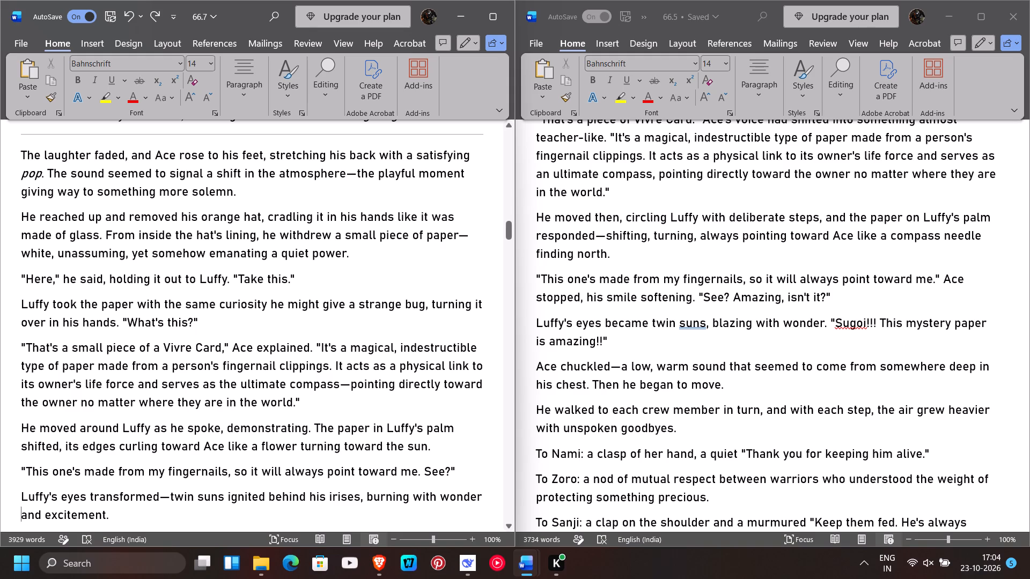
{"action": "key", "text": "Down"}
{"action": "key", "text": "Down"}
{"action": "key", "text": "Down"}
{"action": "key", "text": "Down"}
{"action": "key", "text": "Down"}
{"action": "key", "text": "Down"}
{"action": "key", "text": "Down"}
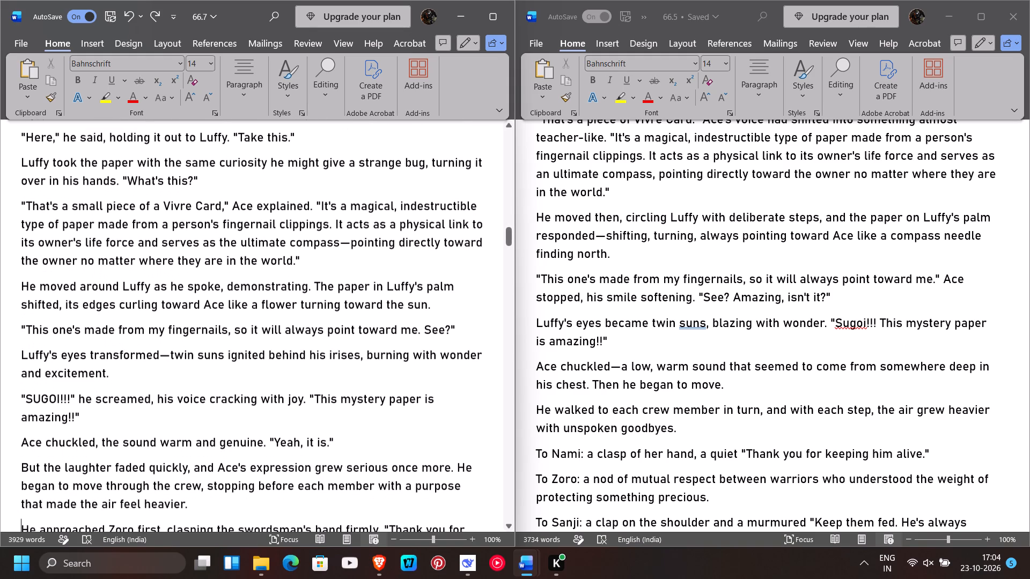
{"action": "key", "text": "Down"}
{"action": "key", "text": "Down"}
{"action": "key", "text": "Down"}
{"action": "key", "text": "Down"}
{"action": "key", "text": "Down"}
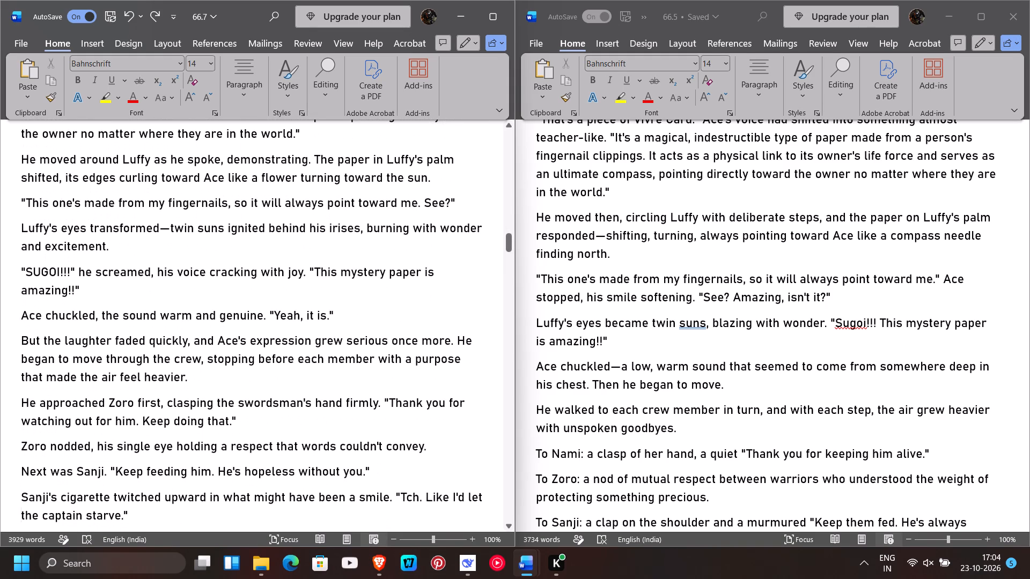
{"action": "key", "text": "Down"}
{"action": "key", "text": "Down"}
{"action": "key", "text": "Down"}
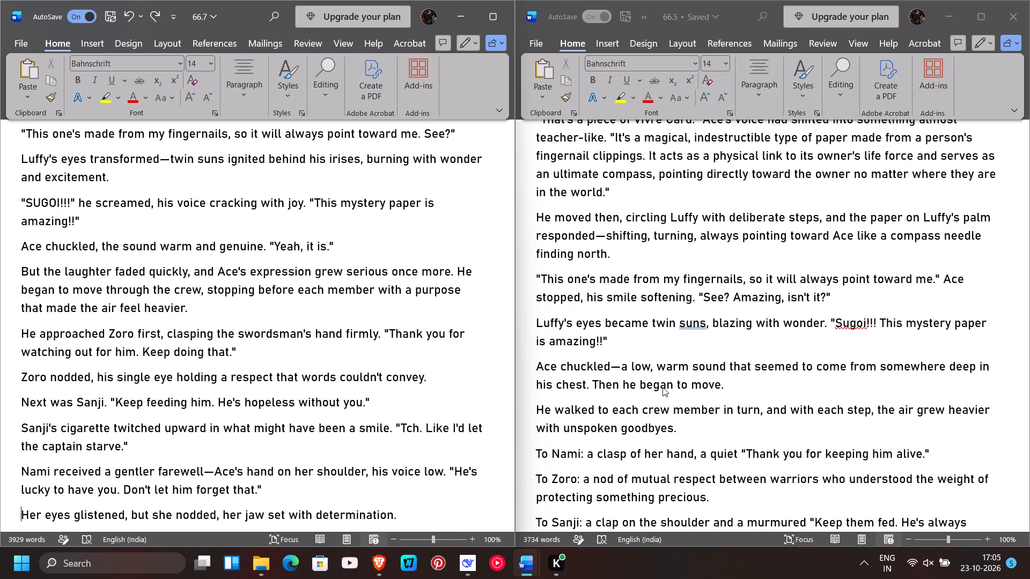
Delete 66.5's "Ace chuckled—a low, warm sound" paragraph through "Then he began to move.", leaving blank lines above "He walked to each crew member".
{"action": "left_click", "coordinate": [730, 383]}
{"action": "left_click", "coordinate": [535, 367]}
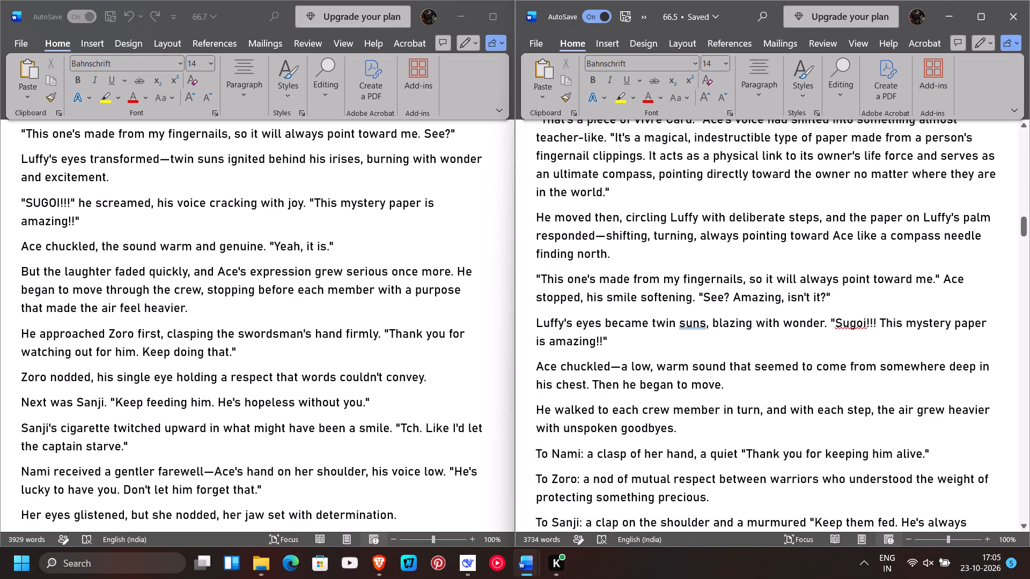
{"action": "key", "text": "Return"}
{"action": "key", "text": "Return"}
{"action": "key", "text": "Return"}
{"action": "key", "text": "Return"}
{"action": "key", "text": "Return"}
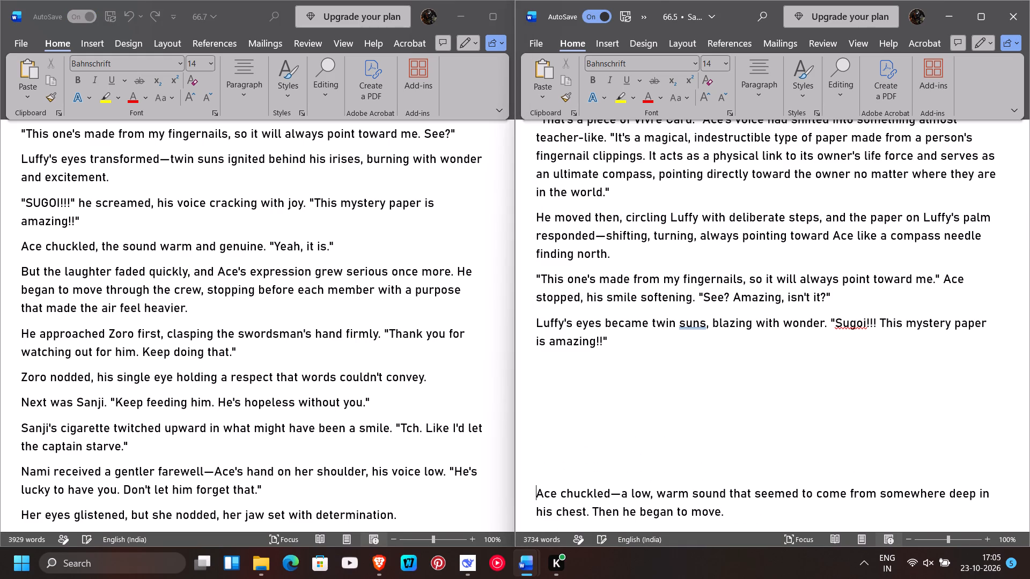
{"action": "left_click", "coordinate": [536, 493]}
{"action": "left_click_drag", "start_coordinate": [536, 493], "coordinate": [625, 497]}
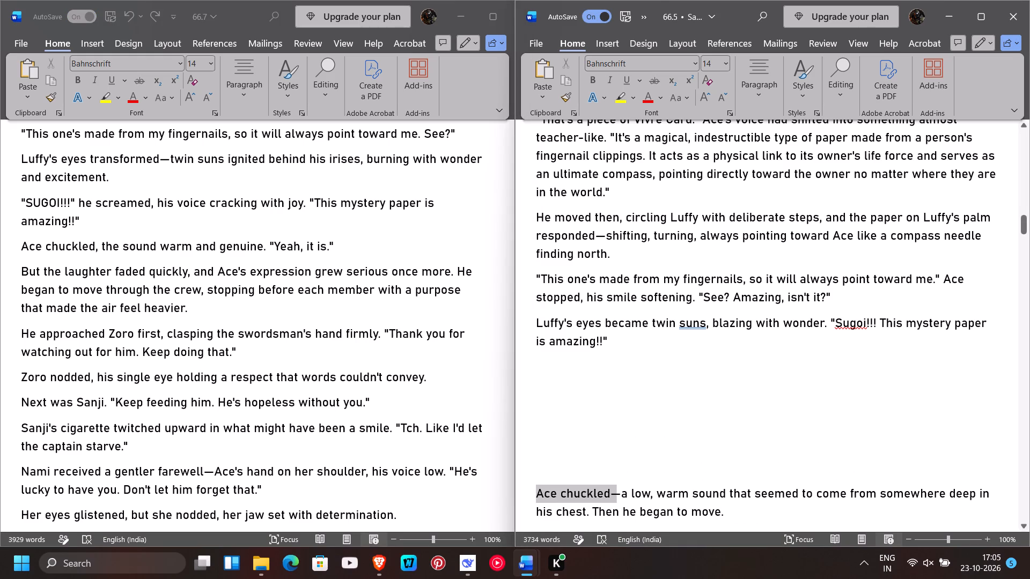
{"action": "left_click_drag", "start_coordinate": [625, 497], "coordinate": [727, 509]}
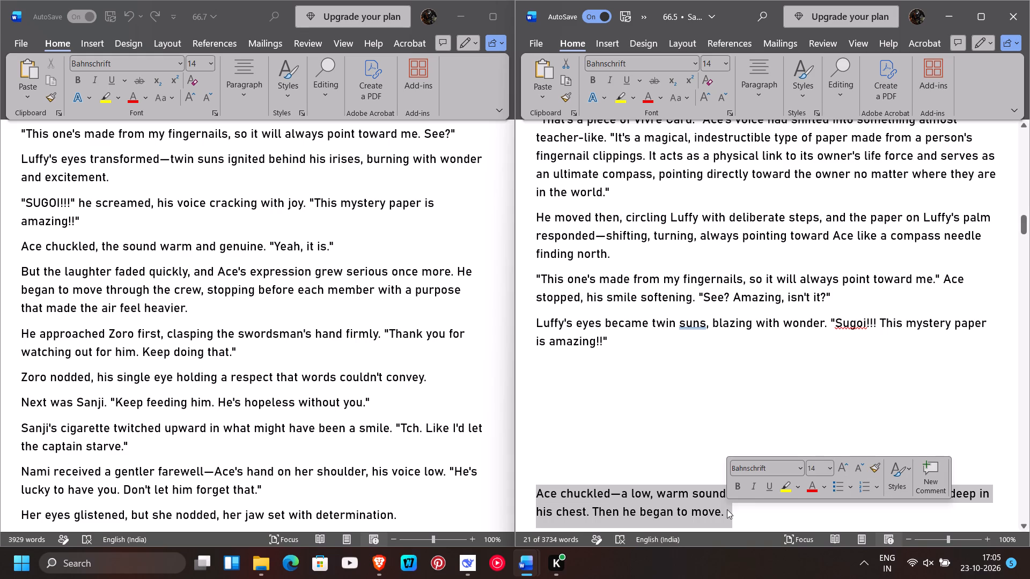
{"action": "key", "text": "BackSpace"}
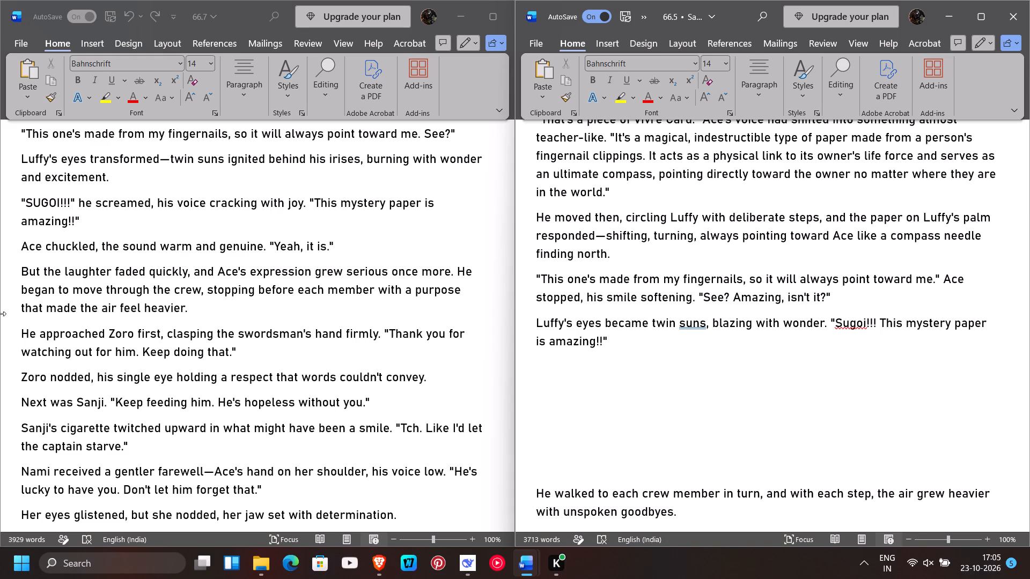
Copy 66.7's line "Ace chuckled, the sound warm and genuine. "Yeah, it is."" into 66.5 below Luffy's "mystery paper is amazing!!" paragraph.
{"action": "left_click", "coordinate": [19, 247]}
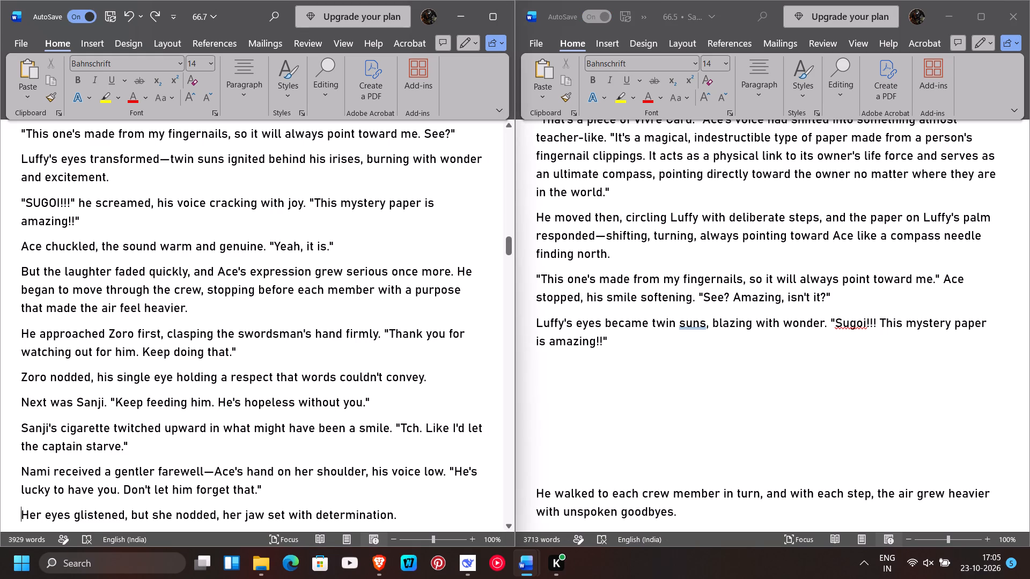
{"action": "left_click", "coordinate": [19, 247]}
{"action": "left_click_drag", "start_coordinate": [19, 247], "coordinate": [378, 246]}
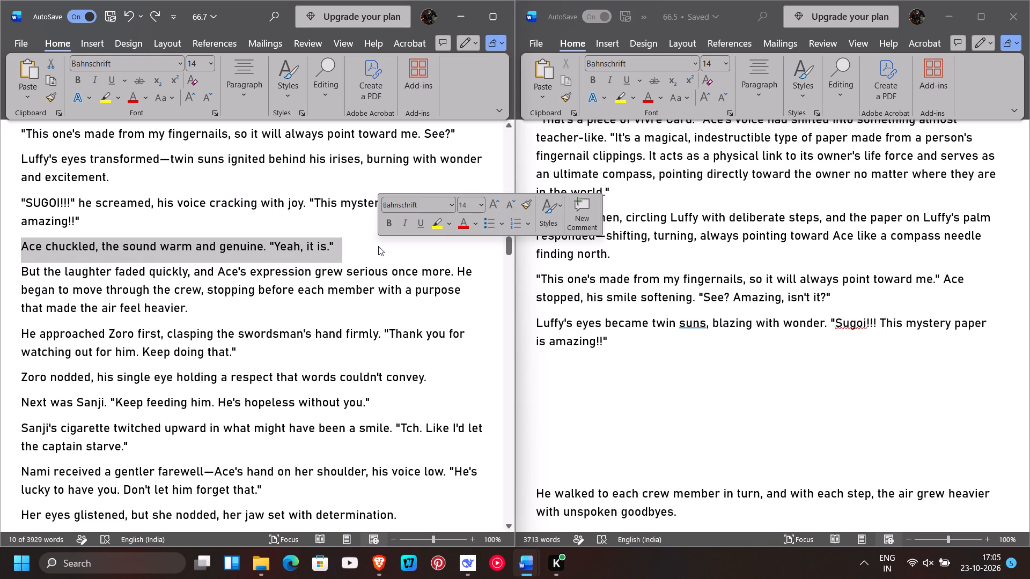
{"action": "key", "text": "ctrl+c"}
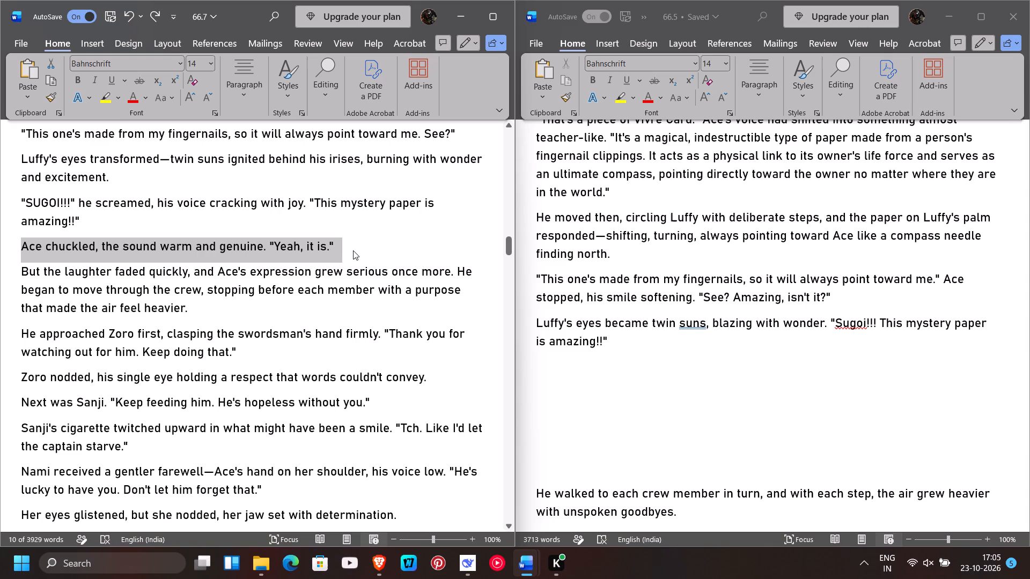
{"action": "left_click", "coordinate": [353, 250]}
{"action": "double_click", "coordinate": [547, 371]}
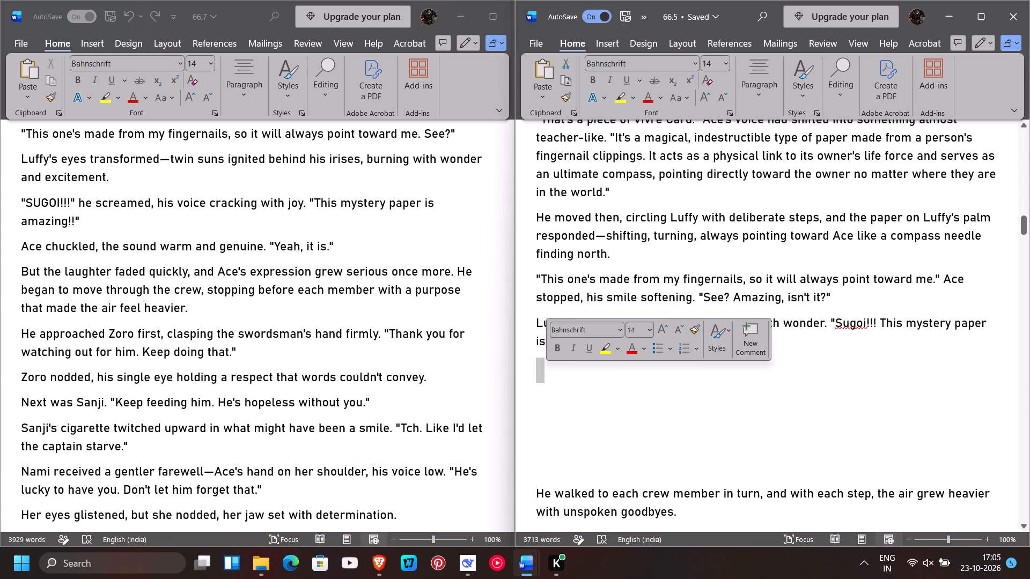
{"action": "left_click", "coordinate": [547, 371]}
{"action": "key", "text": "ctrl+v"}
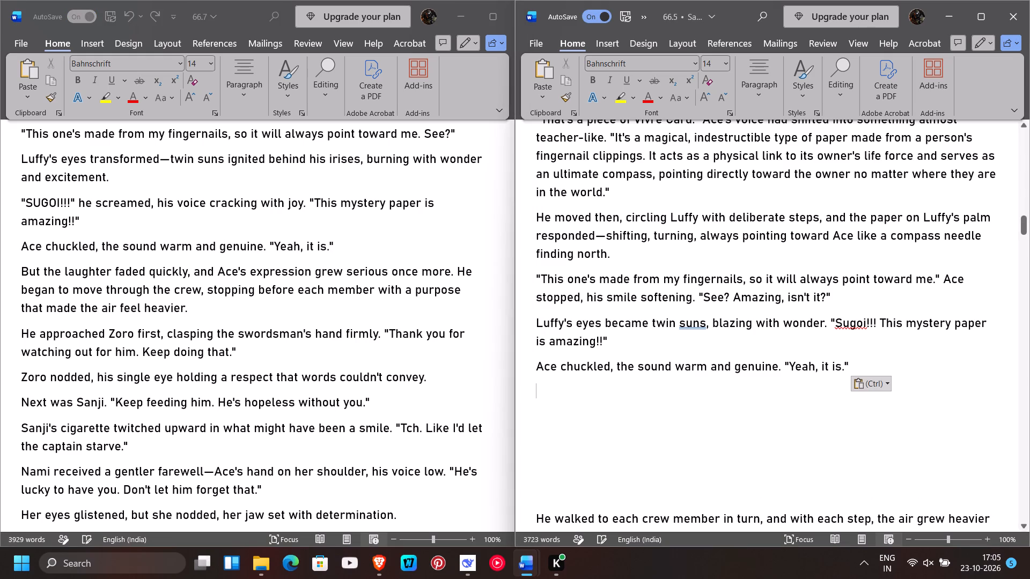
Remove the blank lines between the "Yeah, it is." line and the "He walked to each crew member" paragraph in 66.5.
{"action": "key", "text": "Down"}
{"action": "key", "text": "Down"}
{"action": "key", "text": "Down"}
{"action": "key", "text": "Down"}
{"action": "key", "text": "Down"}
{"action": "key", "text": "BackSpace"}
{"action": "key", "text": "BackSpace"}
{"action": "key", "text": "BackSpace"}
{"action": "key", "text": "BackSpace"}
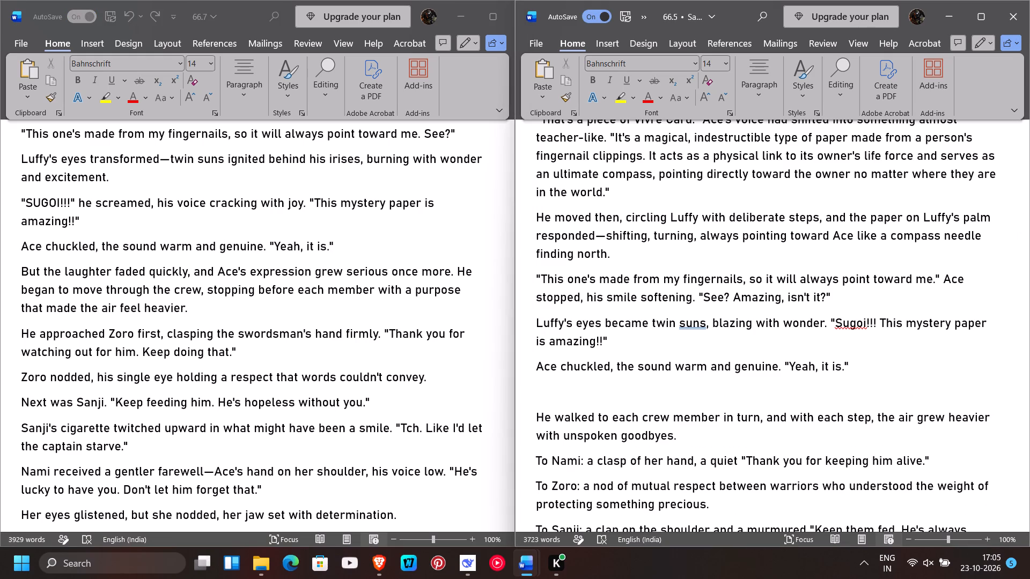
{"action": "key", "text": "BackSpace"}
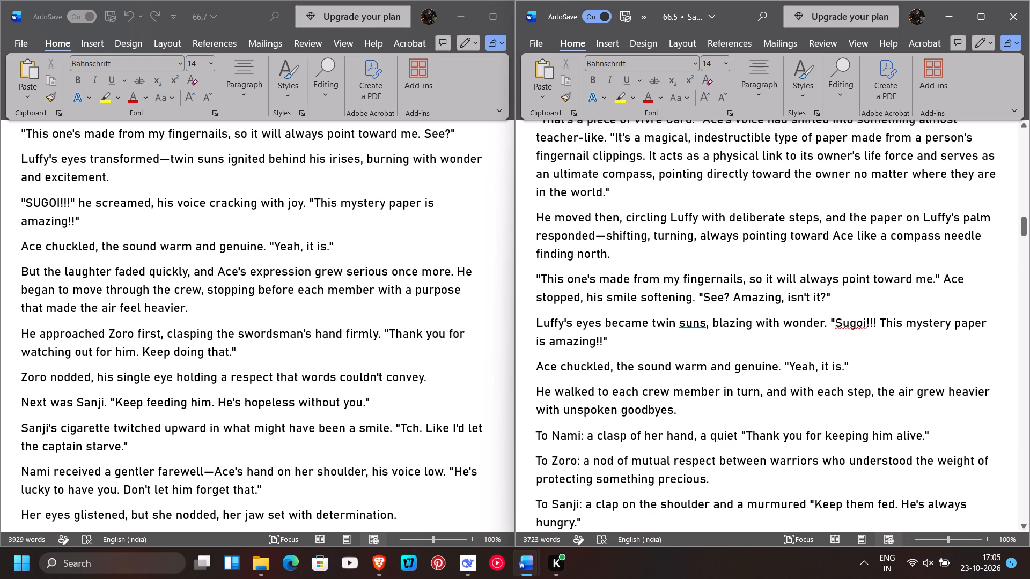
Open blank lines below "Yeah, it is." in 66.5 and copy 66.7's "But the laughter faded quickly" paragraph into the first one.
{"action": "key", "text": "Return"}
{"action": "key", "text": "Return"}
{"action": "key", "text": "Return"}
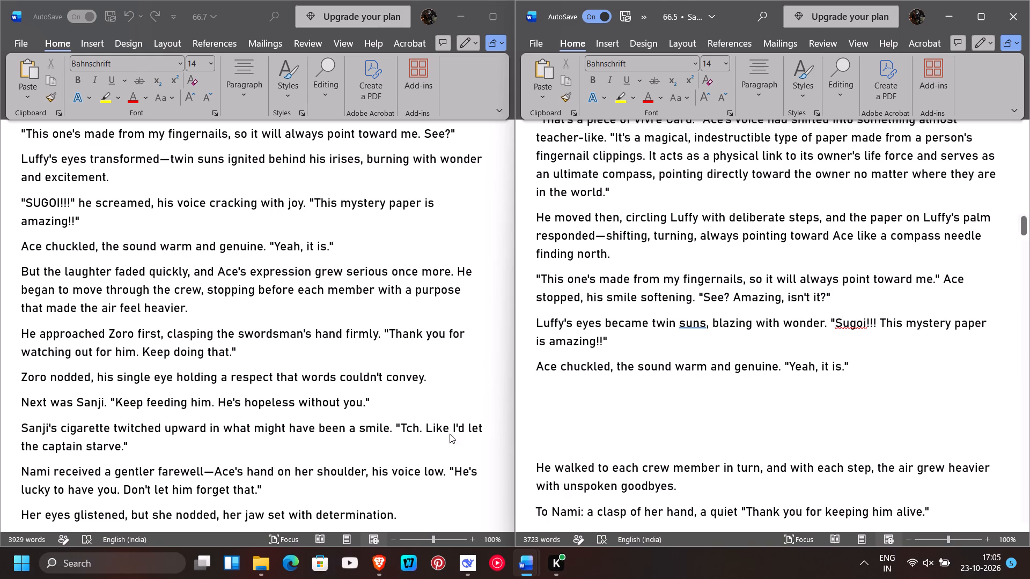
{"action": "left_click", "coordinate": [19, 266]}
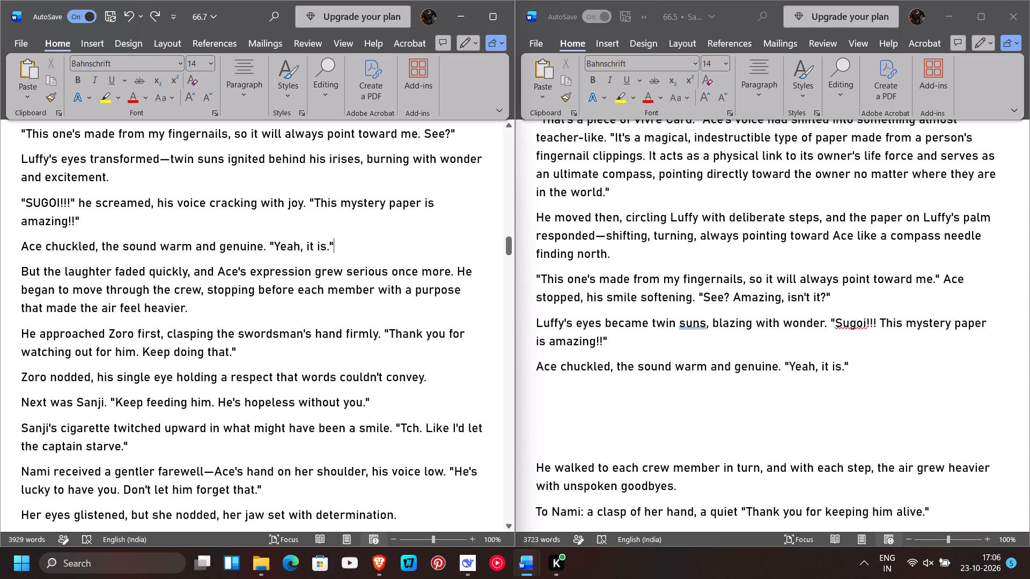
{"action": "left_click_drag", "start_coordinate": [19, 270], "coordinate": [216, 303]}
{"action": "key", "text": "ctrl+c"}
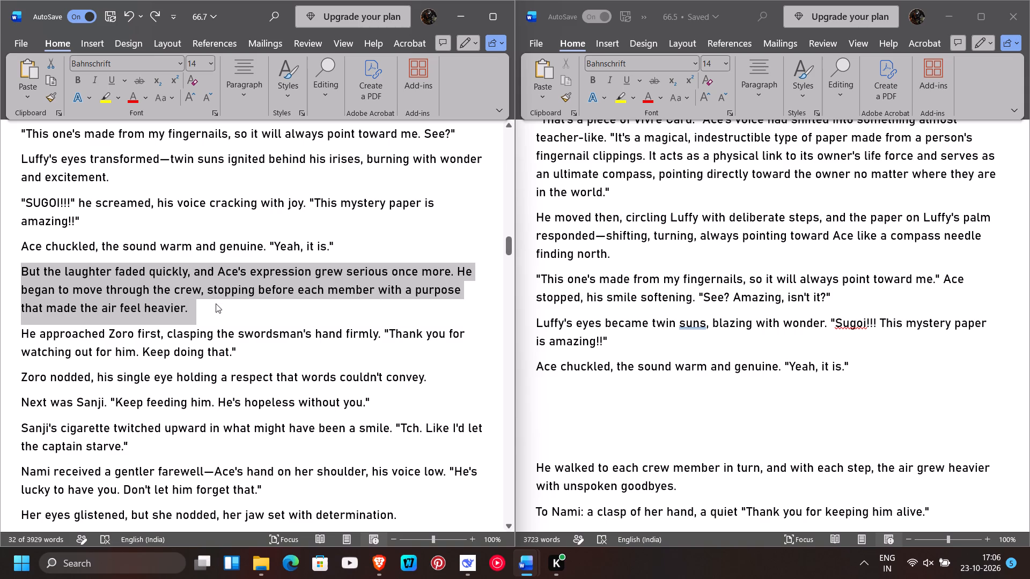
{"action": "left_click", "coordinate": [216, 303]}
{"action": "double_click", "coordinate": [535, 396]}
{"action": "left_click", "coordinate": [535, 396]}
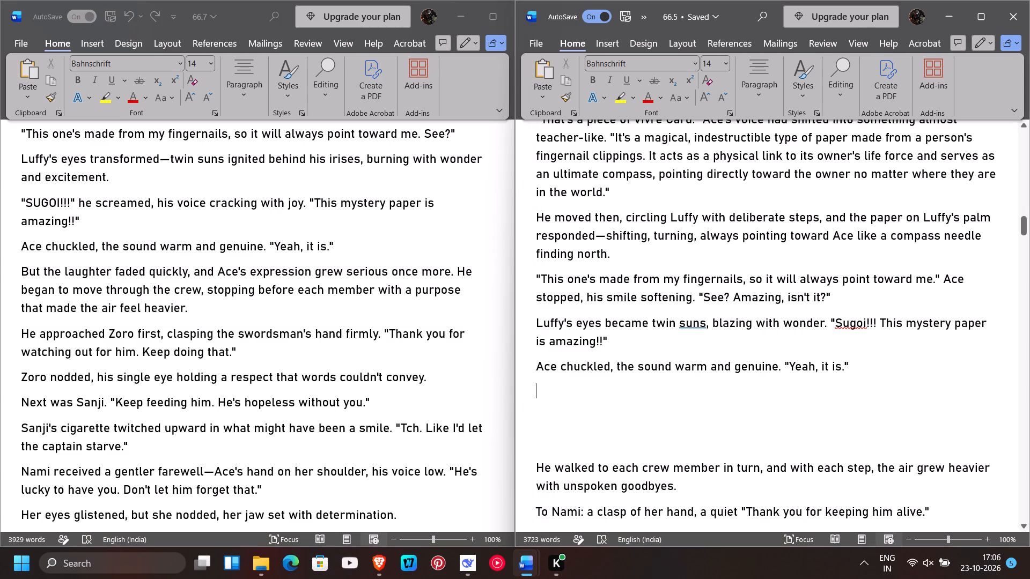
{"action": "key", "text": "ctrl+v"}
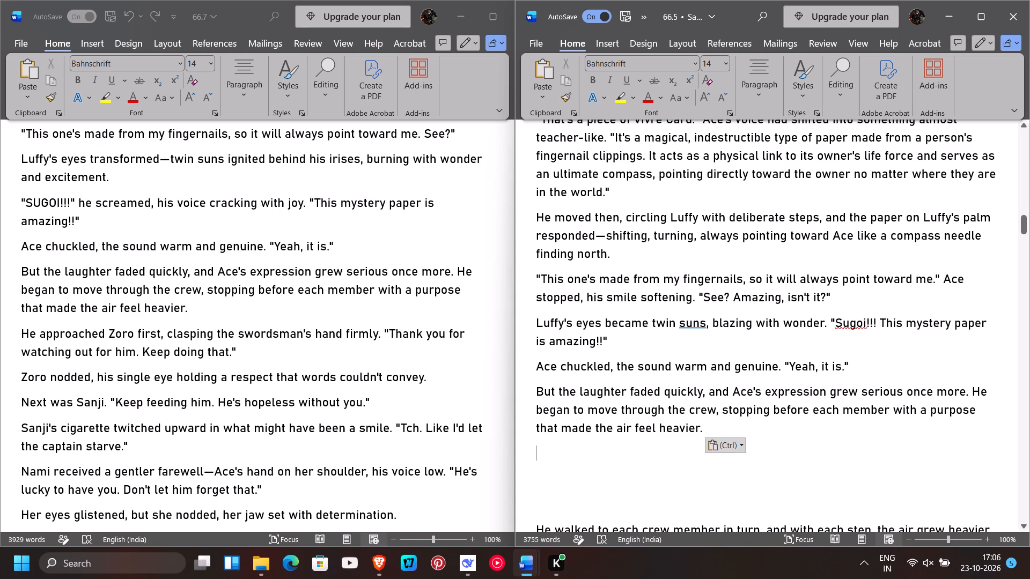
Trim "that made the air feel heavier" from the copied paragraph in 66.5, ending it with "with a purpose.".
{"action": "double_click", "coordinate": [701, 429]}
{"action": "key", "text": "BackSpace"}
{"action": "key", "text": "BackSpace"}
{"action": "key", "text": "BackSpace"}
{"action": "key", "text": "BackSpace"}
{"action": "key", "text": "BackSpace"}
{"action": "key", "text": "BackSpace"}
{"action": "key", "text": "BackSpace"}
{"action": "key", "text": "BackSpace"}
{"action": "key", "text": "BackSpace"}
{"action": "key", "text": "BackSpace"}
{"action": "key", "text": "BackSpace"}
{"action": "key", "text": "BackSpace"}
{"action": "key", "text": "BackSpace"}
{"action": "key", "text": "BackSpace"}
{"action": "key", "text": "BackSpace"}
{"action": "key", "text": "BackSpace"}
{"action": "key", "text": "BackSpace"}
{"action": "key", "text": "BackSpace"}
{"action": "key", "text": "BackSpace"}
{"action": "key", "text": "BackSpace"}
{"action": "key", "text": "BackSpace"}
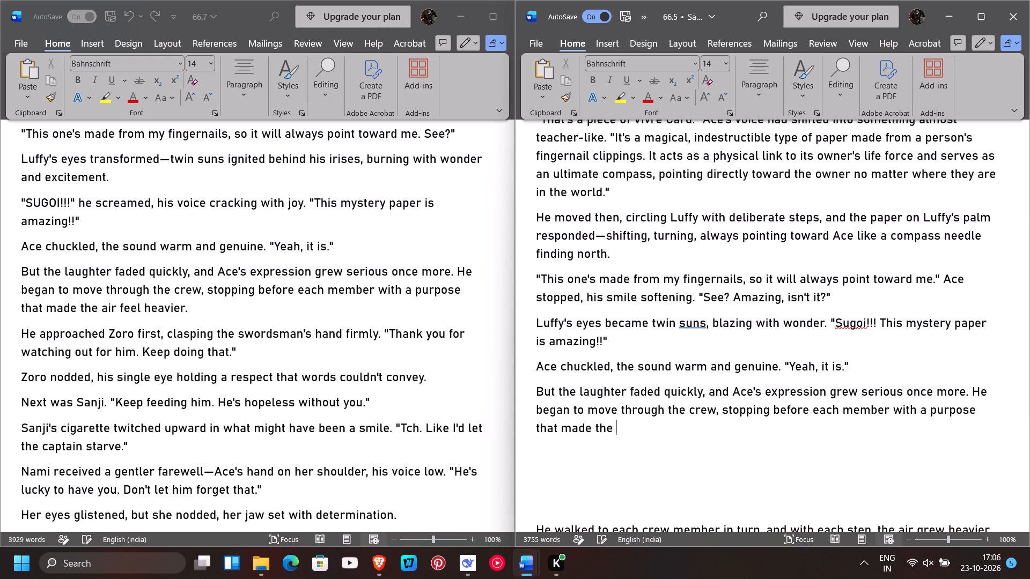
{"action": "key", "text": "BackSpace"}
{"action": "key", "text": "BackSpace"}
{"action": "key", "text": "BackSpace"}
{"action": "key", "text": "BackSpace"}
{"action": "key", "text": "BackSpace"}
{"action": "key", "text": "period"}
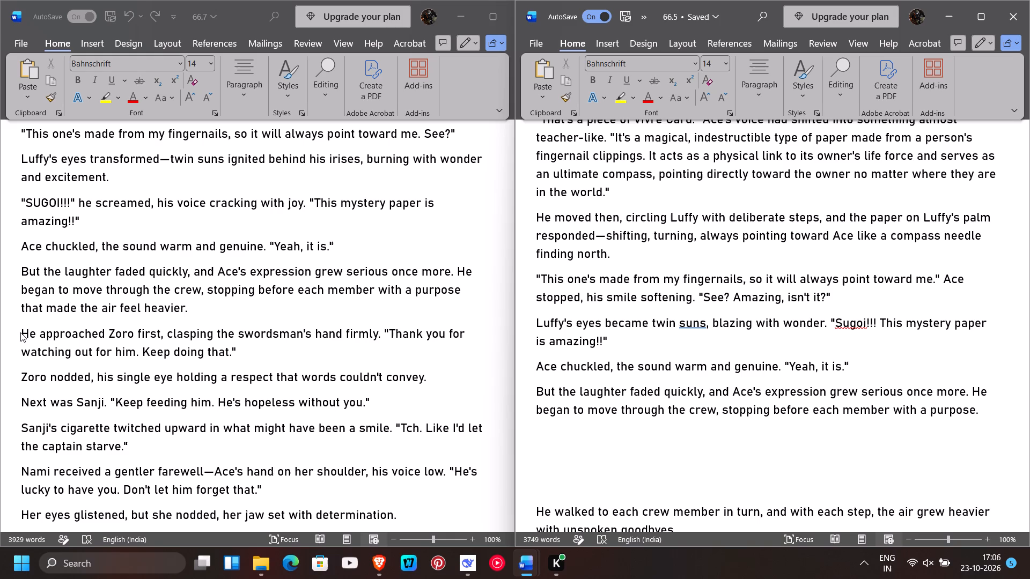
Copy 66.7's two Zoro farewell paragraphs, from "He approached Zoro first" to "words couldn't convey.", into 66.5 below the "with a purpose." paragraph.
{"action": "left_click", "coordinate": [20, 332]}
{"action": "double_click", "coordinate": [20, 332]}
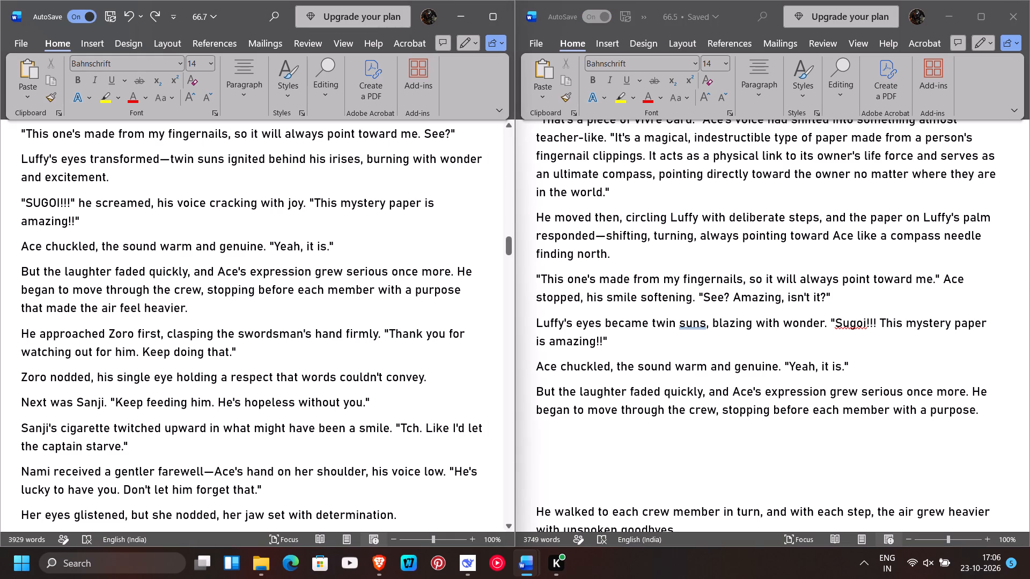
{"action": "left_click", "coordinate": [20, 332]}
{"action": "left_click_drag", "start_coordinate": [20, 332], "coordinate": [436, 370]}
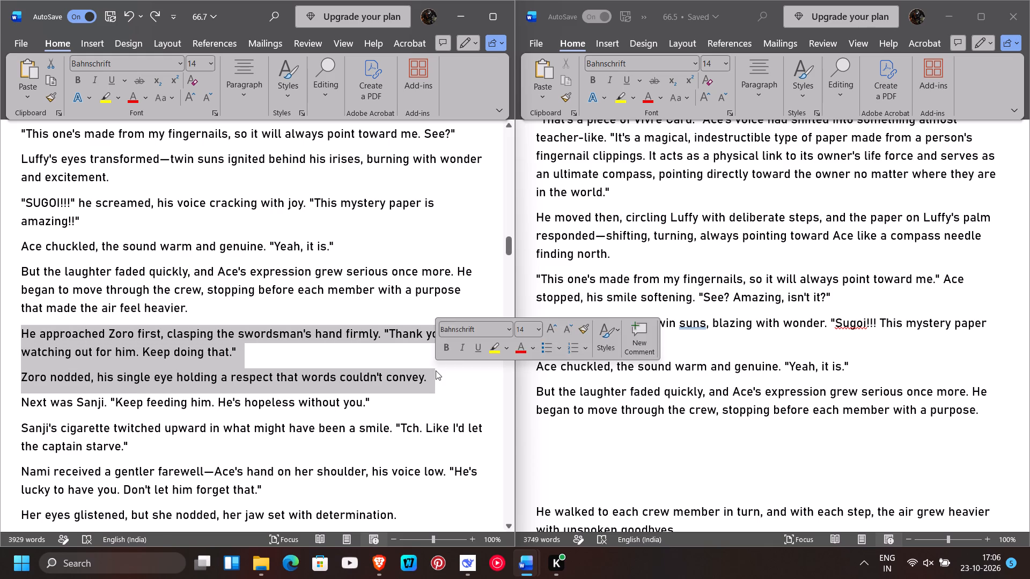
{"action": "key", "text": "ctrl+c"}
{"action": "left_click", "coordinate": [436, 370]}
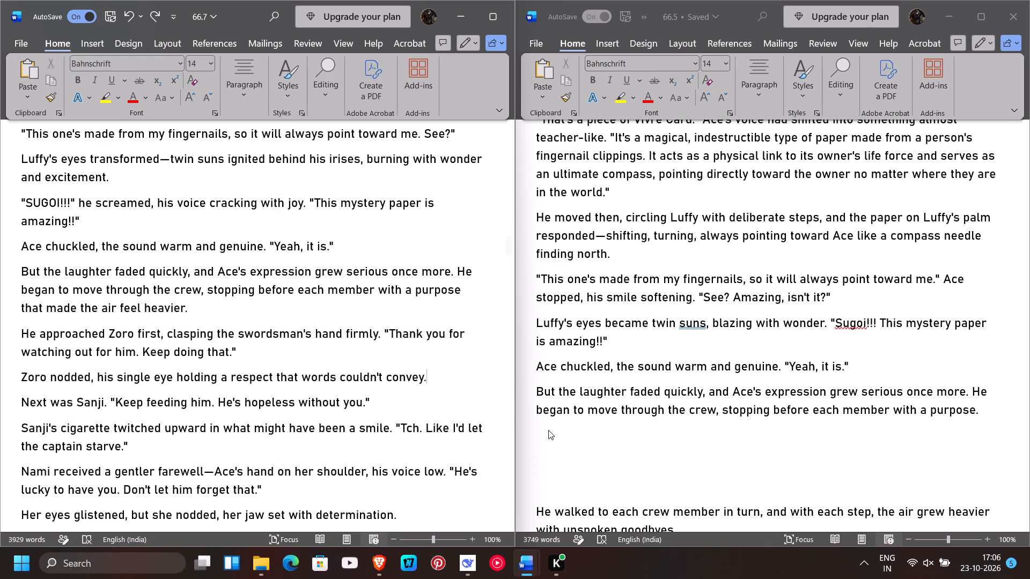
{"action": "left_click", "coordinate": [547, 430]}
{"action": "left_click", "coordinate": [547, 430]}
{"action": "key", "text": "ctrl+v"}
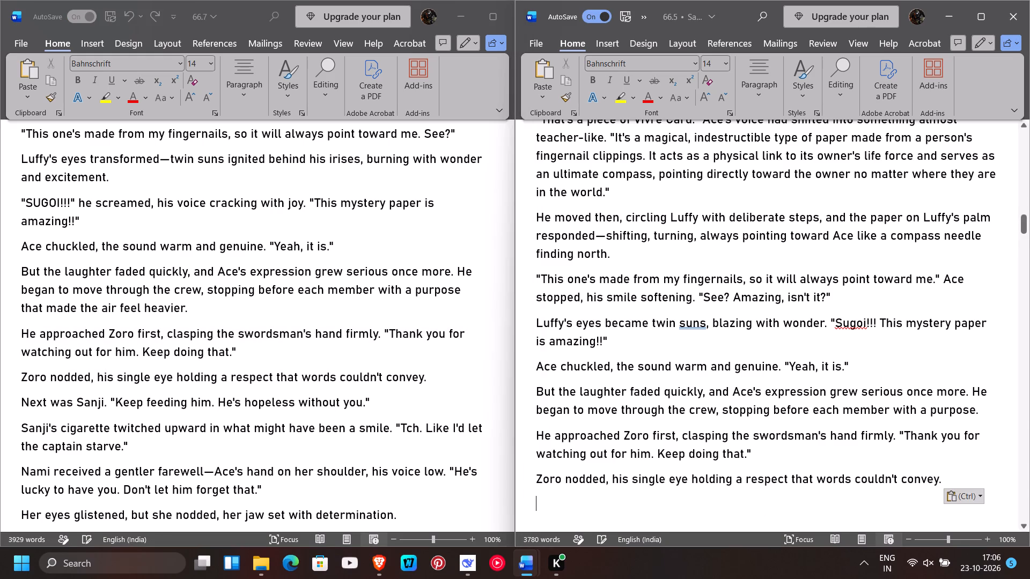
Change "his single eye" to "his eyes" in 66.5's "Zoro nodded" line.
{"action": "left_click", "coordinate": [665, 476]}
{"action": "key", "text": "BackSpace"}
{"action": "key", "text": "BackSpace"}
{"action": "key", "text": "BackSpace"}
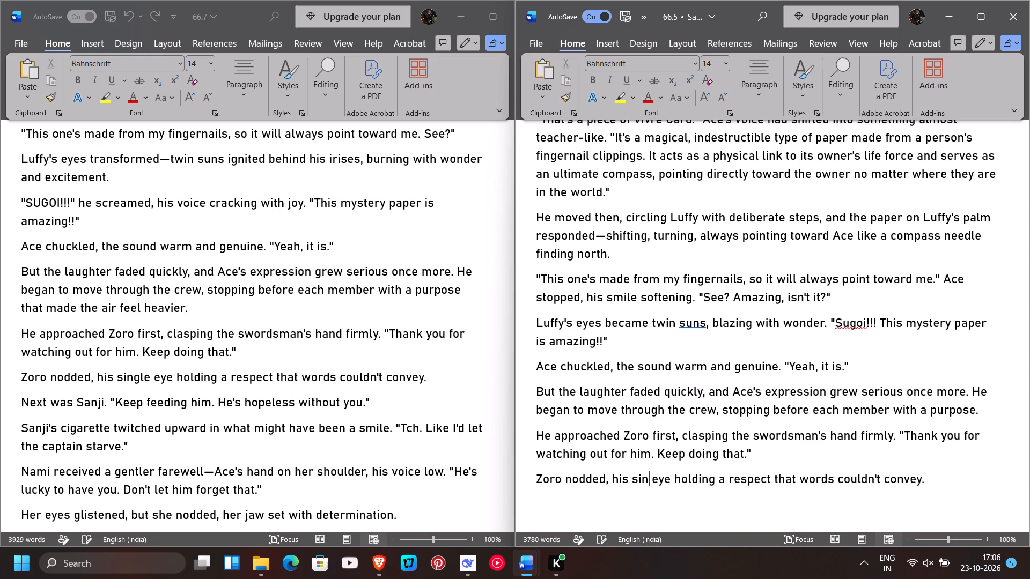
{"action": "key", "text": "BackSpace"}
{"action": "key", "text": "BackSpace"}
{"action": "key", "text": "BackSpace"}
{"action": "key", "text": "BackSpace"}
{"action": "key", "text": "Right"}
{"action": "key", "text": "Right"}
{"action": "key", "text": "Right"}
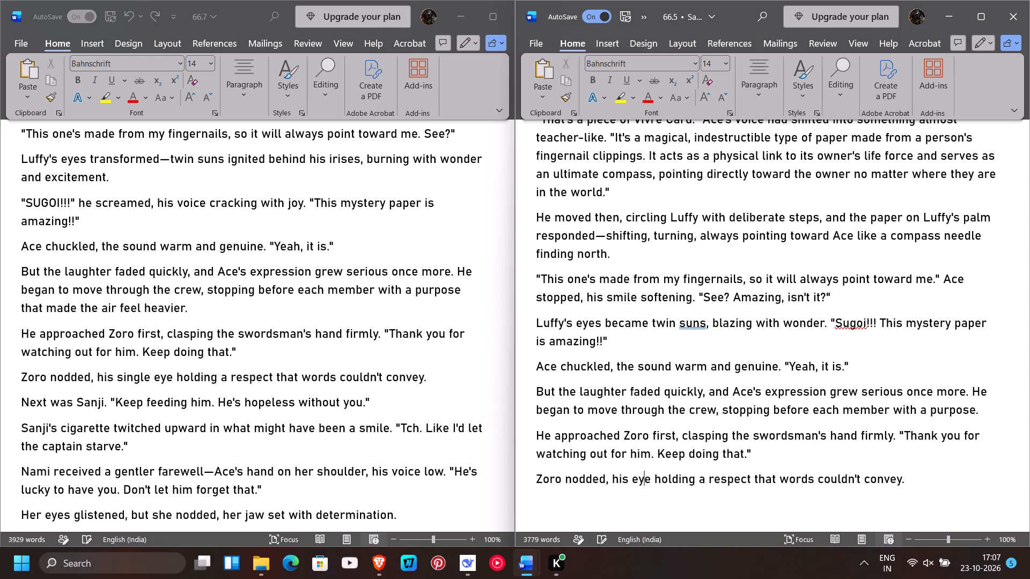
{"action": "key", "text": "Right"}
{"action": "key", "text": "s"}
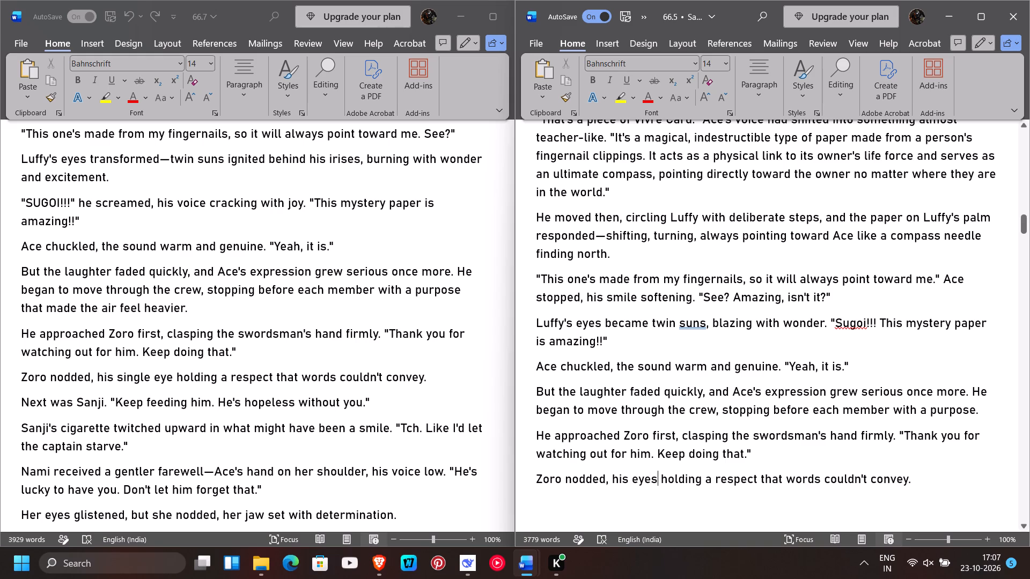
Copy 66.7's Sanji farewell, from "Next was Sanji." to "let the captain starve.", into 66.5 below the "Zoro nodded" line, keeping 66.7's text intact.
{"action": "left_click", "coordinate": [540, 500]}
{"action": "left_click", "coordinate": [23, 402]}
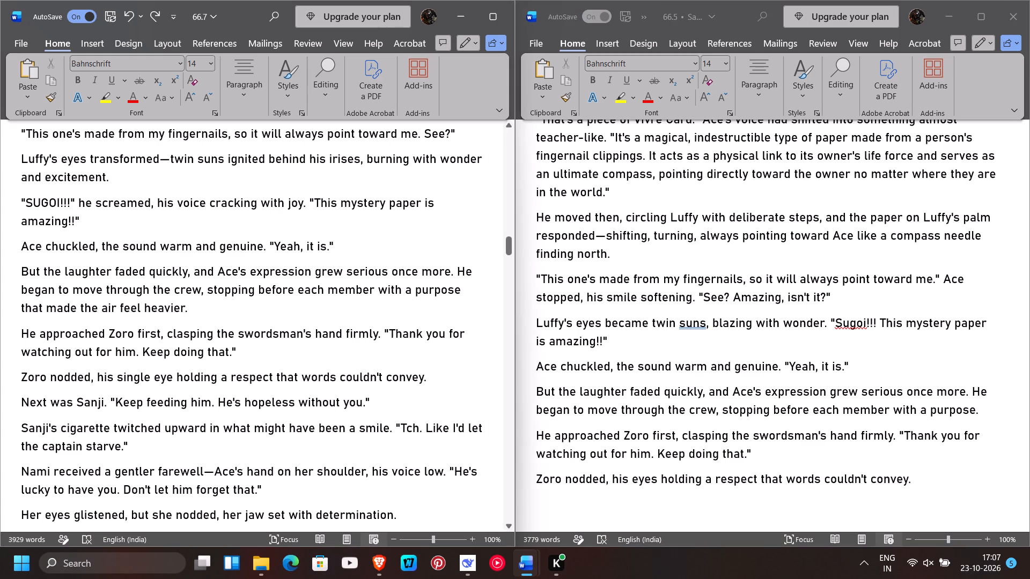
{"action": "left_click", "coordinate": [20, 403]}
{"action": "left_click_drag", "start_coordinate": [20, 403], "coordinate": [131, 447]}
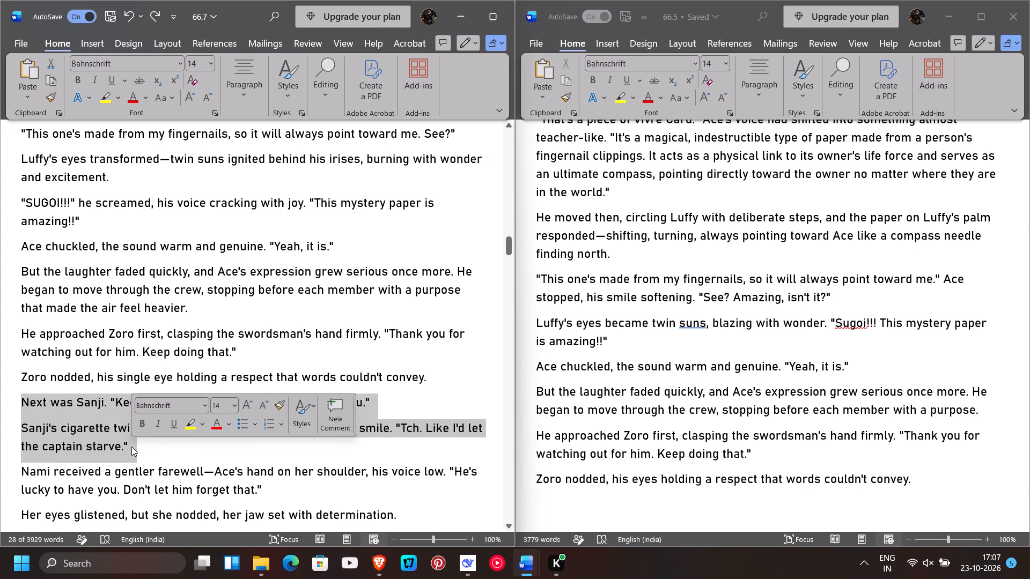
{"action": "key", "text": "ctrl+v"}
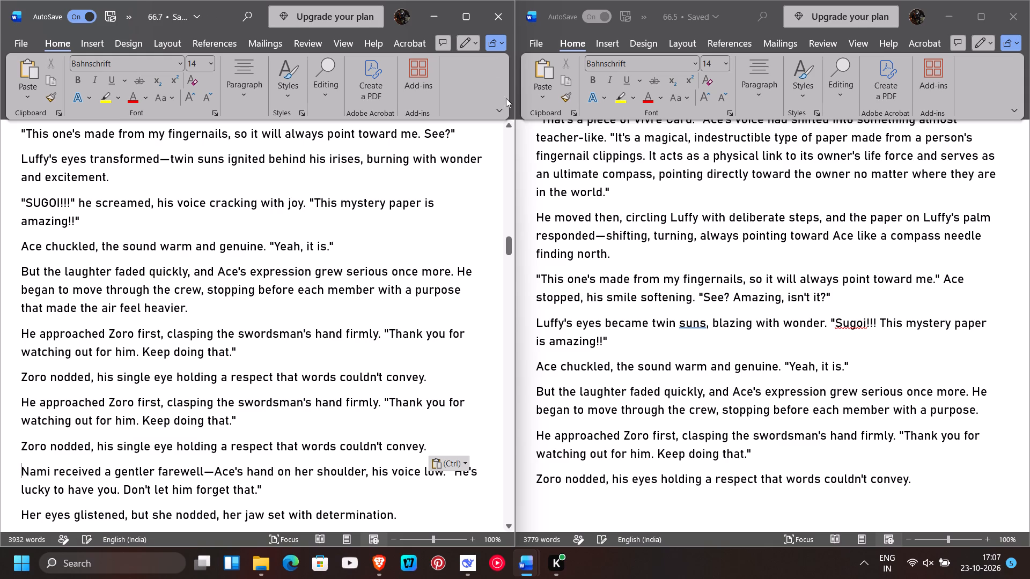
{"action": "left_click", "coordinate": [463, 18]}
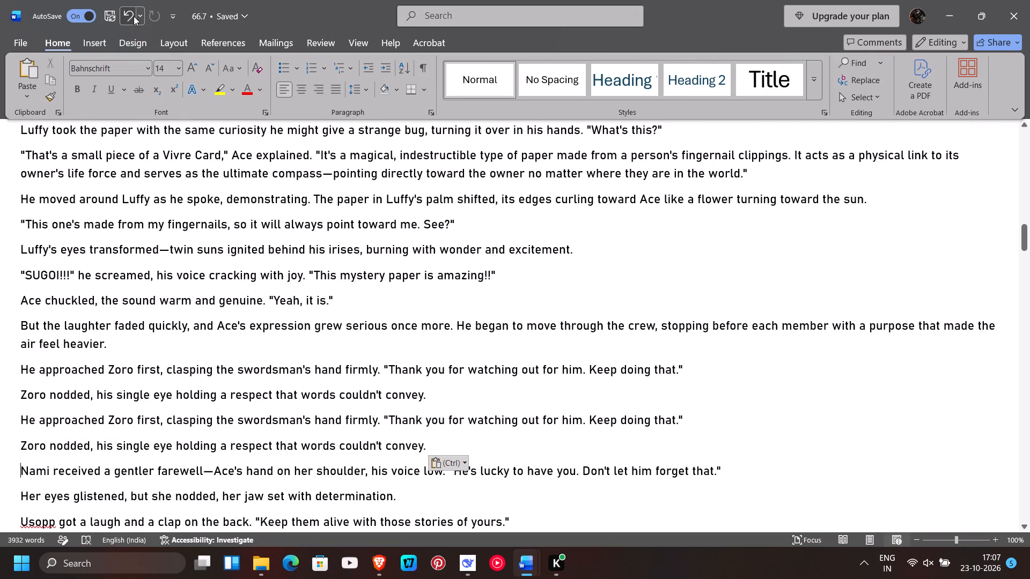
{"action": "left_click", "coordinate": [134, 16]}
{"action": "key", "text": "ctrl+c"}
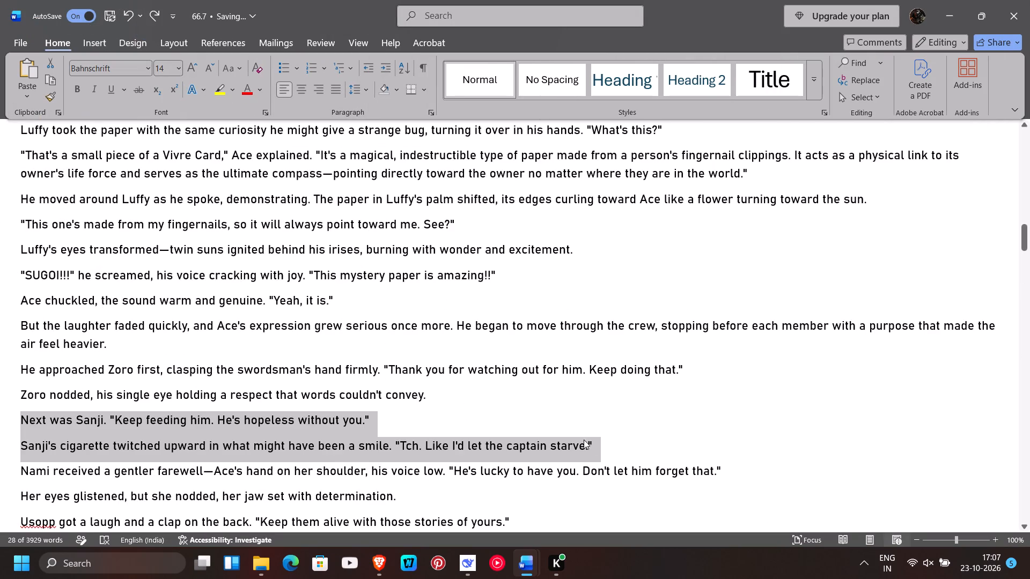
{"action": "left_click", "coordinate": [606, 448]}
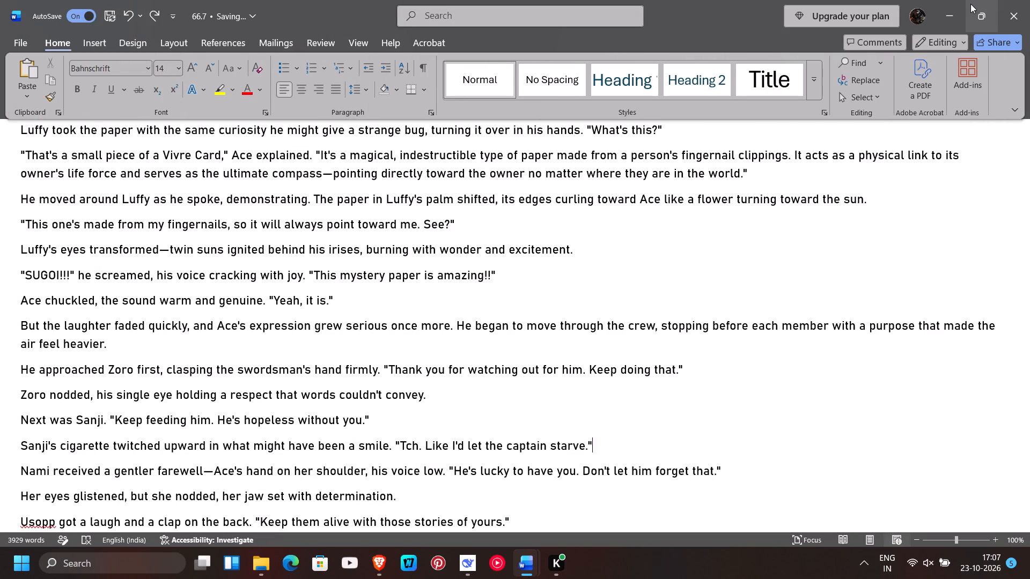
{"action": "left_click", "coordinate": [893, 44]}
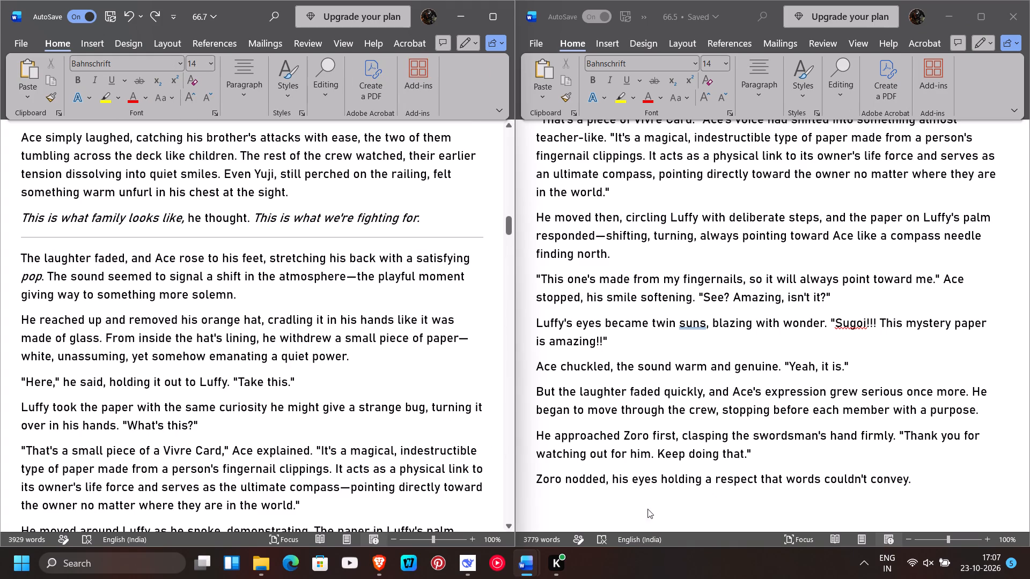
{"action": "left_click", "coordinate": [538, 499]}
{"action": "key", "text": "ctrl+v"}
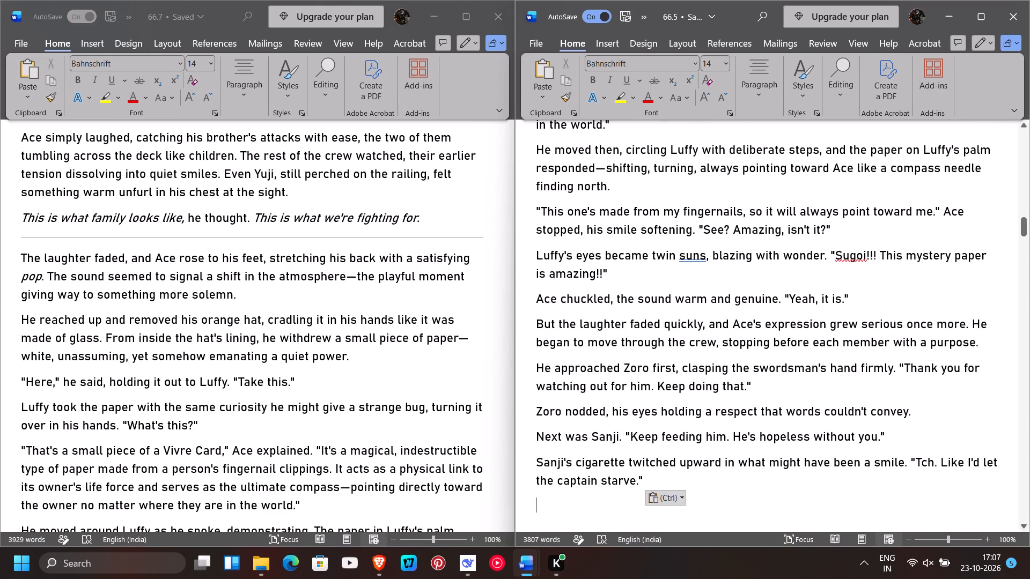
Copy 66.7's paragraph "Nami received a gentler farewell" into 66.5 below Sanji's "let the captain starve" reply.
{"action": "left_click", "coordinate": [76, 492]}
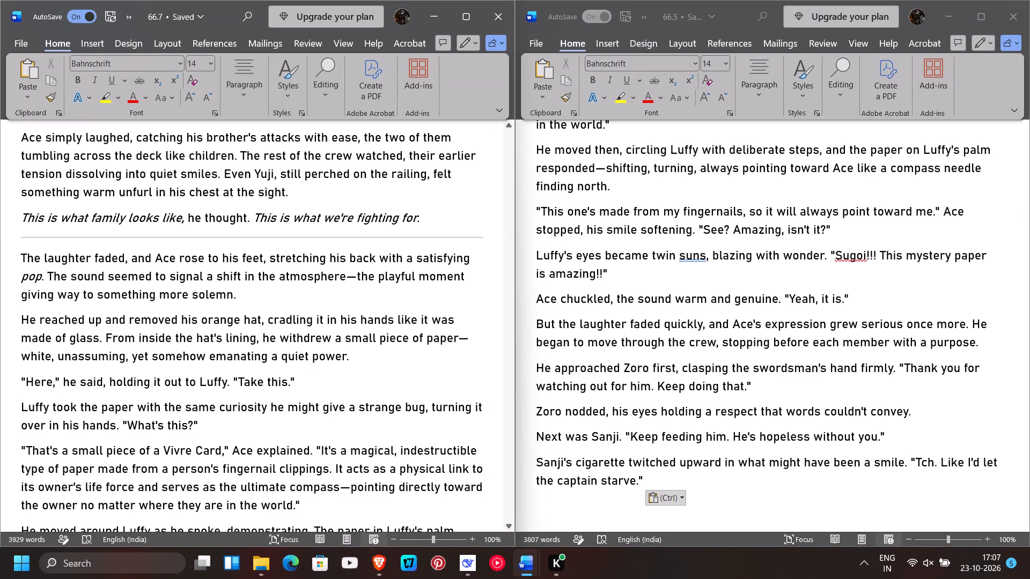
{"action": "key", "text": "Down"}
{"action": "key", "text": "Down"}
{"action": "key", "text": "Down"}
{"action": "key", "text": "Down"}
{"action": "key", "text": "Down"}
{"action": "key", "text": "Down"}
{"action": "key", "text": "Down"}
{"action": "key", "text": "Down"}
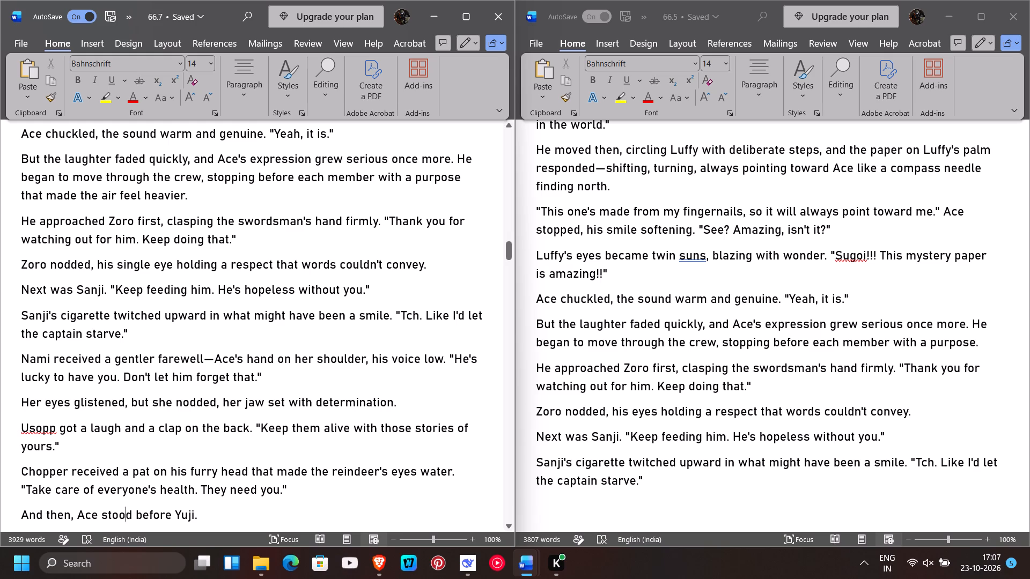
{"action": "left_click", "coordinate": [19, 354]}
{"action": "left_click_drag", "start_coordinate": [19, 354], "coordinate": [266, 378]}
{"action": "key", "text": "ctrl+c"}
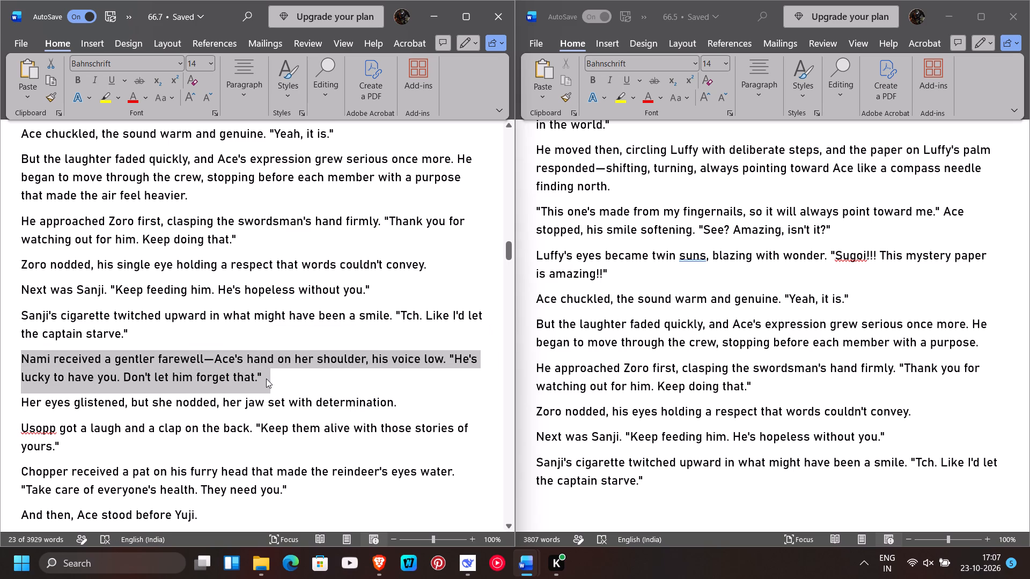
{"action": "left_click", "coordinate": [266, 378]}
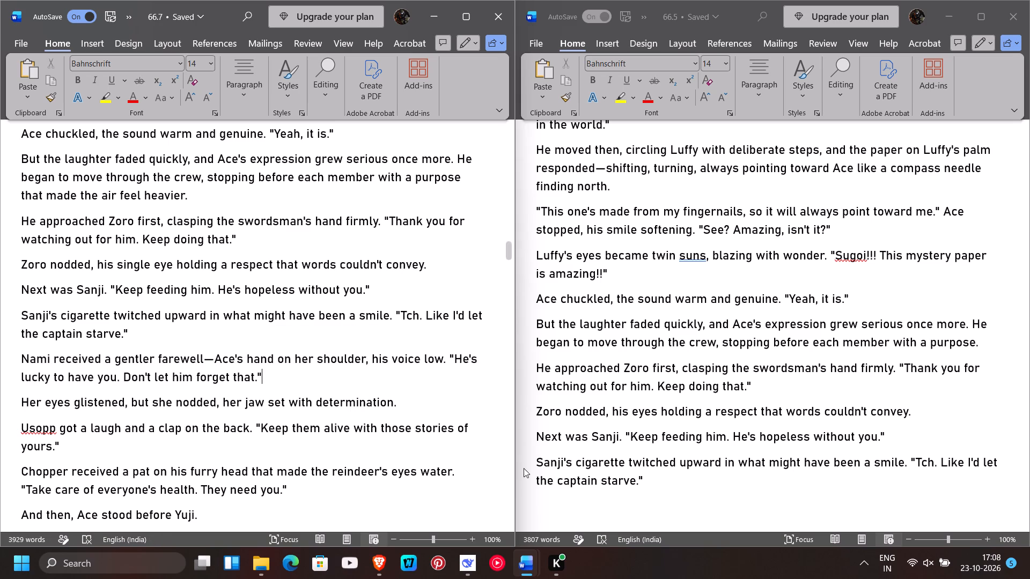
{"action": "left_click", "coordinate": [538, 495]}
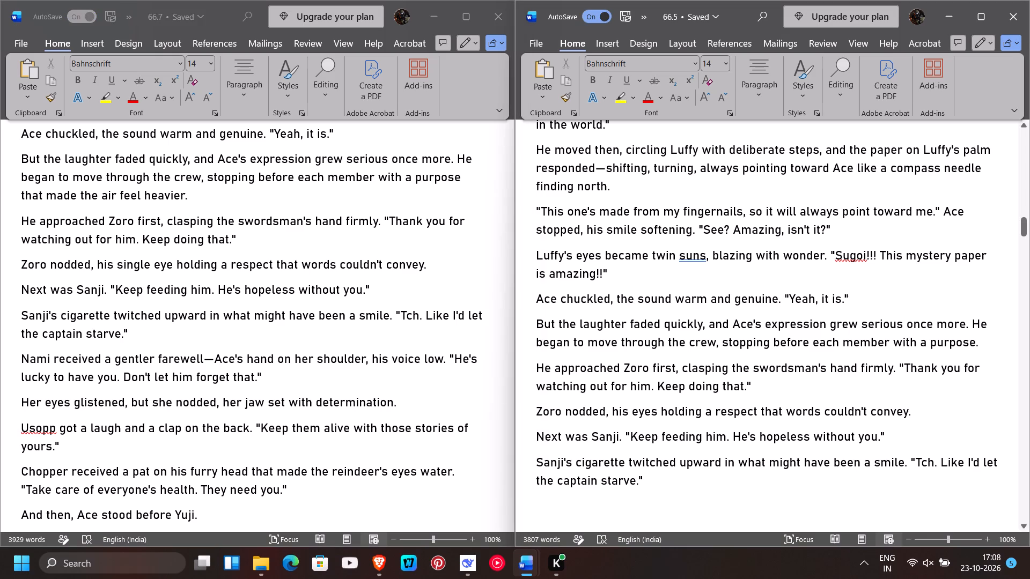
{"action": "key", "text": "ctrl+v"}
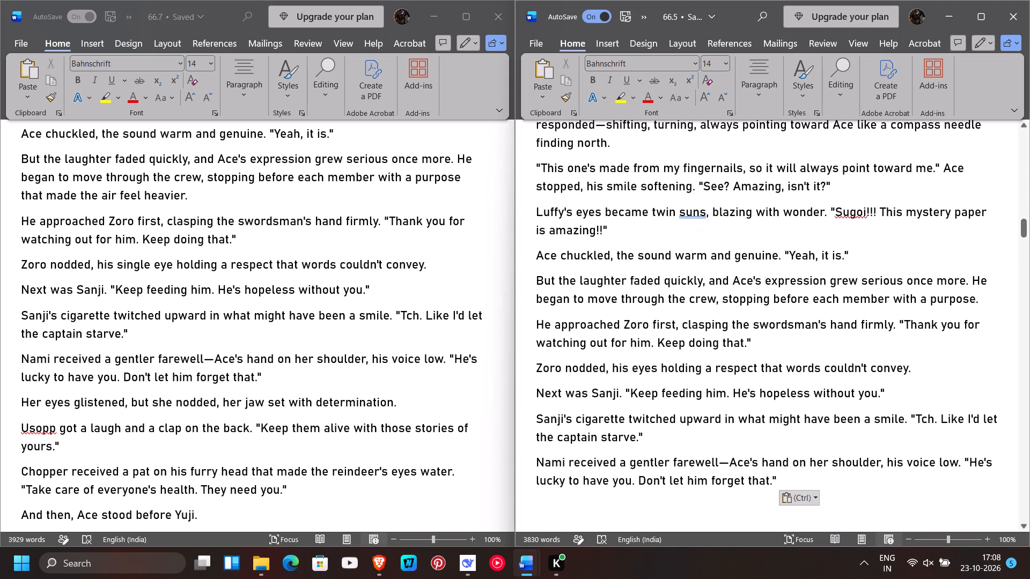
Copy 66.7's three paragraphs from "Her eyes glistened" to Chopper's "They need you." into 66.5 below the Nami farewell.
{"action": "left_click", "coordinate": [23, 402]}
{"action": "triple_click", "coordinate": [23, 402]}
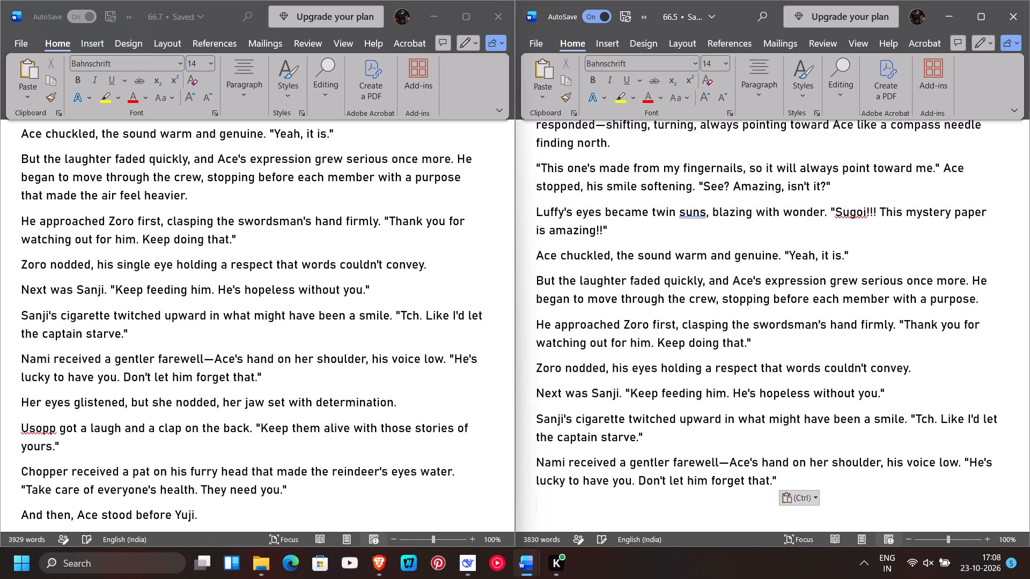
{"action": "triple_click", "coordinate": [23, 402]}
{"action": "left_click", "coordinate": [23, 402]}
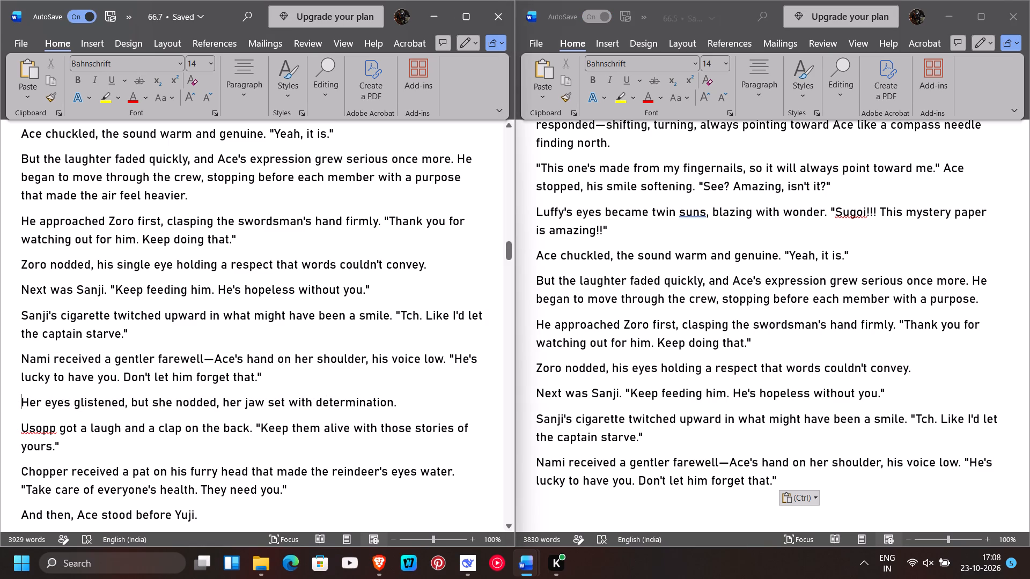
{"action": "left_click", "coordinate": [21, 403]}
{"action": "left_click_drag", "start_coordinate": [21, 403], "coordinate": [80, 447]}
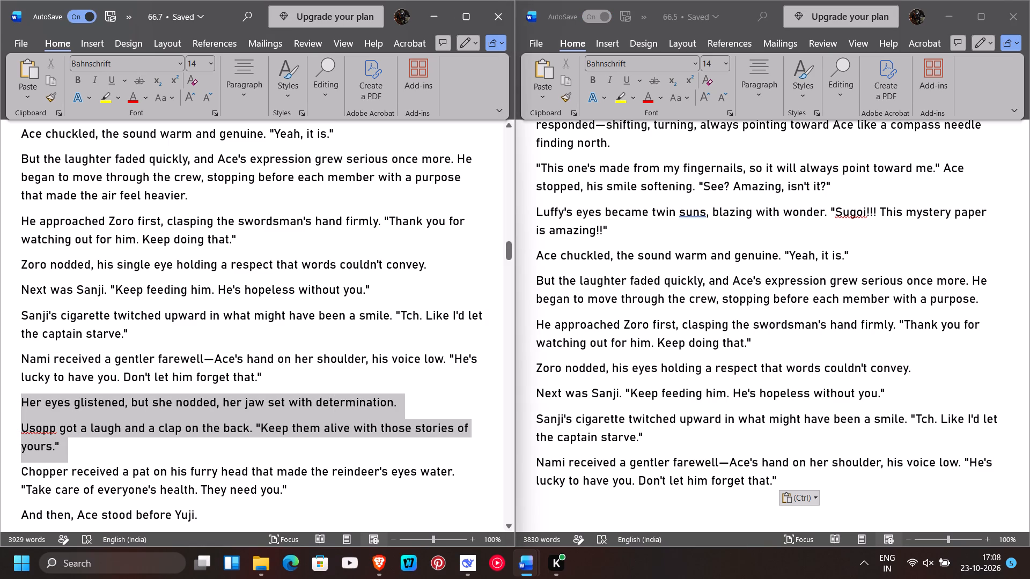
{"action": "left_click_drag", "start_coordinate": [80, 447], "coordinate": [80, 447]}
{"action": "left_click_drag", "start_coordinate": [80, 447], "coordinate": [284, 489]}
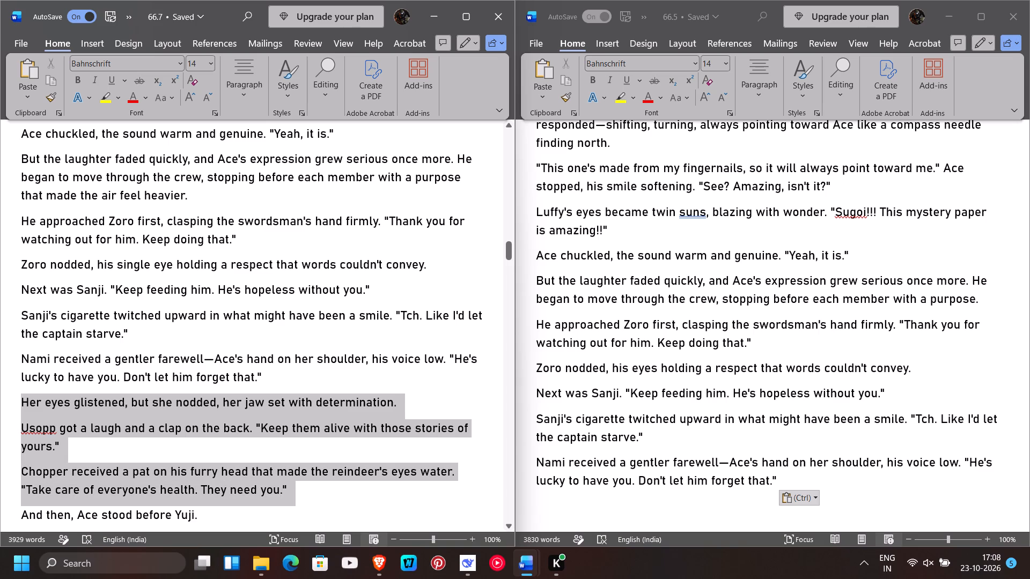
{"action": "left_click_drag", "start_coordinate": [284, 489], "coordinate": [284, 489]}
{"action": "key", "text": "ctrl+c"}
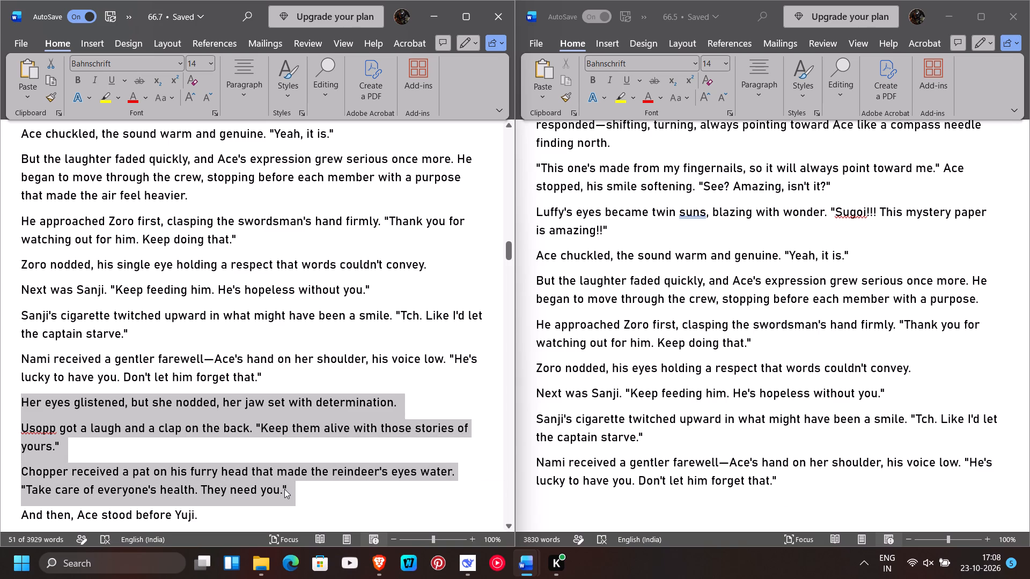
{"action": "left_click", "coordinate": [284, 489]}
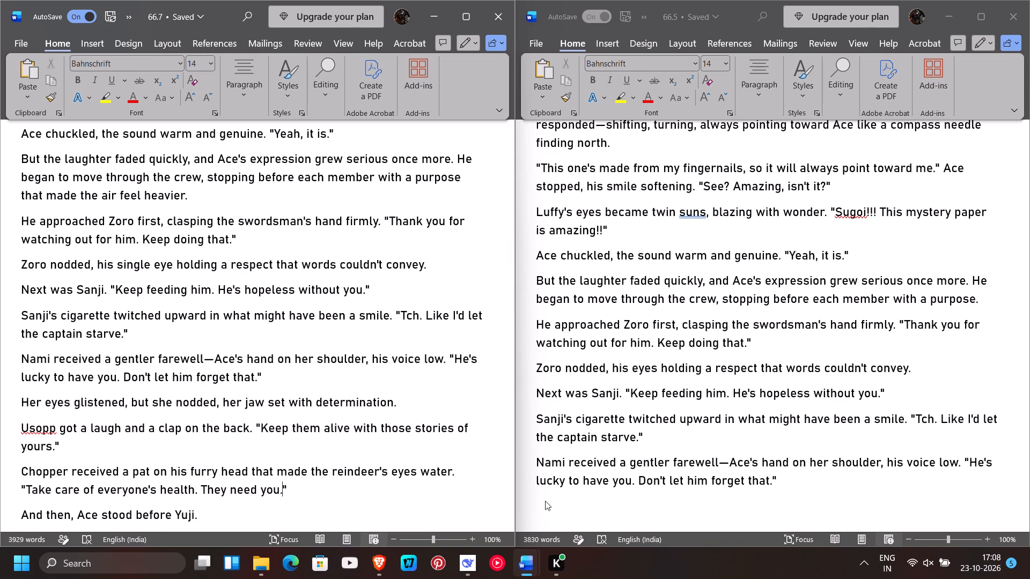
{"action": "left_click", "coordinate": [545, 501]}
{"action": "key", "text": "ctrl+v"}
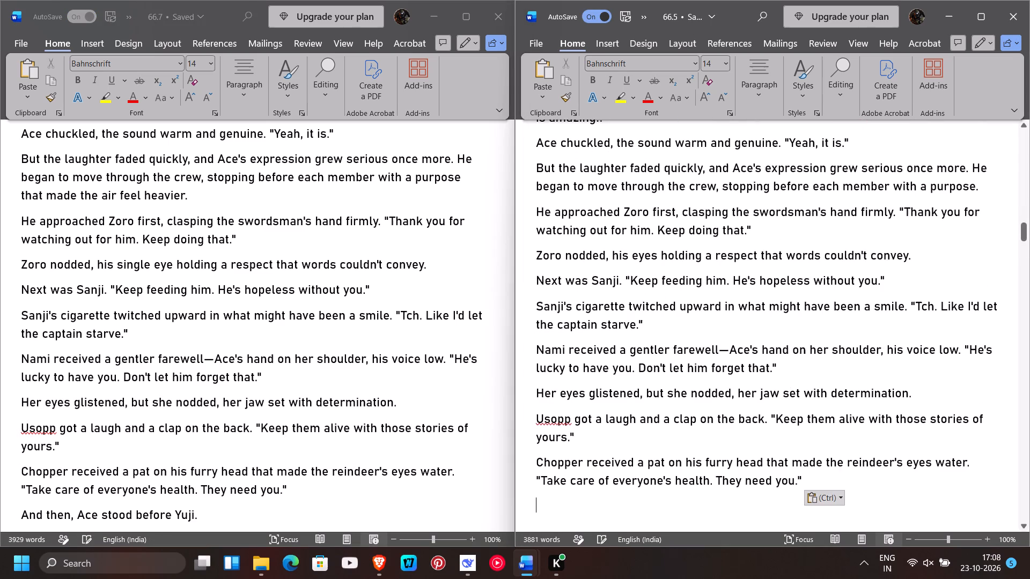
Delete 66.5's old farewell list, from "He walked to each crew member in turn" through the "To Chopper" line.
{"action": "key", "text": "Down"}
{"action": "key", "text": "Down"}
{"action": "key", "text": "Down"}
{"action": "key", "text": "Down"}
{"action": "key", "text": "Down"}
{"action": "key", "text": "Down"}
{"action": "key", "text": "Down"}
{"action": "key", "text": "Down"}
{"action": "key", "text": "Down"}
{"action": "key", "text": "Down"}
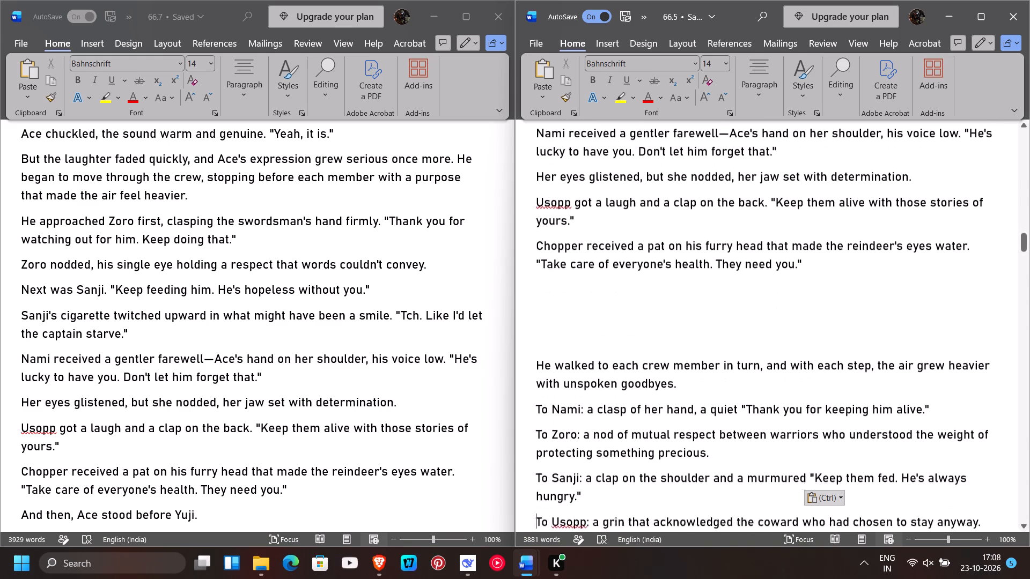
{"action": "key", "text": "Down"}
{"action": "key", "text": "Down"}
{"action": "key", "text": "Down"}
{"action": "key", "text": "Down"}
{"action": "key", "text": "Down"}
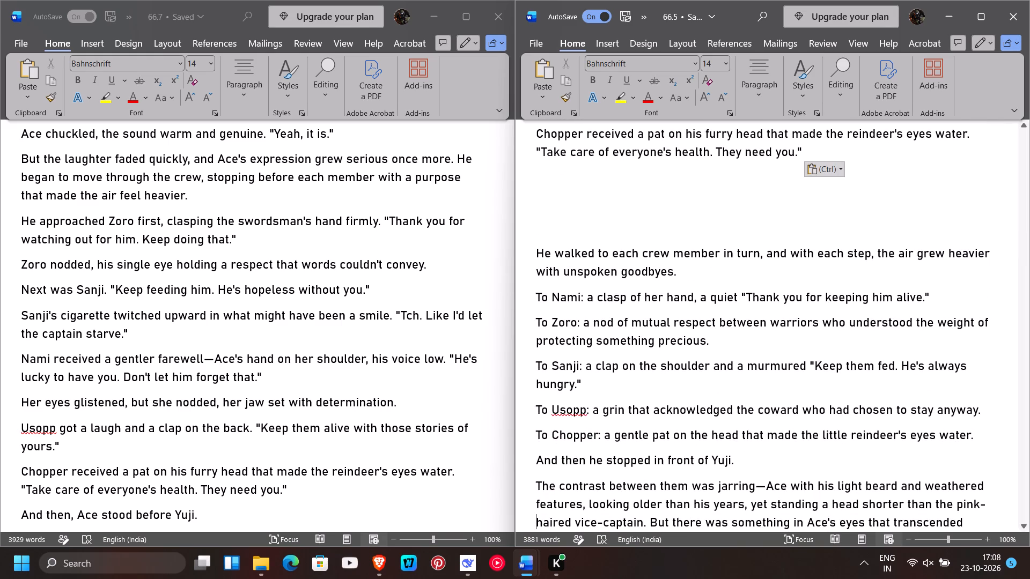
{"action": "left_click", "coordinate": [535, 255]}
{"action": "left_click_drag", "start_coordinate": [535, 255], "coordinate": [609, 298]}
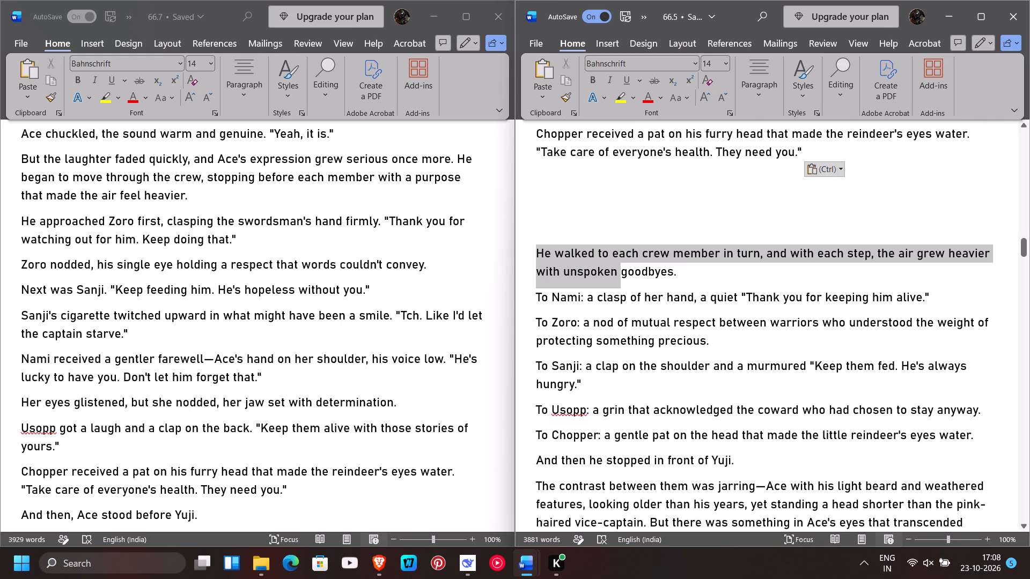
{"action": "left_click_drag", "start_coordinate": [609, 298], "coordinate": [941, 436]}
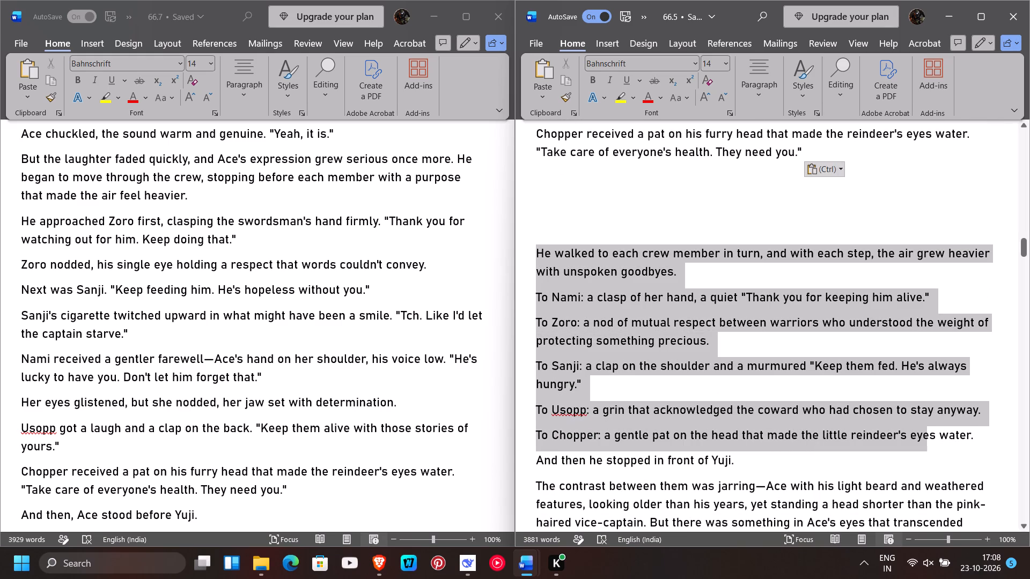
{"action": "left_click_drag", "start_coordinate": [941, 436], "coordinate": [975, 433]}
{"action": "key", "text": "BackSpace"}
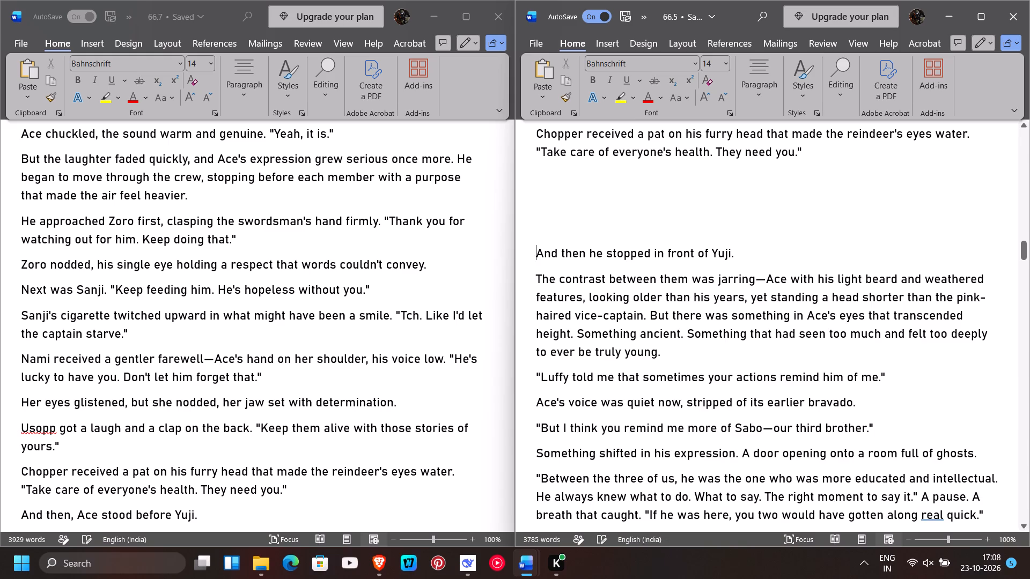
Copy 66.7's "And then, Ace stood before Yuji." and "The contrast was almost comical" paragraphs into 66.5 below Chopper's farewell.
{"action": "left_click", "coordinate": [205, 515]}
{"action": "key", "text": "Down"}
{"action": "key", "text": "Down"}
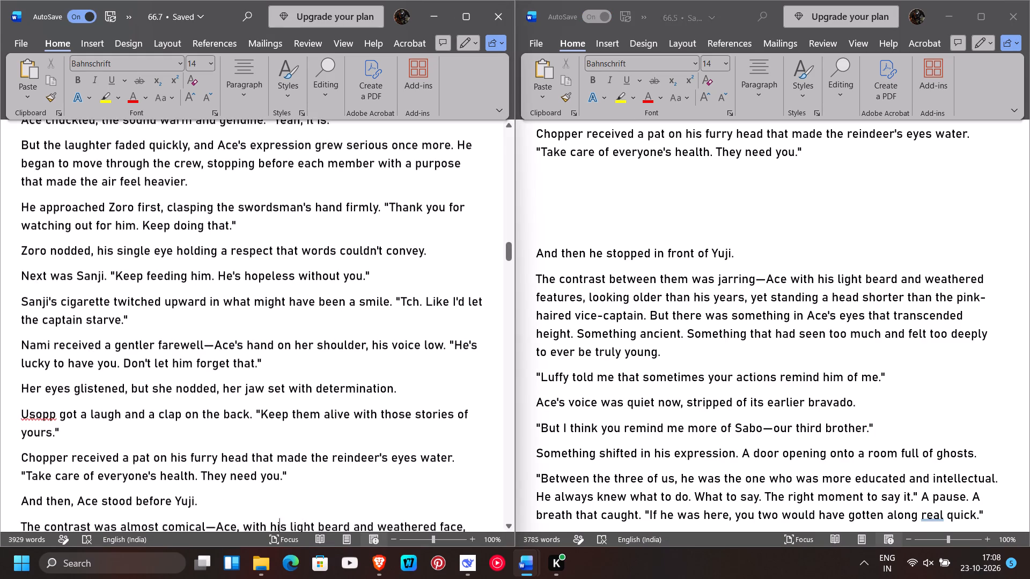
{"action": "key", "text": "Down"}
{"action": "key", "text": "Down"}
{"action": "key", "text": "Down"}
{"action": "key", "text": "Down"}
{"action": "key", "text": "Down"}
{"action": "key", "text": "Down"}
{"action": "key", "text": "Down"}
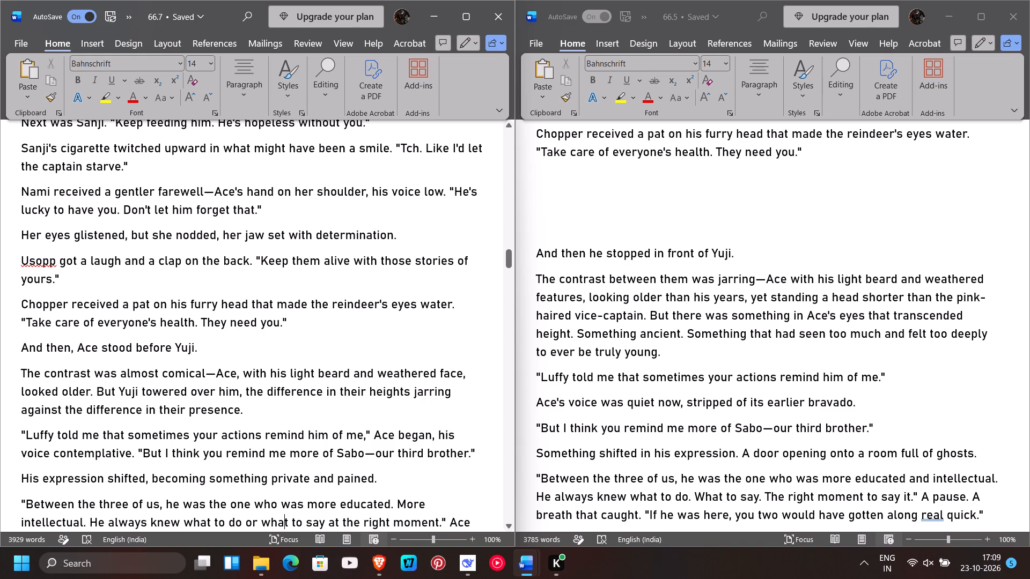
{"action": "left_click_drag", "start_coordinate": [21, 342], "coordinate": [239, 400]}
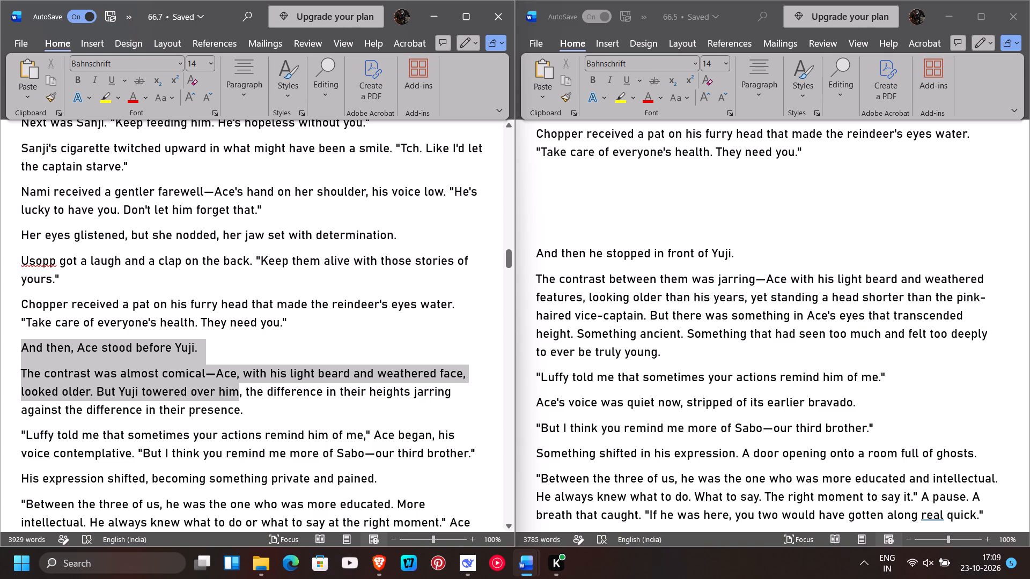
{"action": "left_click_drag", "start_coordinate": [239, 400], "coordinate": [244, 404]}
{"action": "key", "text": "ctrl+c"}
{"action": "left_click", "coordinate": [244, 404]}
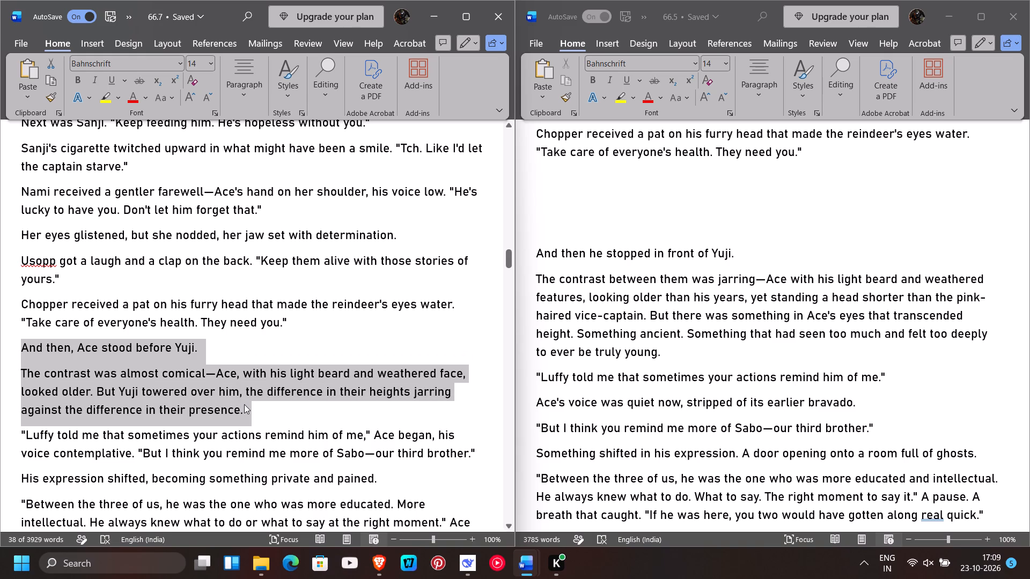
{"action": "left_click", "coordinate": [543, 183]}
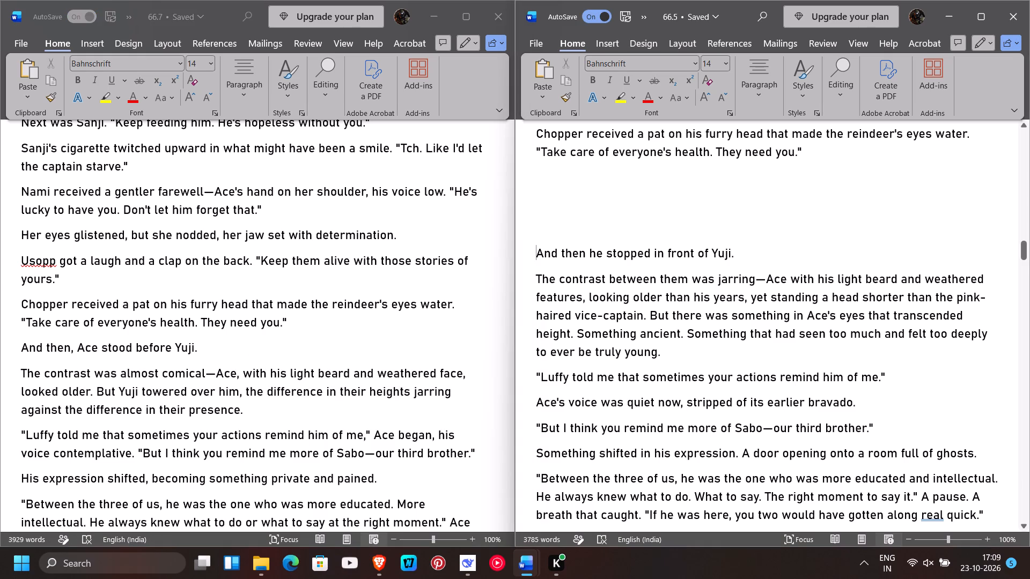
{"action": "left_click", "coordinate": [543, 183]}
{"action": "key", "text": "ctrl+v"}
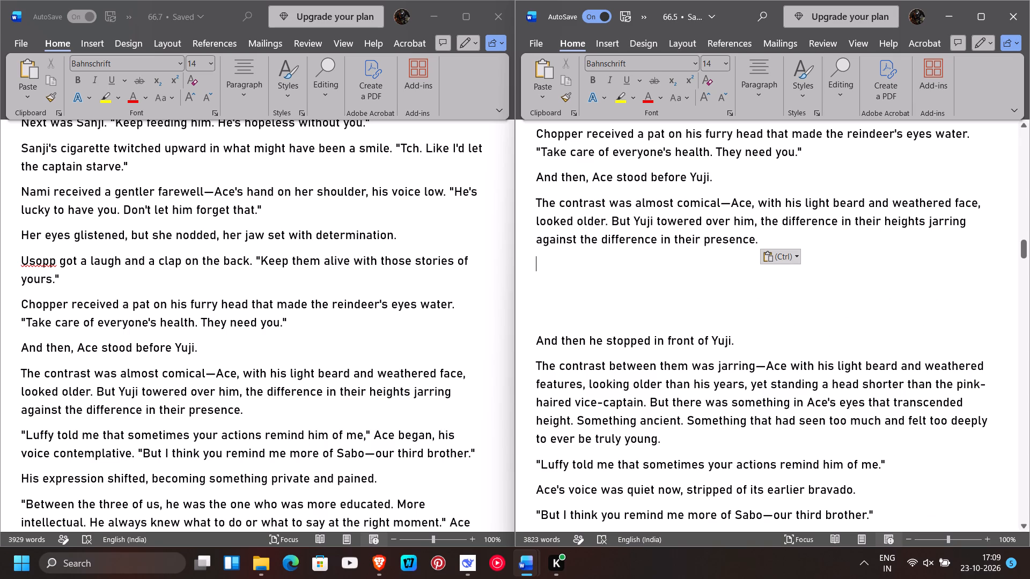
Delete 66.5's old "And then he stopped in front of Yuji." line and "The contrast between them was jarring" paragraph.
{"action": "left_click", "coordinate": [668, 440]}
{"action": "left_click_drag", "start_coordinate": [668, 440], "coordinate": [553, 385]}
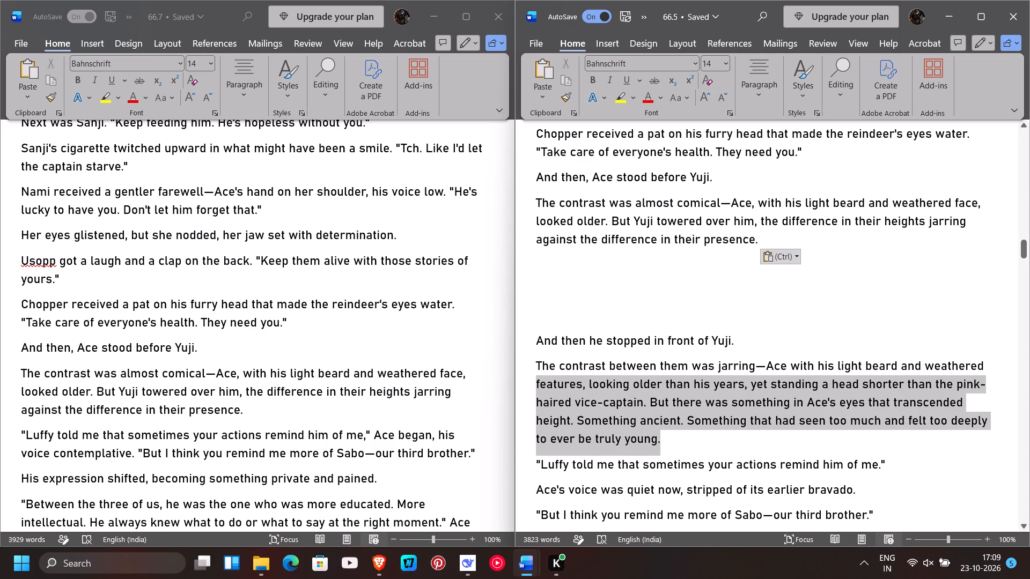
{"action": "left_click_drag", "start_coordinate": [553, 385], "coordinate": [523, 343]}
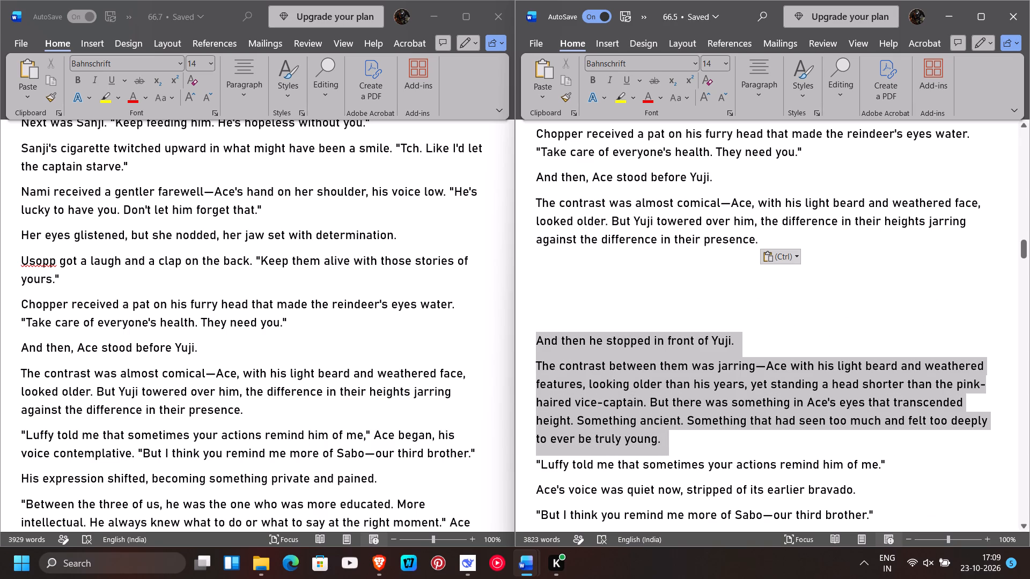
{"action": "left_click_drag", "start_coordinate": [523, 343], "coordinate": [526, 343]}
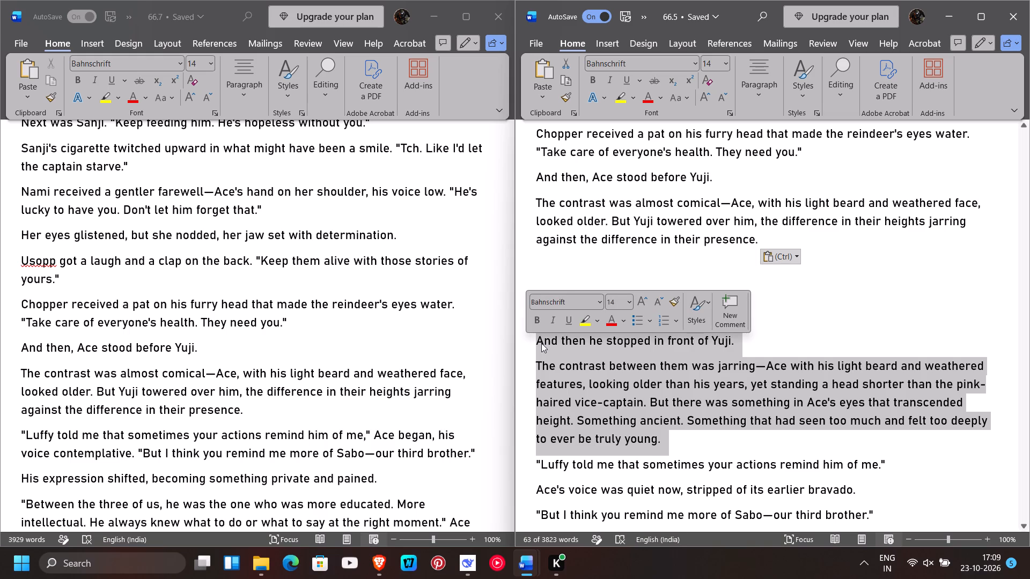
{"action": "key", "text": "BackSpace"}
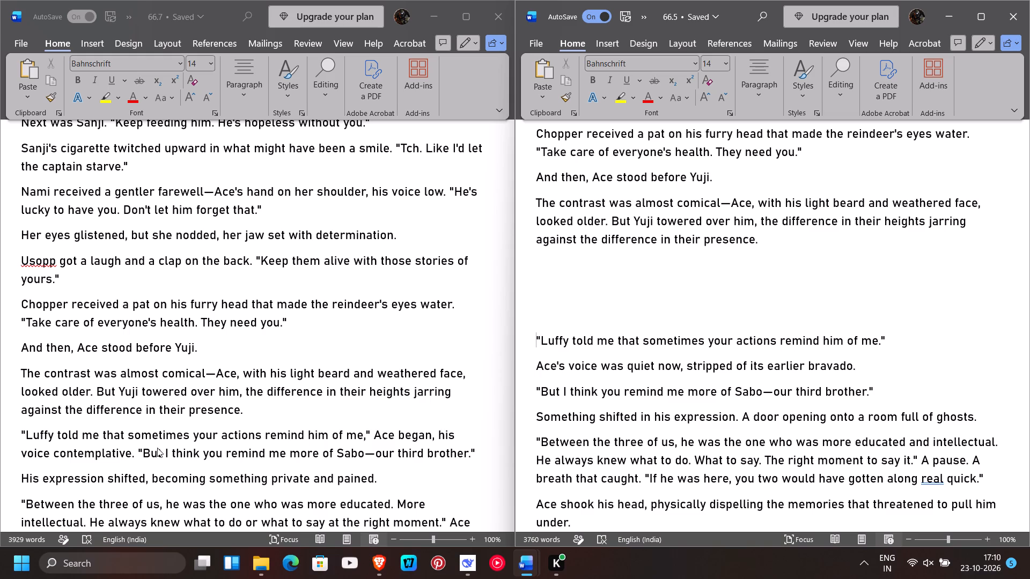
Copy 66.7's paragraph from "Luffy told me" to "our third brother." into 66.5 below the "almost comical" contrast paragraph.
{"action": "left_click", "coordinate": [21, 433]}
{"action": "double_click", "coordinate": [21, 433]}
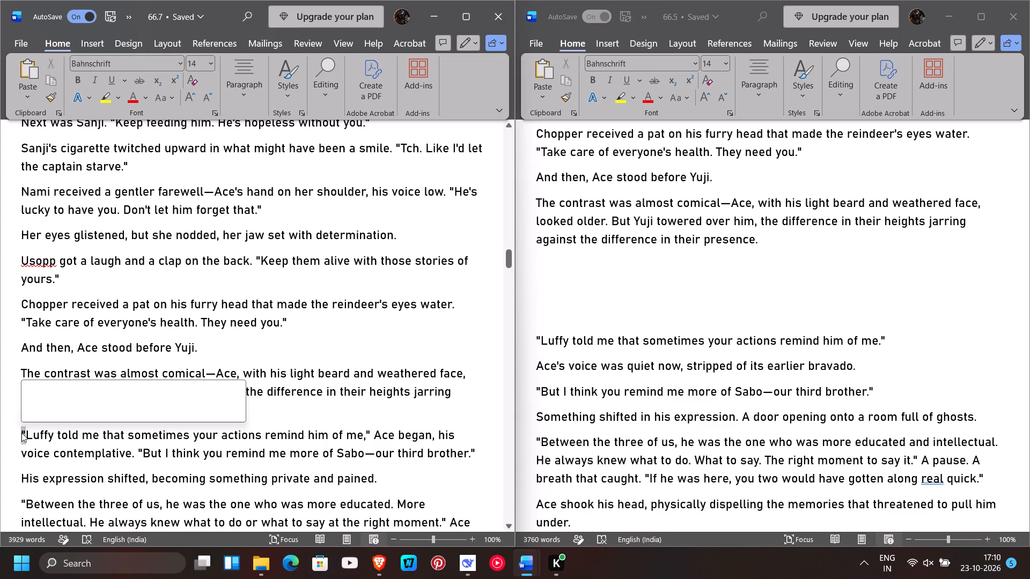
{"action": "left_click", "coordinate": [21, 433]}
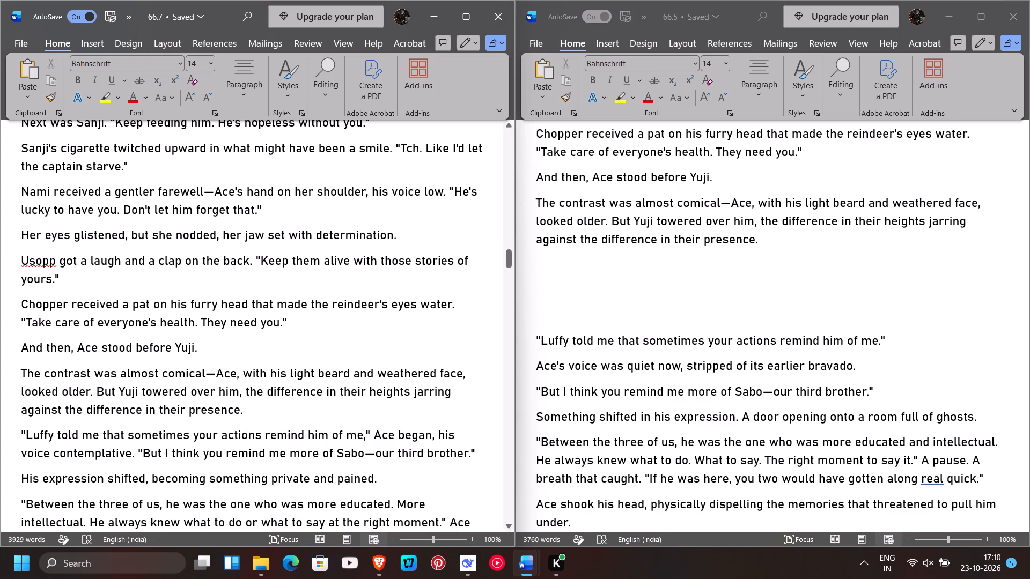
{"action": "left_click_drag", "start_coordinate": [20, 433], "coordinate": [490, 449]}
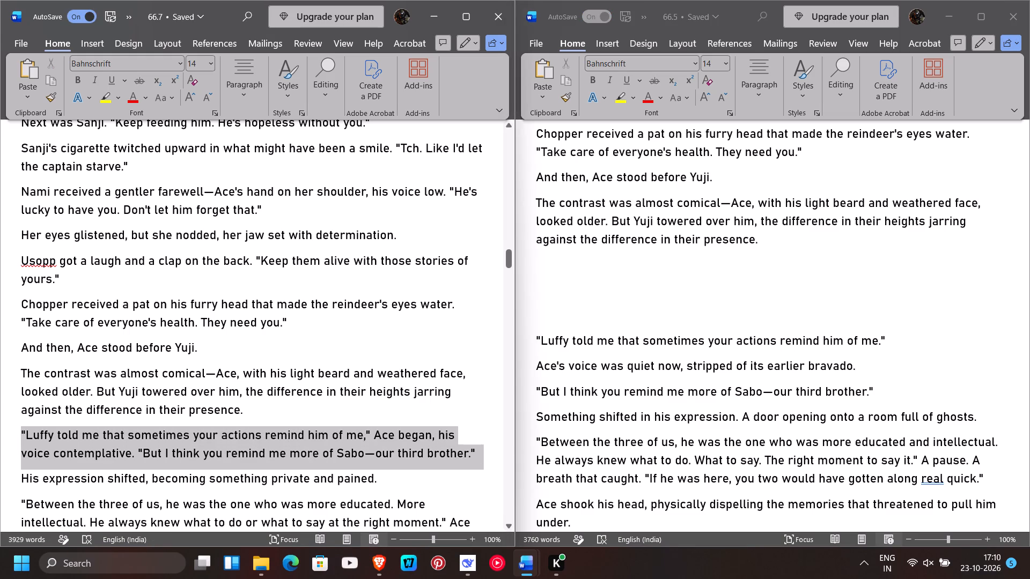
{"action": "left_click_drag", "start_coordinate": [490, 449], "coordinate": [489, 448]}
{"action": "key", "text": "ctrl+c"}
{"action": "left_click", "coordinate": [489, 448]}
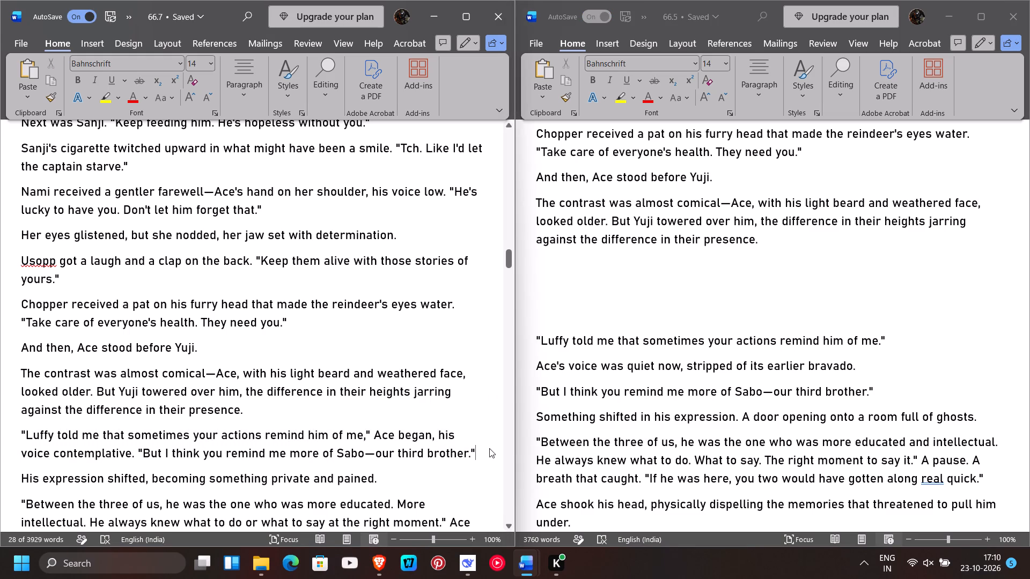
{"action": "left_click", "coordinate": [551, 261]}
{"action": "left_click", "coordinate": [551, 261]}
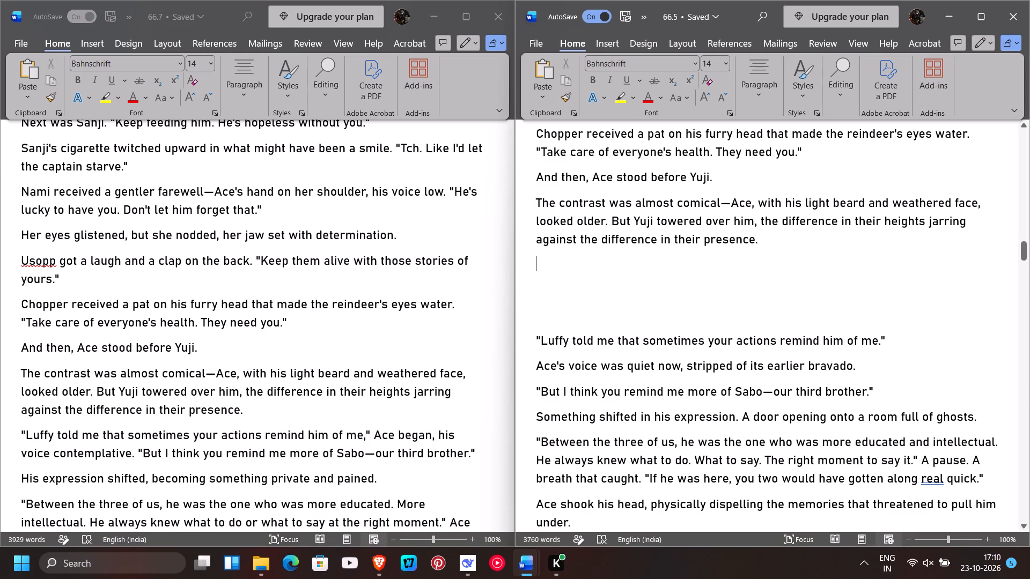
{"action": "key", "text": "ctrl+v"}
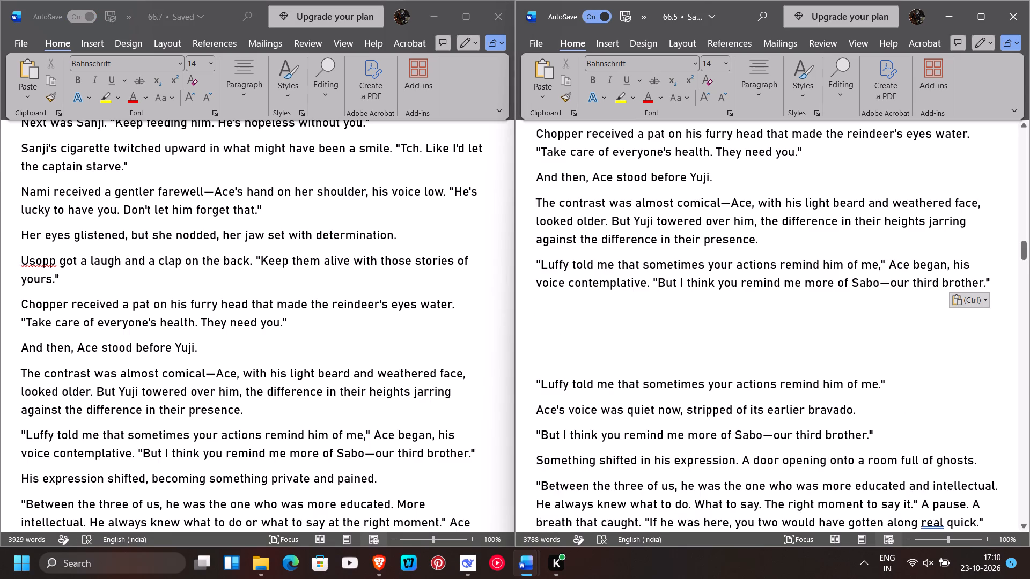
Delete 66.5's three old lines from "Luffy told me that sometimes" to "our third brother.".
{"action": "left_click", "coordinate": [874, 433]}
{"action": "left_click_drag", "start_coordinate": [874, 433], "coordinate": [526, 385]}
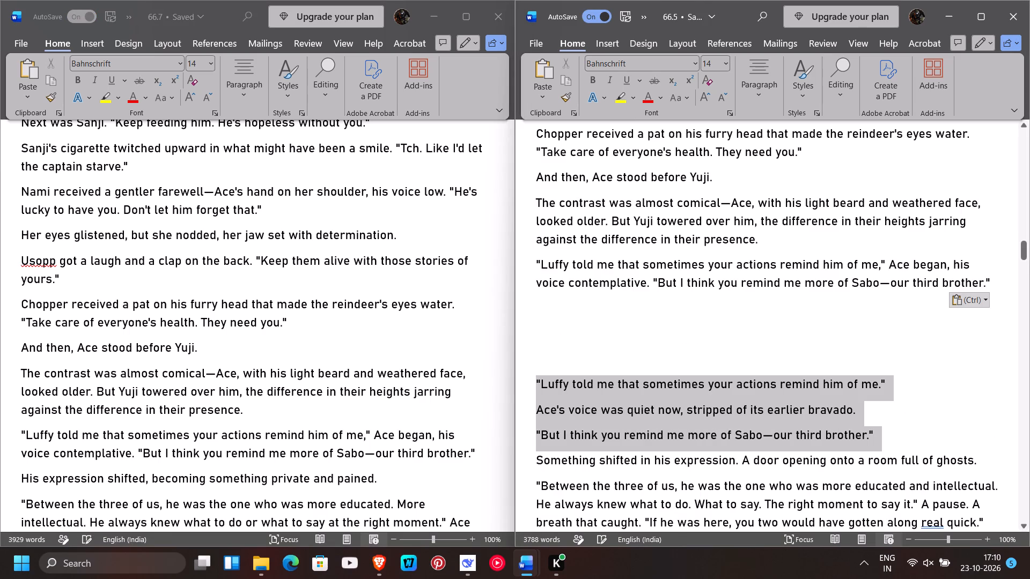
{"action": "left_click_drag", "start_coordinate": [526, 385], "coordinate": [526, 385]}
{"action": "key", "text": "BackSpace"}
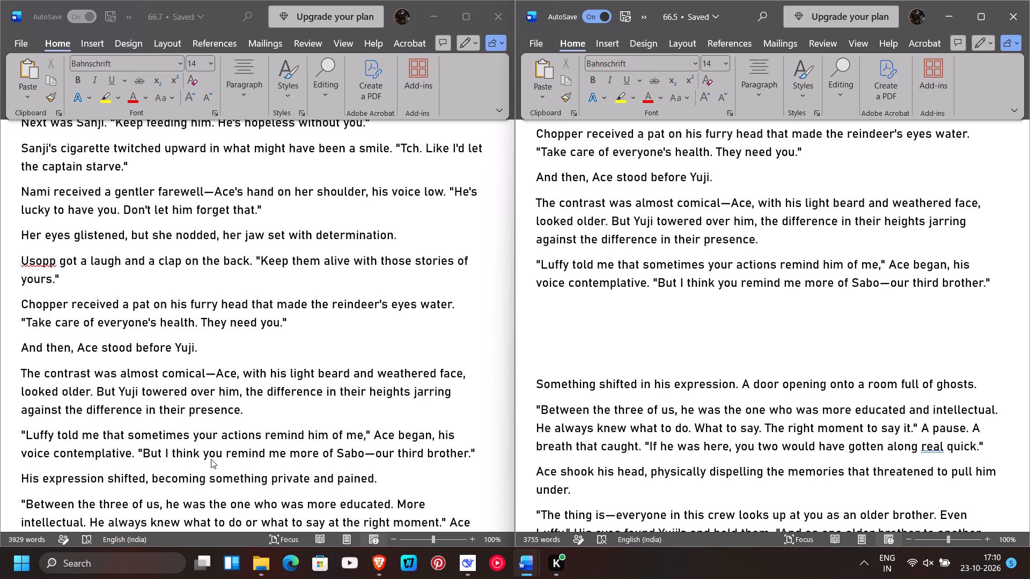
Read 66.7's continuation of Ace's talk with Yuji, from "His expression shifted" to "Yuji stared at the offered hand", against 66.5's version.
{"action": "left_click", "coordinate": [54, 501]}
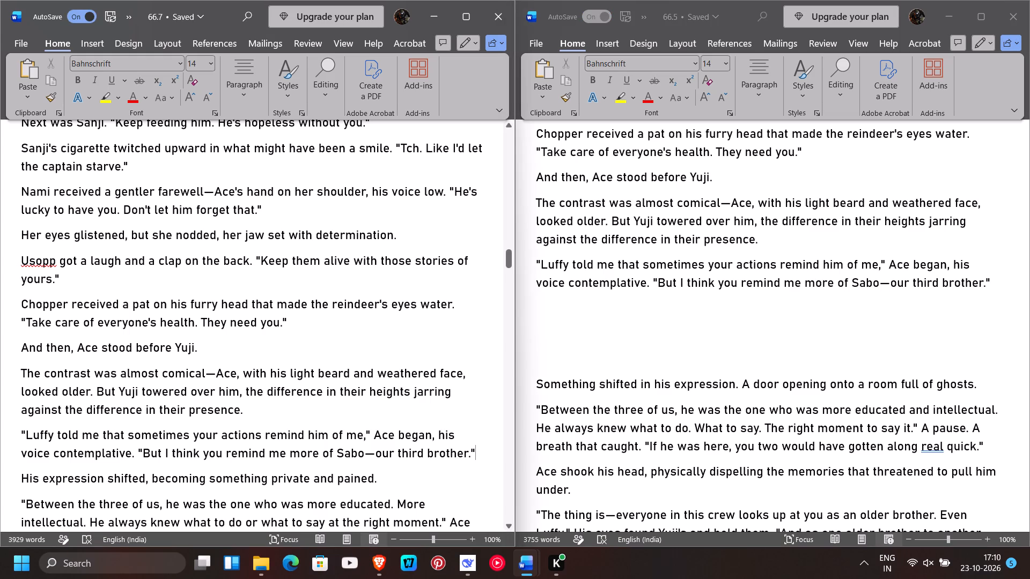
{"action": "left_click", "coordinate": [54, 501]}
{"action": "key", "text": "Down"}
{"action": "key", "text": "Down"}
{"action": "key", "text": "Down"}
{"action": "key", "text": "Down"}
{"action": "key", "text": "Down"}
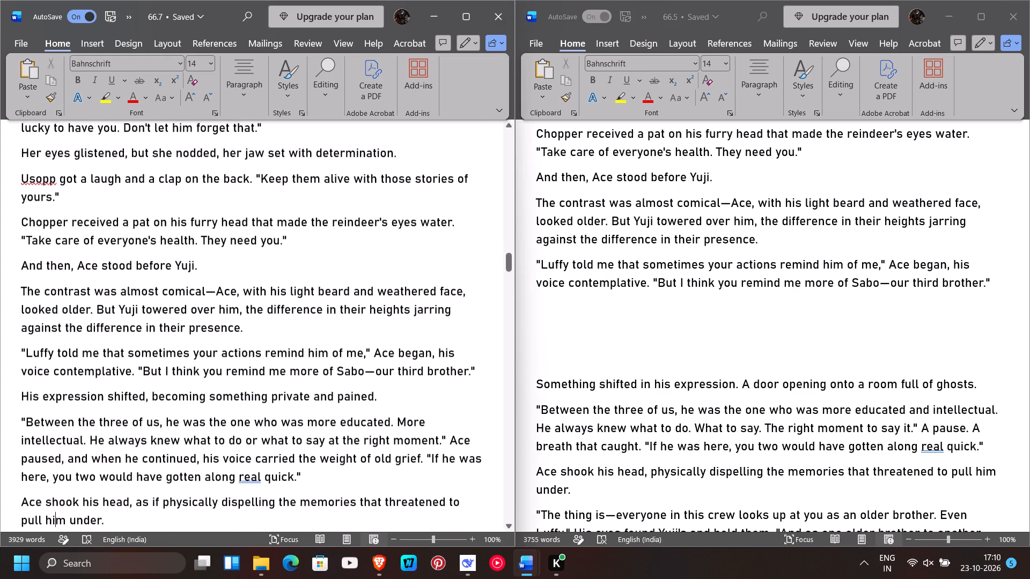
{"action": "key", "text": "Down"}
{"action": "key", "text": "Down"}
{"action": "key", "text": "Down"}
{"action": "key", "text": "Down"}
{"action": "key", "text": "Down"}
{"action": "key", "text": "Down"}
{"action": "key", "text": "Down"}
{"action": "key", "text": "Down"}
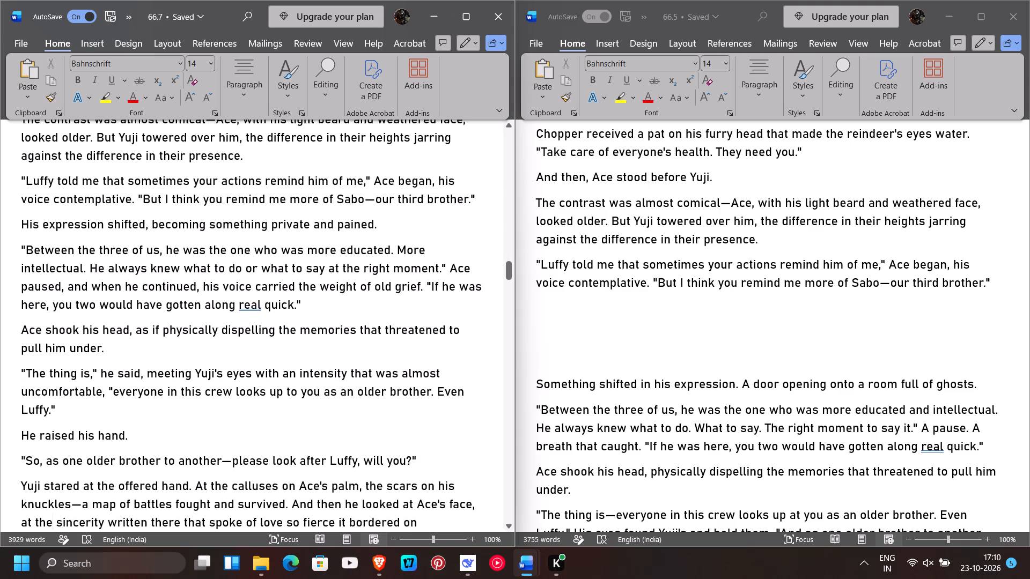
Delete 66.5's old passage from "Something shifted in his expression" to "threatened to pull him under.".
{"action": "left_click", "coordinate": [575, 489]}
{"action": "left_click", "coordinate": [575, 489]}
{"action": "left_click_drag", "start_coordinate": [575, 489], "coordinate": [542, 388]}
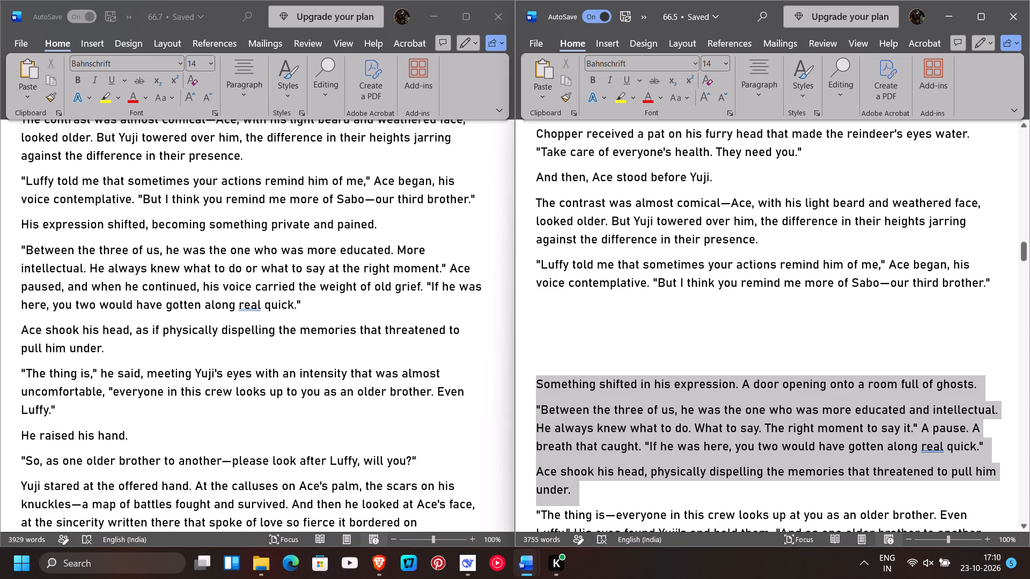
{"action": "left_click_drag", "start_coordinate": [542, 388], "coordinate": [541, 389]}
{"action": "key", "text": "BackSpace"}
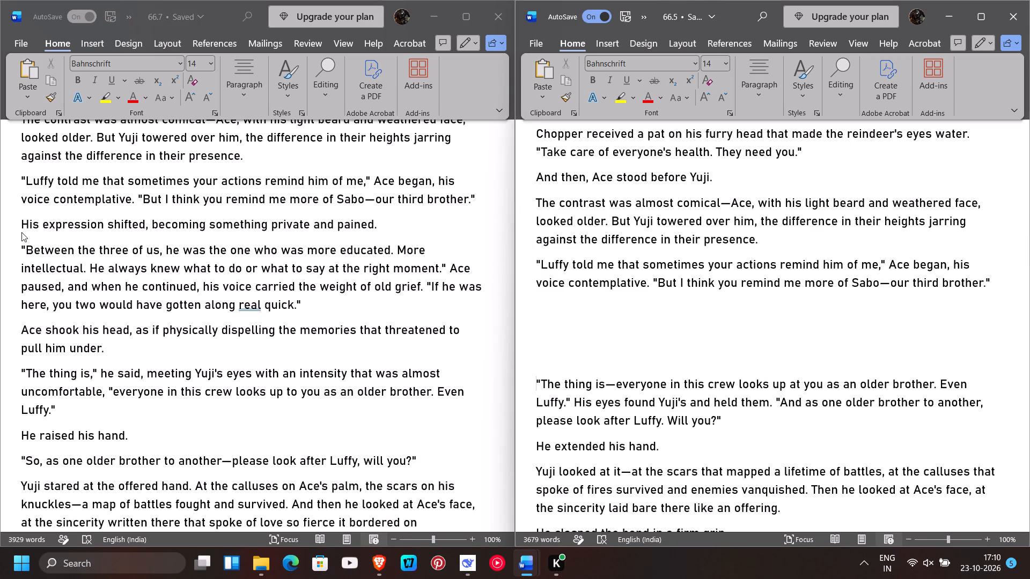
Copy 66.7's passage from "His expression shifted" to "pull him under." into 66.5 below the "our third brother" paragraph.
{"action": "left_click", "coordinate": [19, 222]}
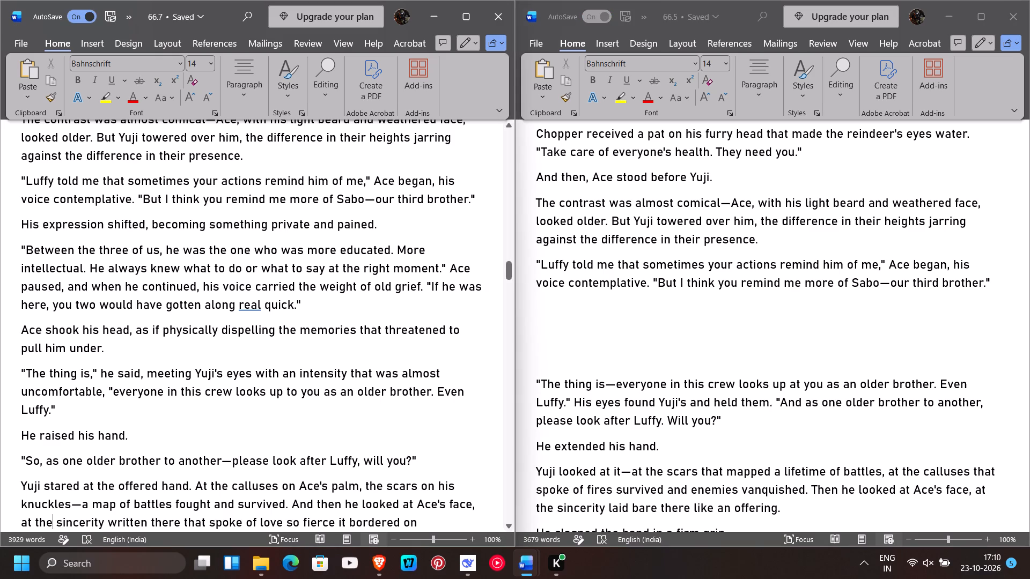
{"action": "left_click_drag", "start_coordinate": [20, 223], "coordinate": [97, 332]}
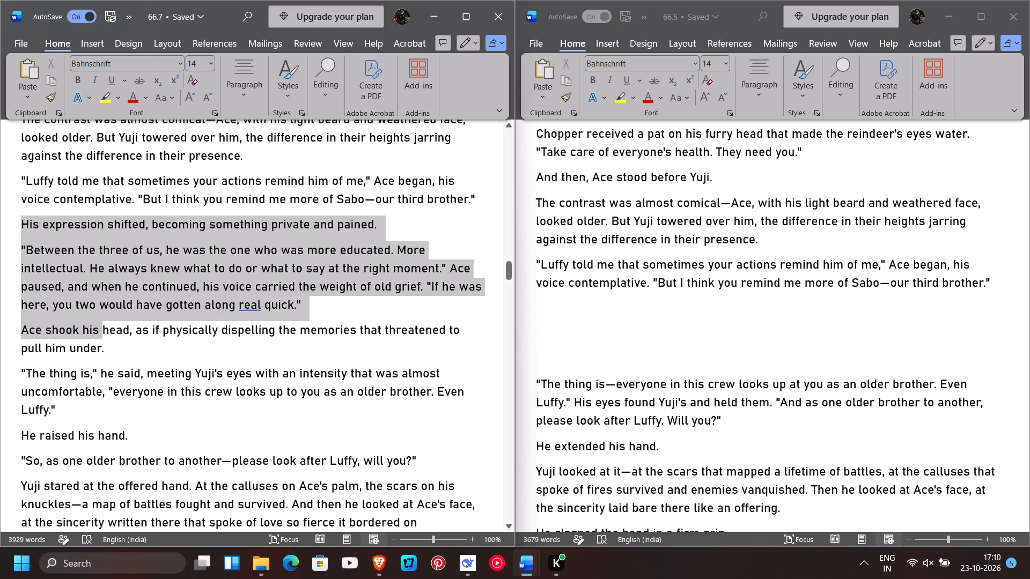
{"action": "left_click_drag", "start_coordinate": [97, 332], "coordinate": [106, 344]}
{"action": "key", "text": "ctrl+c"}
{"action": "left_click", "coordinate": [106, 344]}
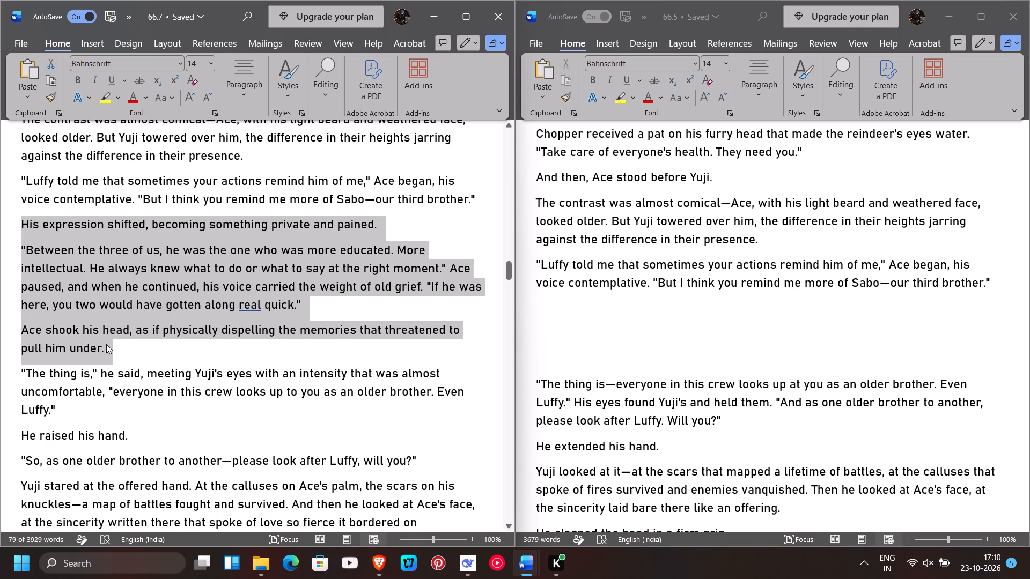
{"action": "left_click", "coordinate": [549, 310]}
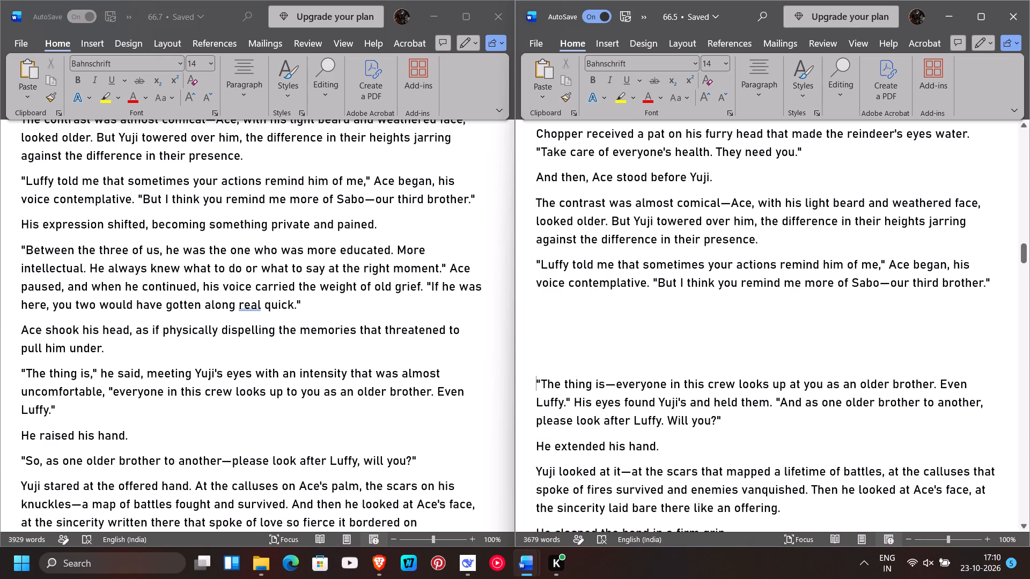
{"action": "left_click", "coordinate": [549, 310]}
{"action": "key", "text": "ctrl+v"}
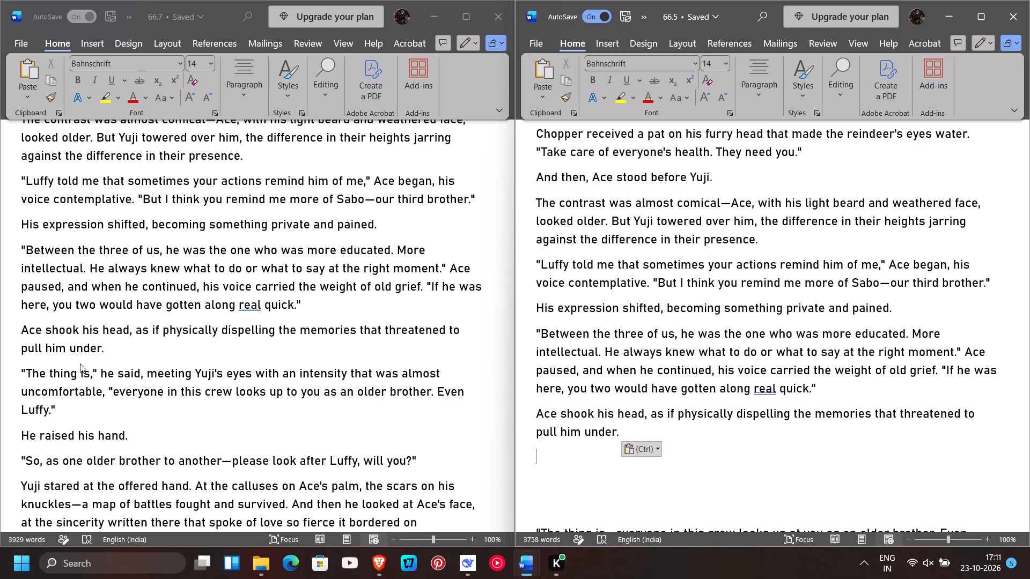
Remove the blank lines in 66.5 between "pull him under." and the "The thing is" paragraph.
{"action": "key", "text": "Down"}
{"action": "key", "text": "Down"}
{"action": "key", "text": "Down"}
{"action": "key", "text": "Down"}
{"action": "key", "text": "Down"}
{"action": "key", "text": "Down"}
{"action": "key", "text": "Down"}
{"action": "key", "text": "Down"}
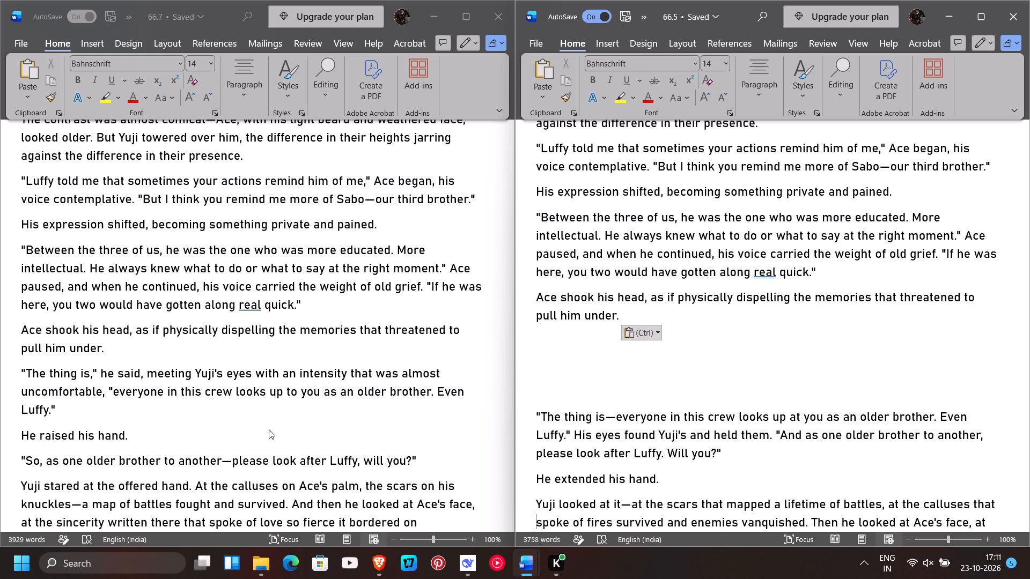
{"action": "left_click", "coordinate": [535, 419]}
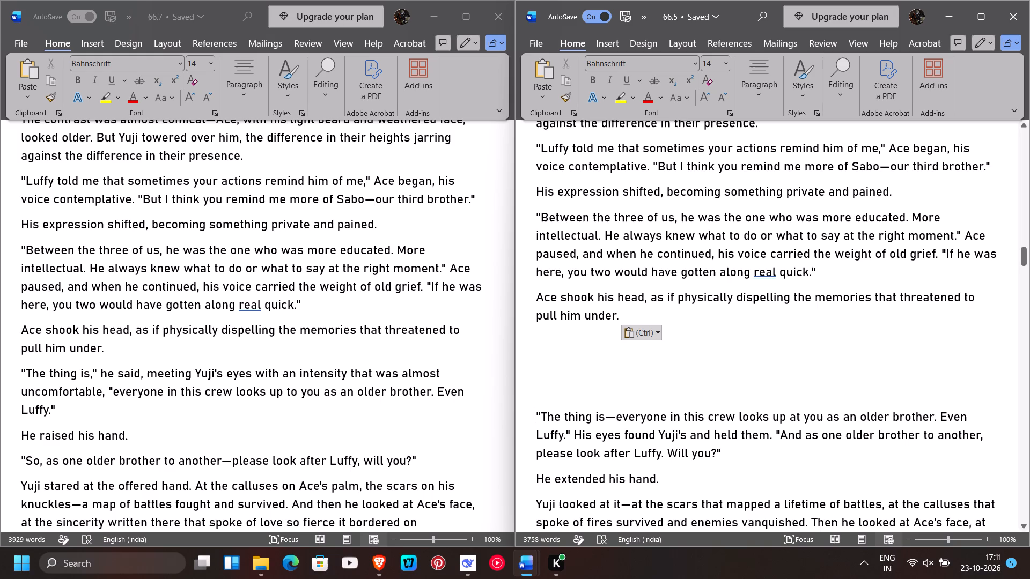
{"action": "key", "text": "BackSpace"}
{"action": "key", "text": "BackSpace"}
{"action": "key", "text": "BackSpace"}
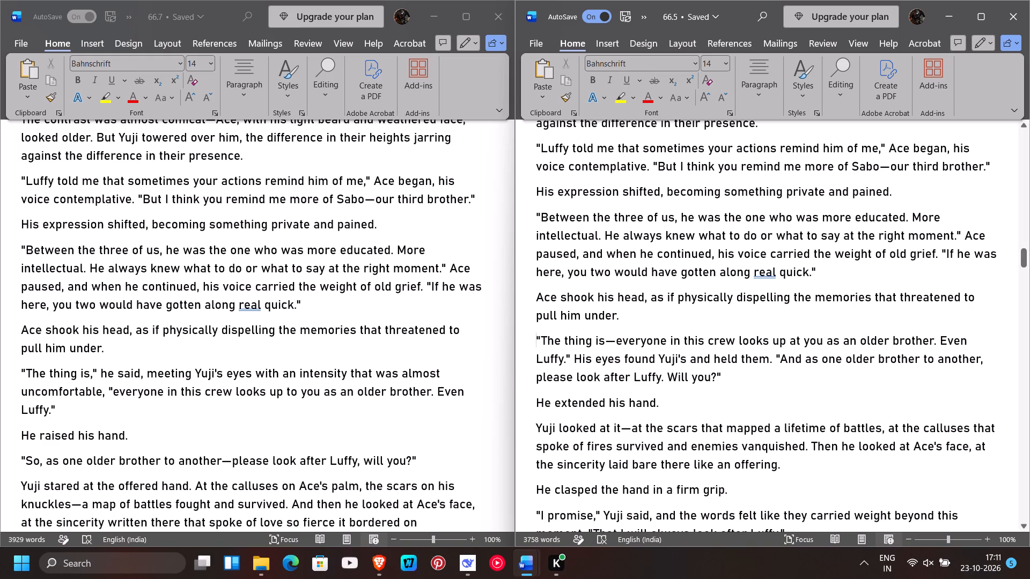
Split 66.5's "The thing is" paragraph into three, starting new ones at "His eyes found Yuji's" and "And as one older brother".
{"action": "left_click", "coordinate": [775, 357]}
{"action": "key", "text": "BackSpace"}
{"action": "key", "text": "Return"}
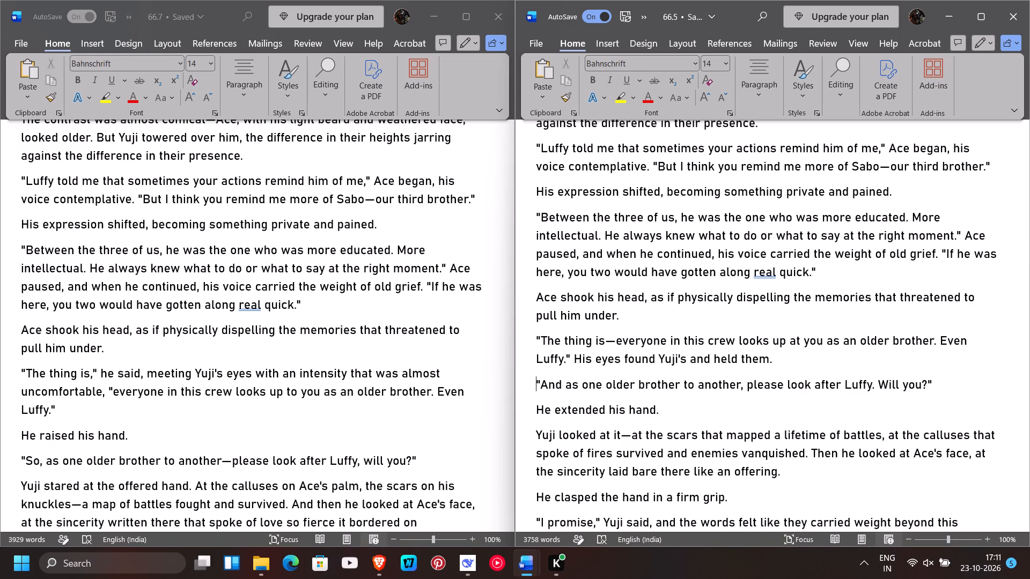
{"action": "key", "text": "Left"}
{"action": "key", "text": "Left"}
{"action": "key", "text": "Left"}
{"action": "key", "text": "Left"}
{"action": "key", "text": "Left"}
{"action": "key", "text": "Left"}
{"action": "key", "text": "Left"}
{"action": "key", "text": "Left"}
{"action": "key", "text": "Left"}
{"action": "key", "text": "Left"}
{"action": "key", "text": "Left"}
{"action": "key", "text": "Left"}
{"action": "key", "text": "Left"}
{"action": "key", "text": "Left"}
{"action": "key", "text": "Left"}
{"action": "key", "text": "Left"}
{"action": "key", "text": "Left"}
{"action": "key", "text": "Left"}
{"action": "key", "text": "Left"}
{"action": "key", "text": "Left"}
{"action": "key", "text": "Left"}
{"action": "key", "text": "Left"}
{"action": "key", "text": "Left"}
{"action": "key", "text": "Left"}
{"action": "key", "text": "Left"}
{"action": "key", "text": "BackSpace"}
{"action": "key", "text": "Return"}
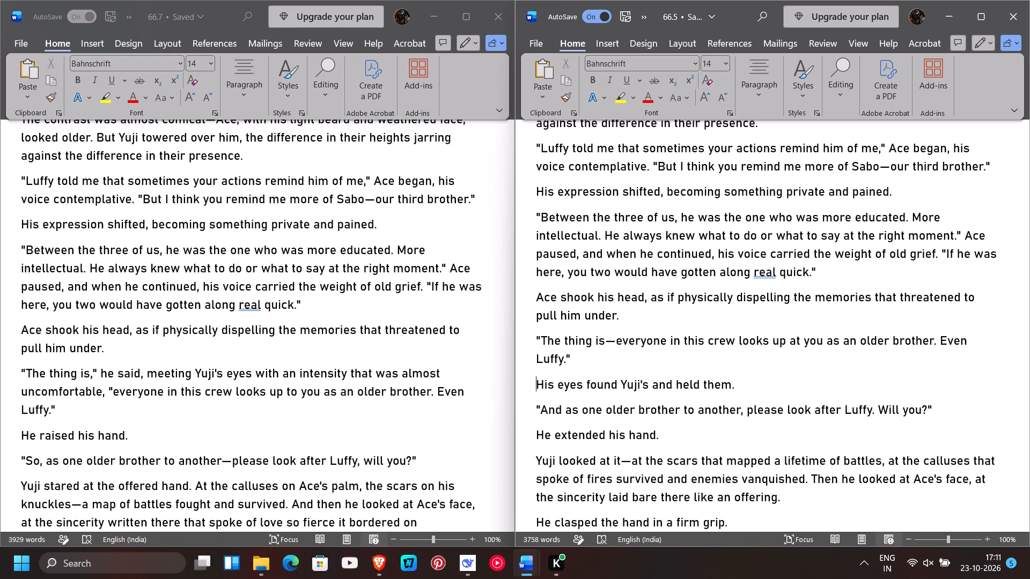
Replace 66.5's line "His eyes found Yuji's and held them." with "He raised his hand.".
{"action": "left_click", "coordinate": [753, 382]}
{"action": "key", "text": "BackSpace"}
{"action": "key", "text": "BackSpace"}
{"action": "key", "text": "BackSpace"}
{"action": "key", "text": "BackSpace"}
{"action": "key", "text": "BackSpace"}
{"action": "key", "text": "BackSpace"}
{"action": "key", "text": "BackSpace"}
{"action": "key", "text": "BackSpace"}
{"action": "key", "text": "BackSpace"}
{"action": "key", "text": "BackSpace"}
{"action": "key", "text": "BackSpace"}
{"action": "key", "text": "BackSpace"}
{"action": "key", "text": "BackSpace"}
{"action": "key", "text": "BackSpace"}
{"action": "key", "text": "BackSpace"}
{"action": "key", "text": "BackSpace"}
{"action": "key", "text": "BackSpace"}
{"action": "key", "text": "BackSpace"}
{"action": "key", "text": "BackSpace"}
{"action": "key", "text": "BackSpace"}
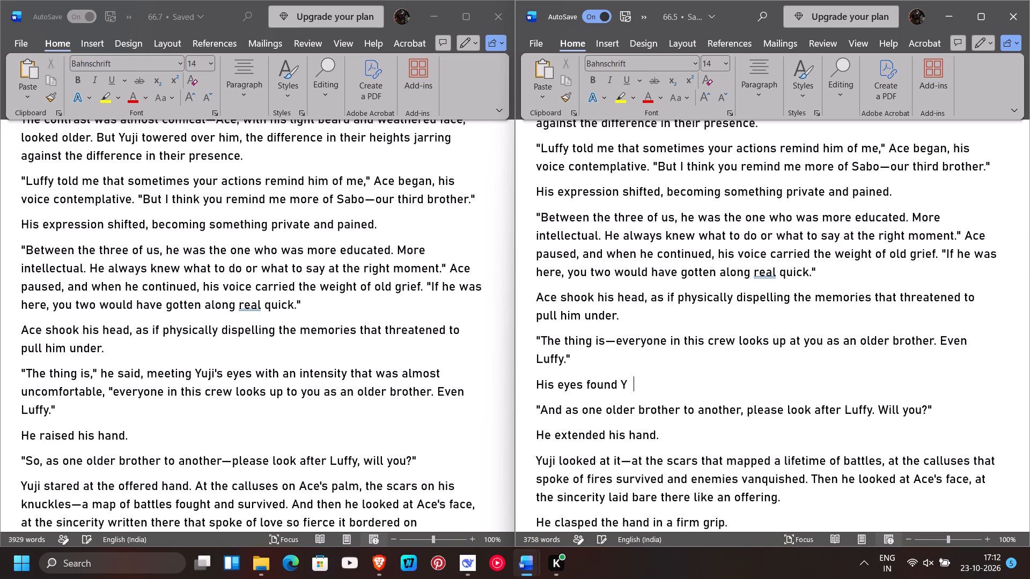
{"action": "key", "text": "BackSpace"}
{"action": "key", "text": "BackSpace"}
{"action": "key", "text": "e"}
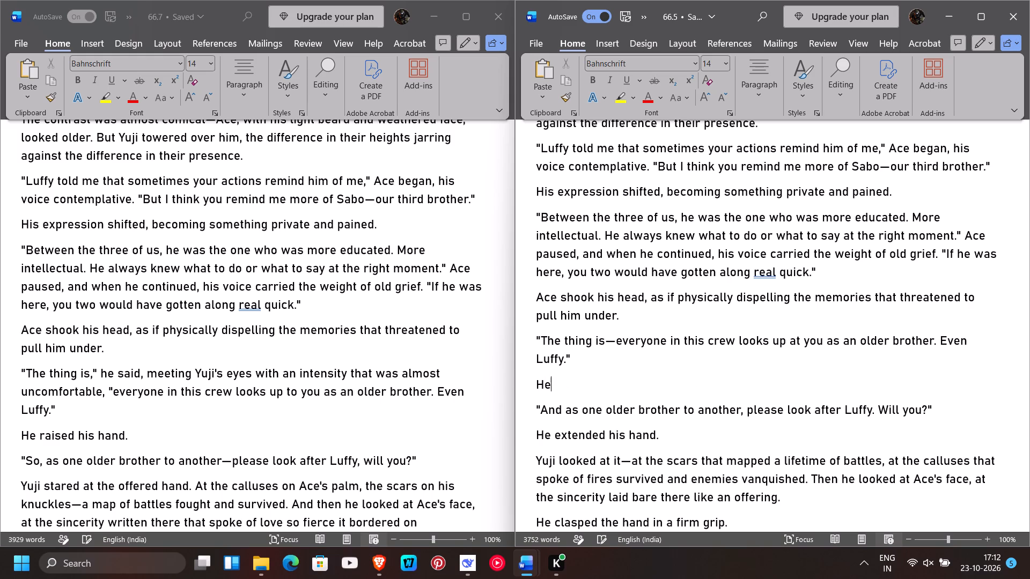
{"action": "key", "text": "space"}
{"action": "type", "text": "raised"}
{"action": "key", "text": "space"}
{"action": "type", "text": "his hand"}
{"action": "key", "text": "period"}
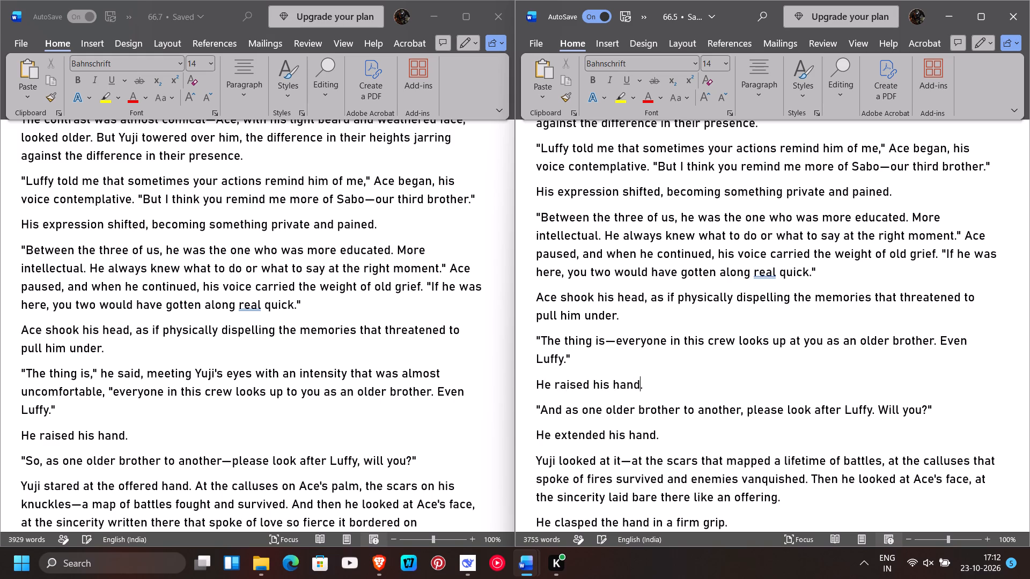
Change the opening "And" of 66.5's "as one older brother to another" line to "So,".
{"action": "left_click", "coordinate": [565, 413]}
{"action": "key", "text": "BackSpace"}
{"action": "key", "text": "BackSpace"}
{"action": "key", "text": "BackSpace"}
{"action": "key", "text": "BackSpace"}
{"action": "type", "text": "So,"}
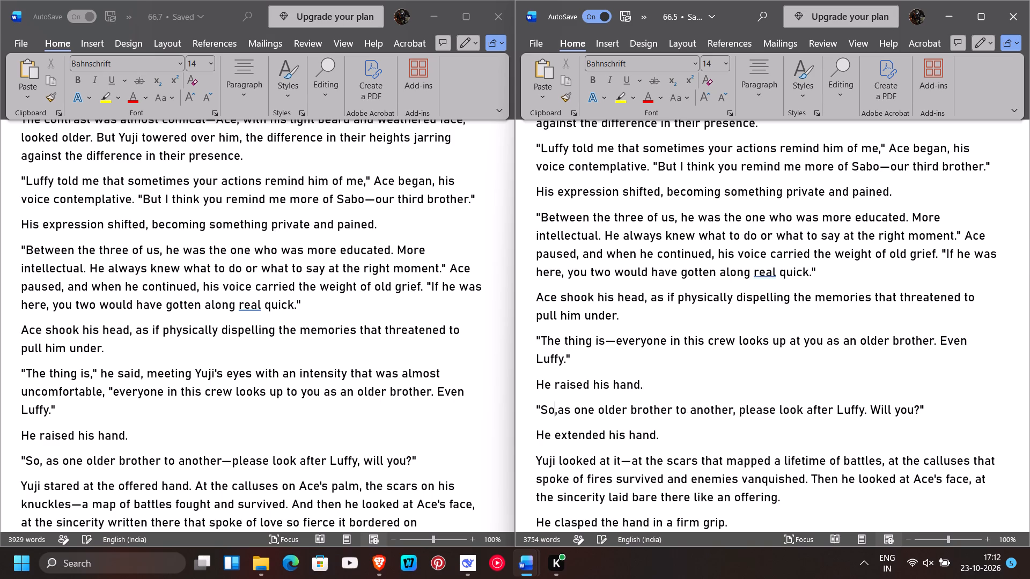
{"action": "key", "text": "space"}
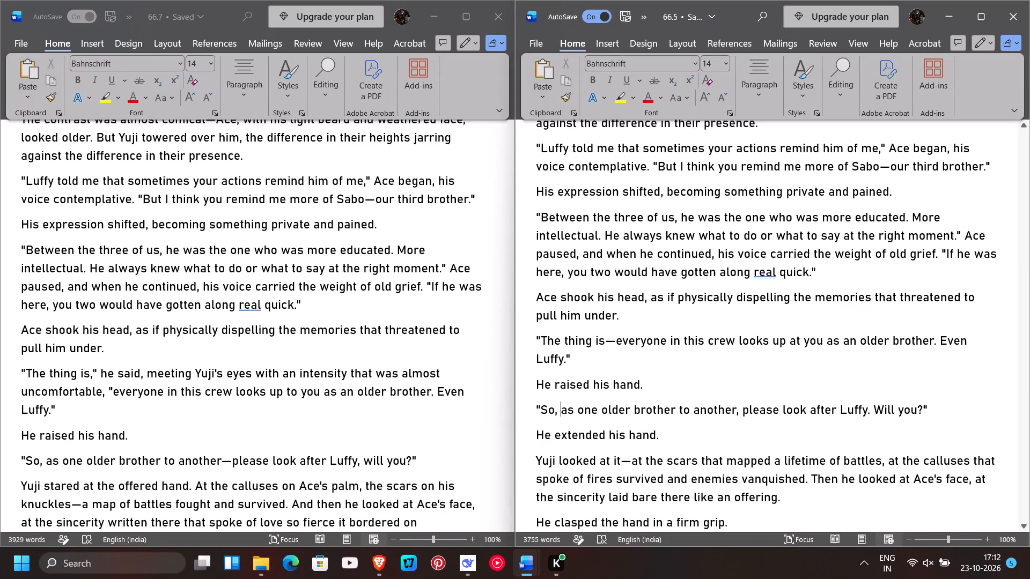
Delete the line "He extended his hand." from 66.5, including its empty paragraph.
{"action": "left_click", "coordinate": [657, 434]}
{"action": "key", "text": "BackSpace"}
{"action": "key", "text": "BackSpace"}
{"action": "key", "text": "BackSpace"}
{"action": "key", "text": "BackSpace"}
{"action": "key", "text": "BackSpace"}
{"action": "key", "text": "BackSpace"}
{"action": "key", "text": "BackSpace"}
{"action": "key", "text": "BackSpace"}
{"action": "key", "text": "BackSpace"}
{"action": "key", "text": "BackSpace"}
{"action": "key", "text": "BackSpace"}
{"action": "key", "text": "BackSpace"}
{"action": "key", "text": "BackSpace"}
{"action": "key", "text": "Right"}
{"action": "key", "text": "BackSpace"}
{"action": "key", "text": "BackSpace"}
{"action": "key", "text": "BackSpace"}
{"action": "key", "text": "BackSpace"}
{"action": "key", "text": "BackSpace"}
{"action": "key", "text": "BackSpace"}
{"action": "key", "text": "BackSpace"}
{"action": "key", "text": "BackSpace"}
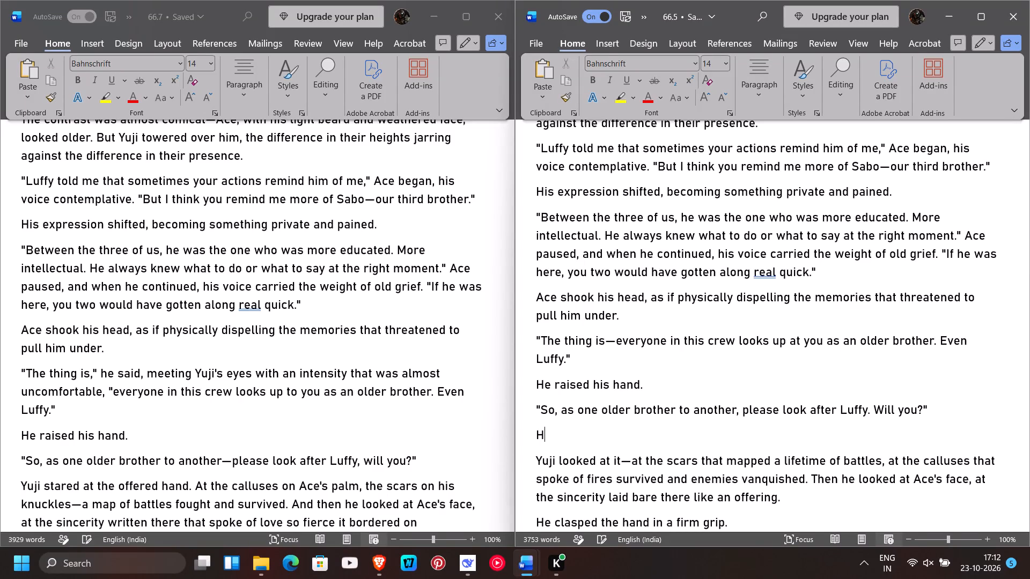
{"action": "key", "text": "BackSpace"}
{"action": "key", "text": "BackSpace"}
Review the handshake passage in 66.7 and copy it from "Yuji stared at the offered hand" to "in a firm grip.".
{"action": "left_click", "coordinate": [158, 495]}
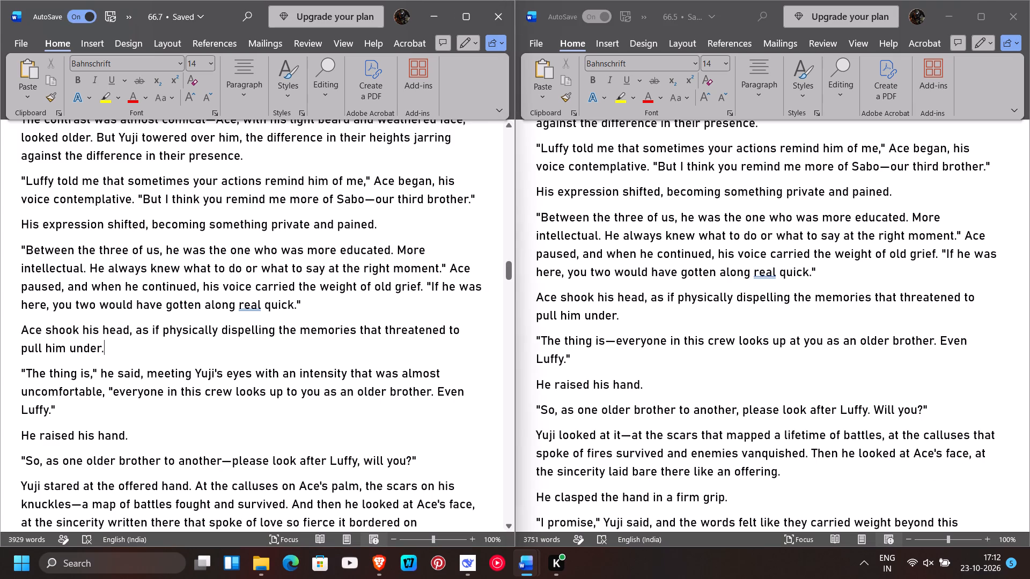
{"action": "key", "text": "Down"}
{"action": "key", "text": "Down"}
{"action": "key", "text": "Down"}
{"action": "key", "text": "Down"}
{"action": "key", "text": "Down"}
{"action": "key", "text": "Down"}
{"action": "key", "text": "Down"}
{"action": "key", "text": "Down"}
{"action": "key", "text": "Down"}
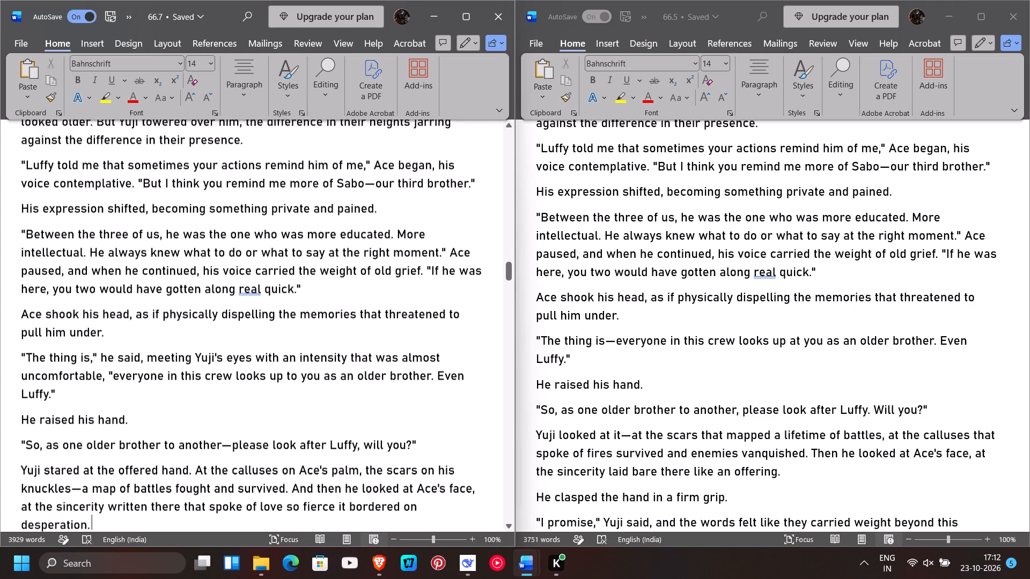
{"action": "key", "text": "Down"}
{"action": "key", "text": "Down"}
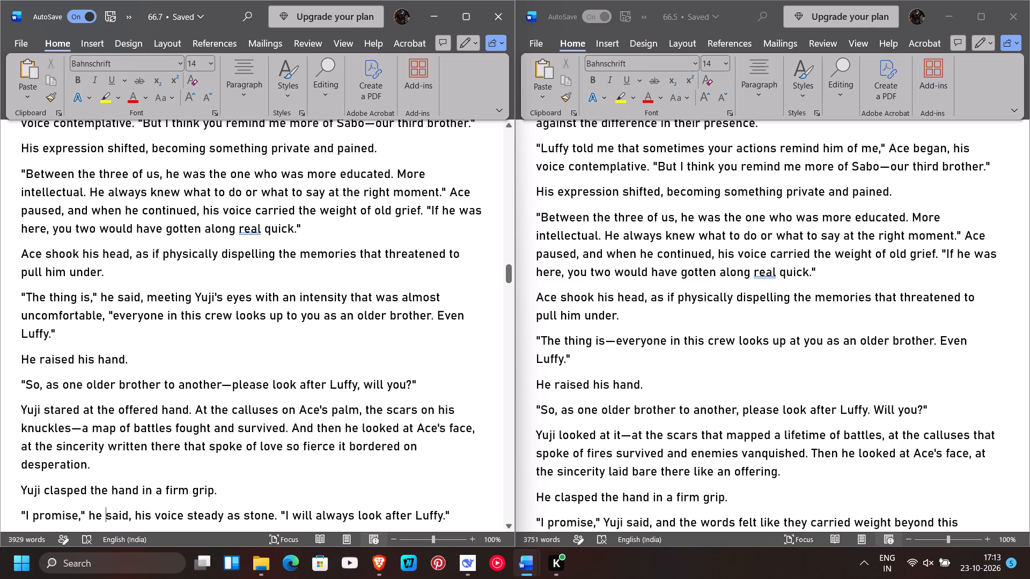
{"action": "left_click", "coordinate": [17, 404]}
{"action": "left_click_drag", "start_coordinate": [17, 404], "coordinate": [54, 424]}
{"action": "left_click_drag", "start_coordinate": [54, 424], "coordinate": [95, 460]}
{"action": "left_click", "coordinate": [95, 460]}
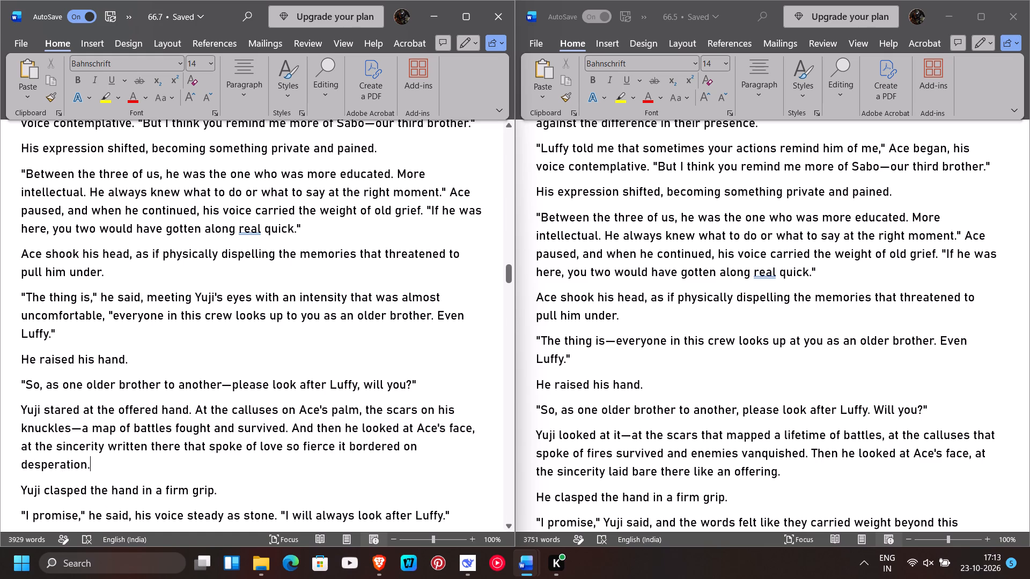
{"action": "left_click", "coordinate": [20, 406]}
{"action": "left_click_drag", "start_coordinate": [20, 406], "coordinate": [181, 477]}
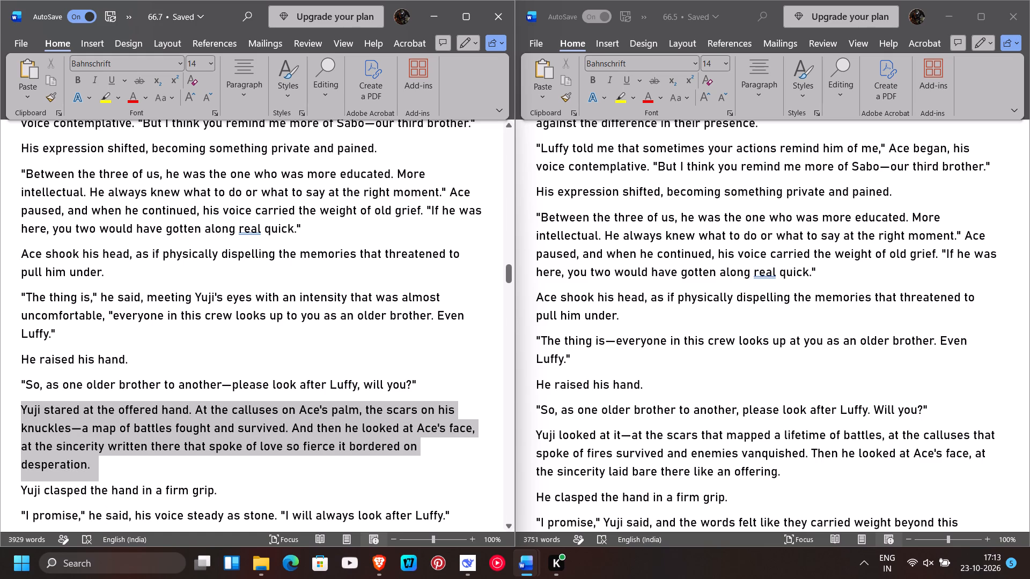
{"action": "left_click_drag", "start_coordinate": [181, 477], "coordinate": [216, 485]}
{"action": "key", "text": "ctrl+c"}
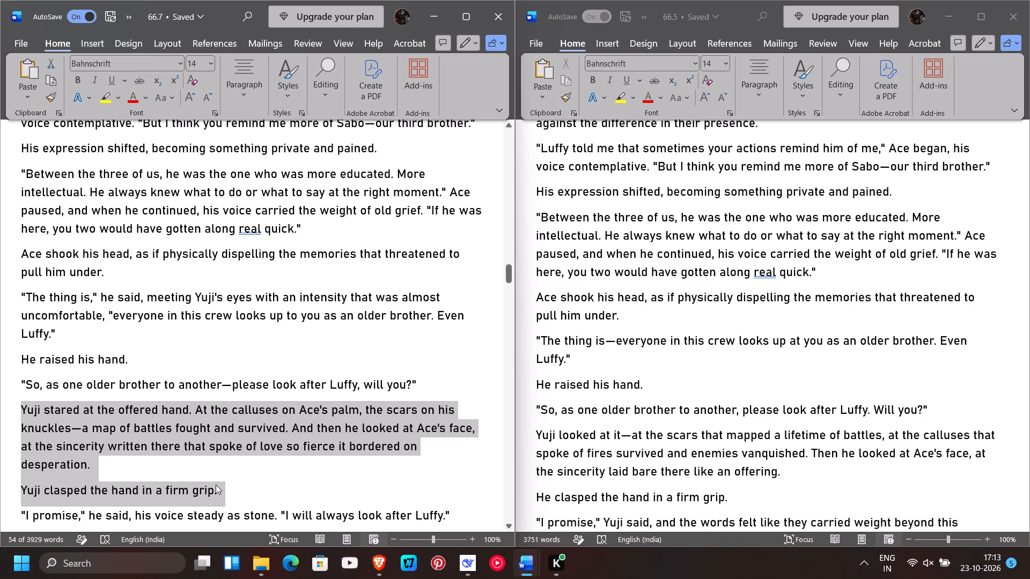
{"action": "double_click", "coordinate": [228, 487]}
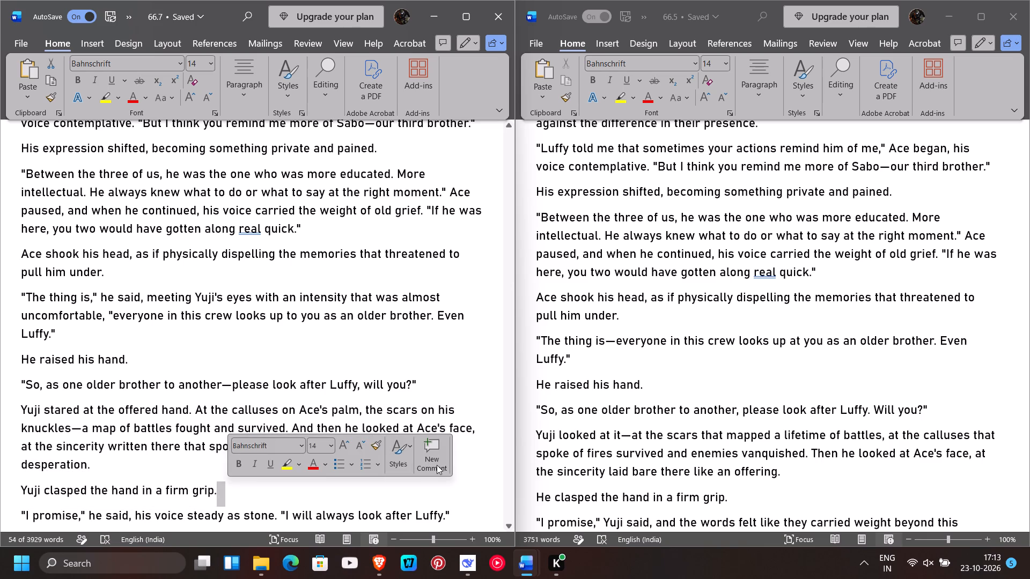
Delete 66.5's old paragraph from "Yuji looked at it" to "laid bare there like an offering.".
{"action": "left_click", "coordinate": [786, 468]}
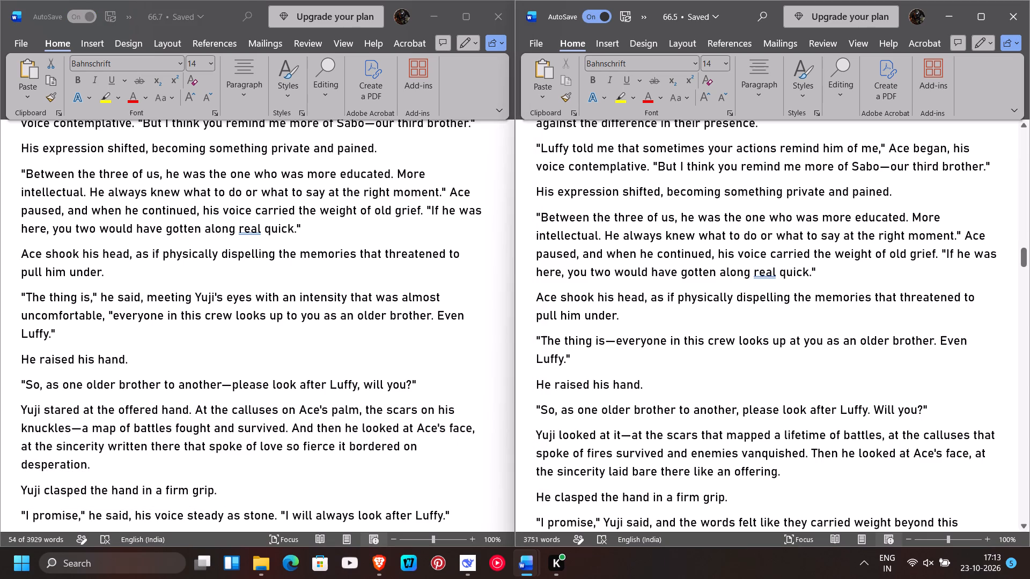
{"action": "left_click", "coordinate": [784, 469]}
{"action": "left_click_drag", "start_coordinate": [784, 469], "coordinate": [557, 433]}
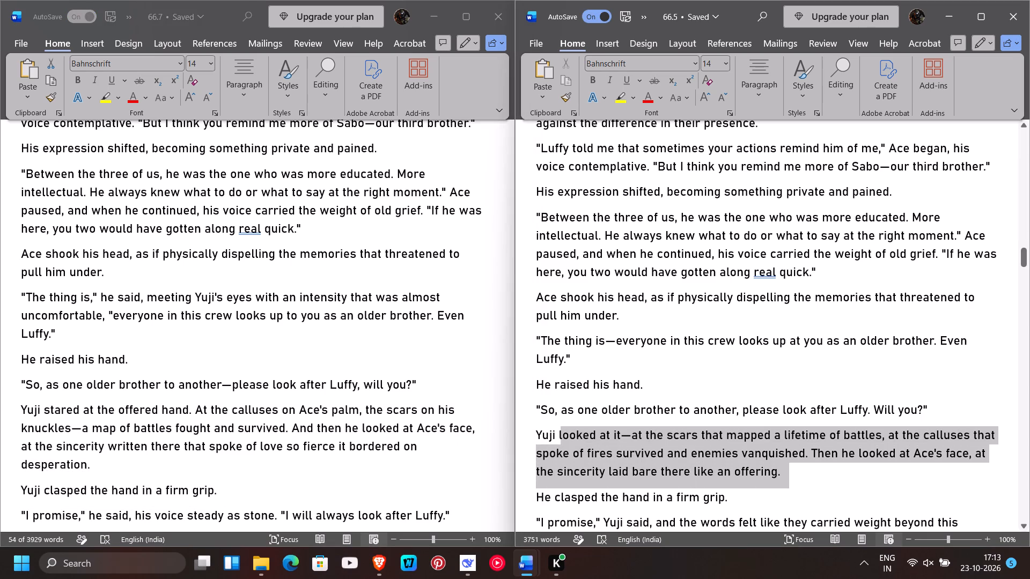
{"action": "left_click_drag", "start_coordinate": [557, 433], "coordinate": [539, 432]}
{"action": "key", "text": "BackSpace"}
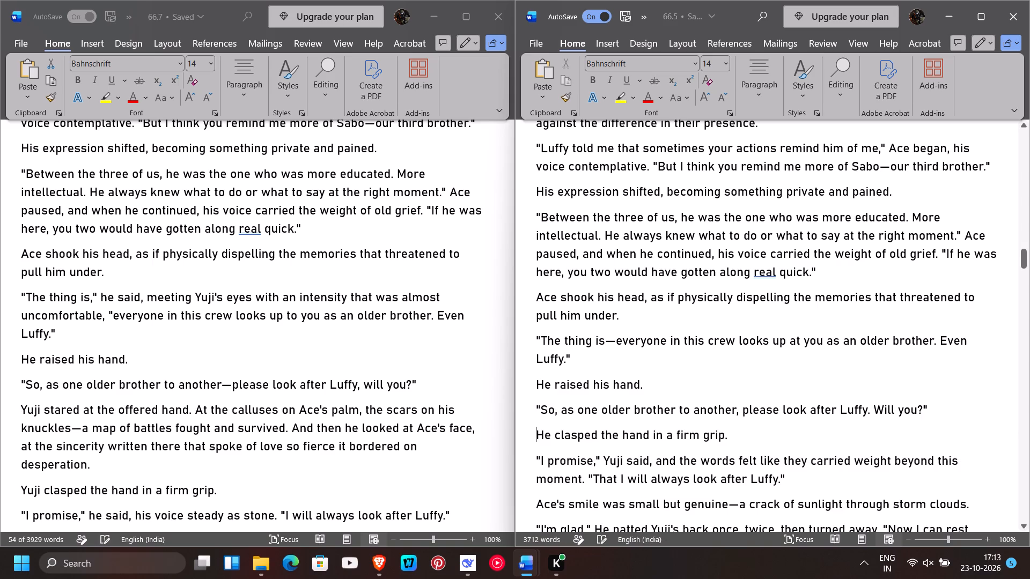
Paste the copied 66.7 handshake passage into 66.5 above the line "He clasped the hand in a firm grip.".
{"action": "key", "text": "Return"}
{"action": "key", "text": "Up"}
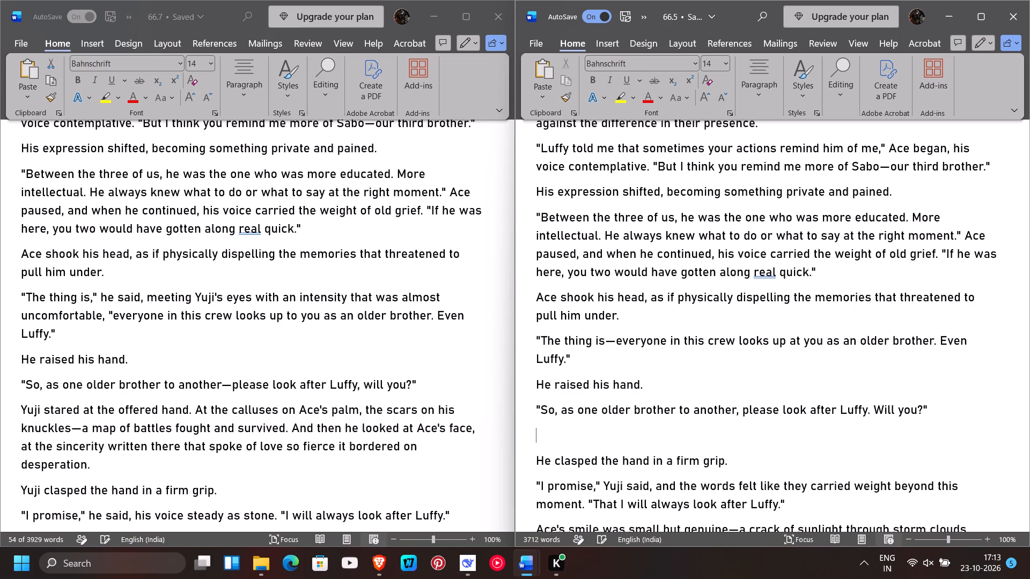
{"action": "key", "text": "ctrl+v"}
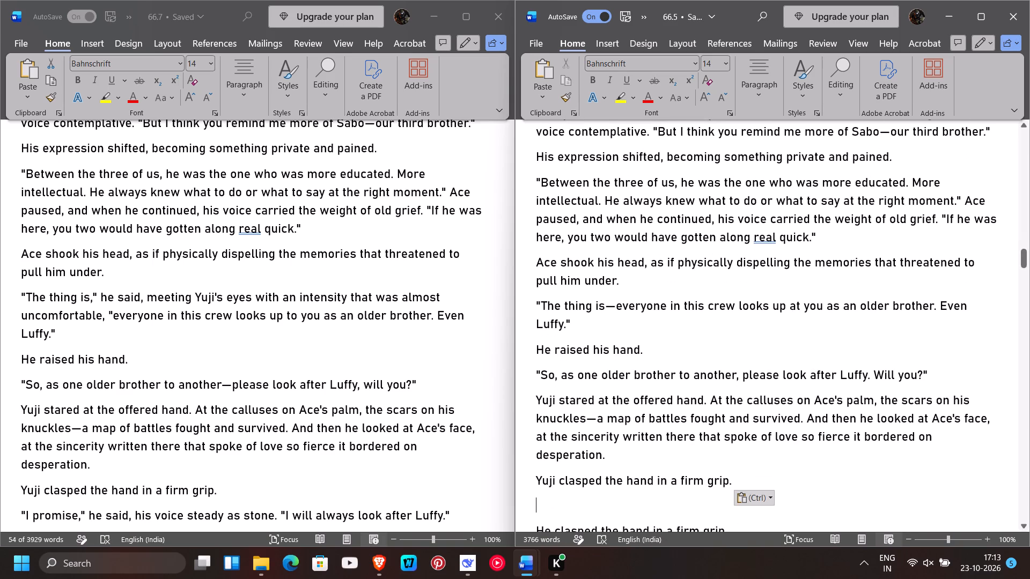
Delete the pasted duplicate line "Yuji clasped the hand in a firm grip." and the empty paragraphs above "He clasped the hand" in 66.5.
{"action": "key", "text": "Down"}
{"action": "key", "text": "Down"}
{"action": "key", "text": "Up"}
{"action": "key", "text": "Right"}
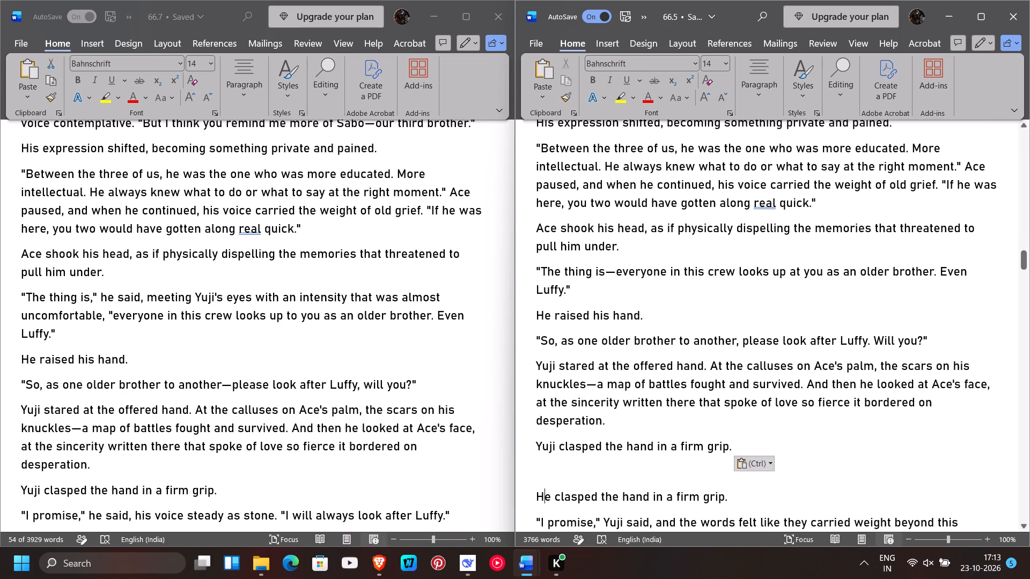
{"action": "key", "text": "Right"}
{"action": "key", "text": "Right"}
{"action": "left_click", "coordinate": [738, 450]}
{"action": "key", "text": "BackSpace"}
{"action": "key", "text": "BackSpace"}
{"action": "key", "text": "BackSpace"}
{"action": "key", "text": "BackSpace"}
{"action": "key", "text": "BackSpace"}
{"action": "key", "text": "BackSpace"}
{"action": "key", "text": "BackSpace"}
{"action": "key", "text": "BackSpace"}
{"action": "key", "text": "BackSpace"}
{"action": "key", "text": "BackSpace"}
{"action": "key", "text": "BackSpace"}
{"action": "key", "text": "BackSpace"}
{"action": "key", "text": "BackSpace"}
{"action": "key", "text": "BackSpace"}
{"action": "key", "text": "BackSpace"}
{"action": "key", "text": "BackSpace"}
{"action": "key", "text": "BackSpace"}
{"action": "key", "text": "BackSpace"}
{"action": "key", "text": "BackSpace"}
{"action": "key", "text": "BackSpace"}
{"action": "key", "text": "BackSpace"}
{"action": "key", "text": "BackSpace"}
{"action": "key", "text": "BackSpace"}
{"action": "key", "text": "BackSpace"}
{"action": "key", "text": "BackSpace"}
{"action": "key", "text": "BackSpace"}
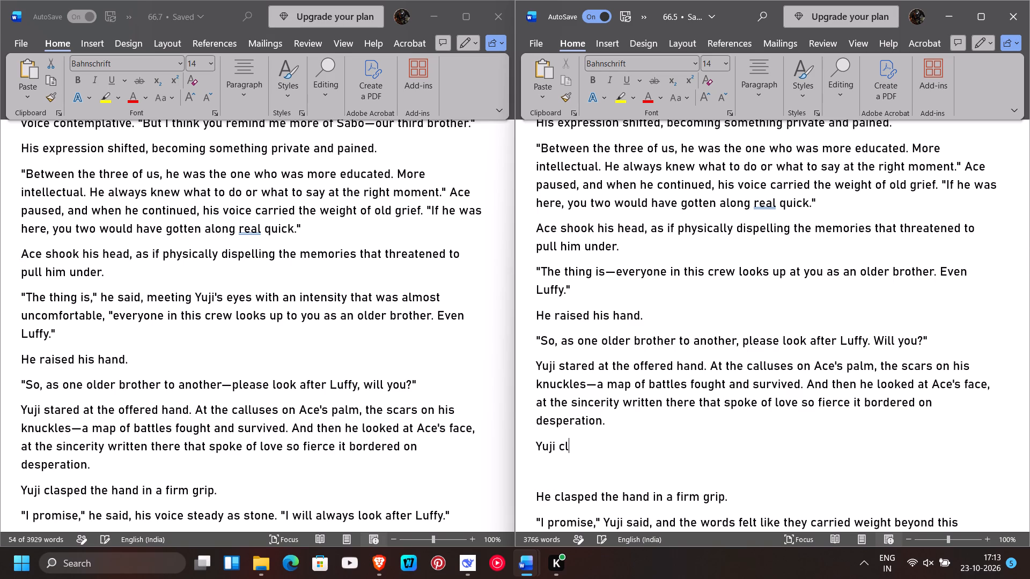
{"action": "key", "text": "BackSpace"}
{"action": "key", "text": "BackSpace"}
{"action": "key", "text": "BackSpace"}
{"action": "key", "text": "Down"}
{"action": "key", "text": "Down"}
{"action": "key", "text": "BackSpace"}
{"action": "key", "text": "BackSpace"}
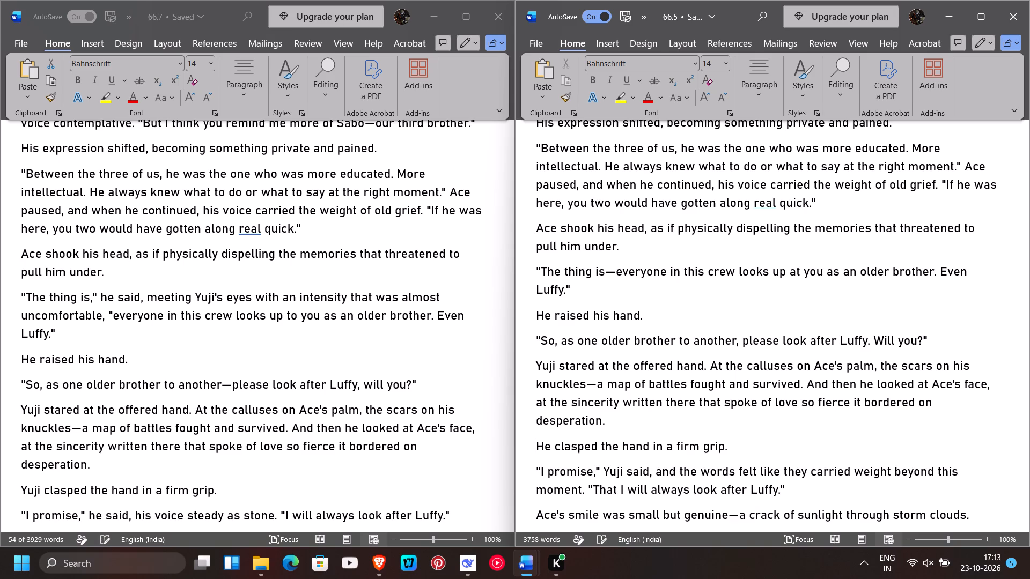
Review 66.7 from Yuji's "I promise" reply through the start of Ace's farewell to Luffy.
{"action": "double_click", "coordinate": [393, 514]}
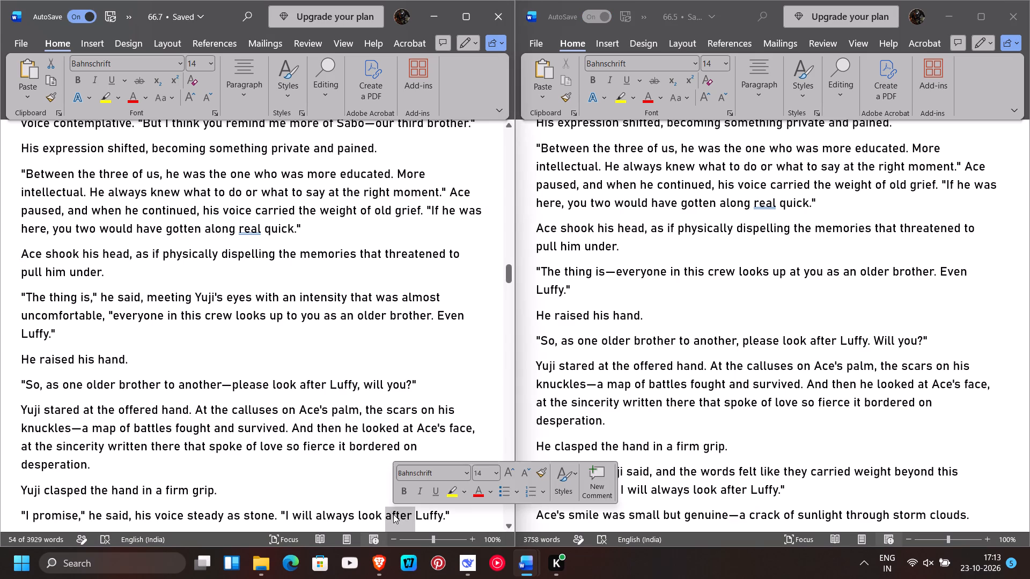
{"action": "left_click", "coordinate": [393, 514]}
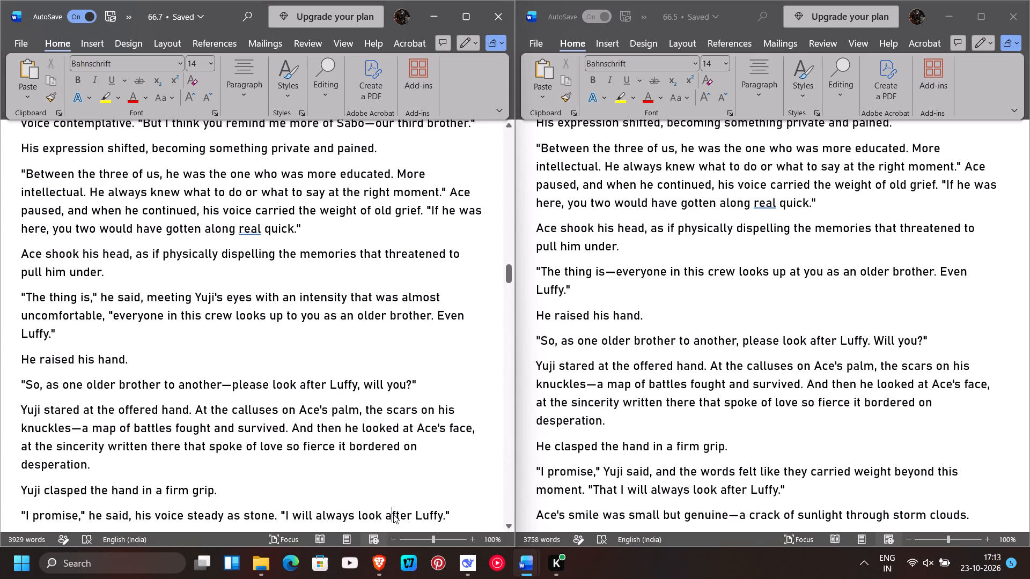
{"action": "key", "text": "Down"}
{"action": "key", "text": "Down"}
{"action": "key", "text": "Down"}
{"action": "key", "text": "Down"}
{"action": "key", "text": "Down"}
{"action": "key", "text": "Down"}
{"action": "key", "text": "Down"}
{"action": "key", "text": "Down"}
{"action": "key", "text": "Down"}
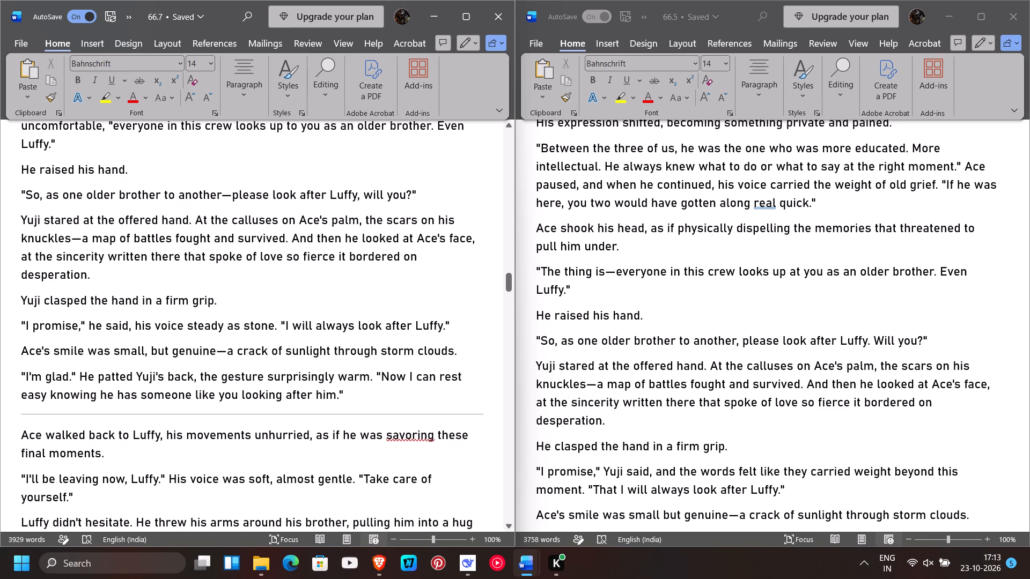
Insert a block of blank paragraphs in 66.5 before the line beginning "I promise," Yuji said.
{"action": "left_click", "coordinate": [537, 469]}
{"action": "left_click", "coordinate": [537, 469]}
{"action": "key", "text": "Return"}
{"action": "key", "text": "Return"}
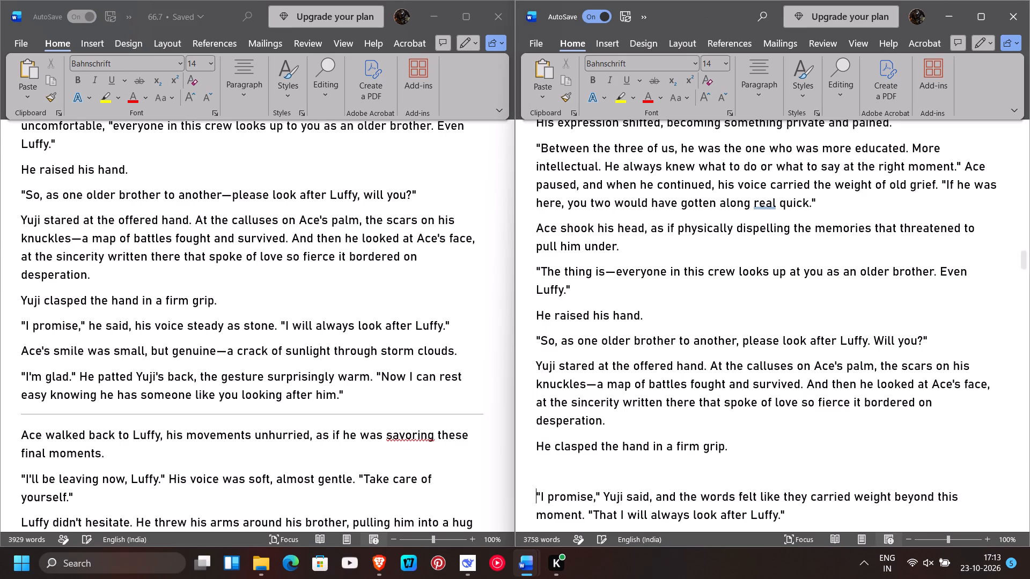
{"action": "key", "text": "Return"}
{"action": "key", "text": "Return"}
{"action": "key", "text": "Return"}
{"action": "key", "text": "Return"}
{"action": "key", "text": "Return"}
{"action": "key", "text": "Return"}
{"action": "key", "text": "Return"}
{"action": "key", "text": "Return"}
{"action": "key", "text": "Return"}
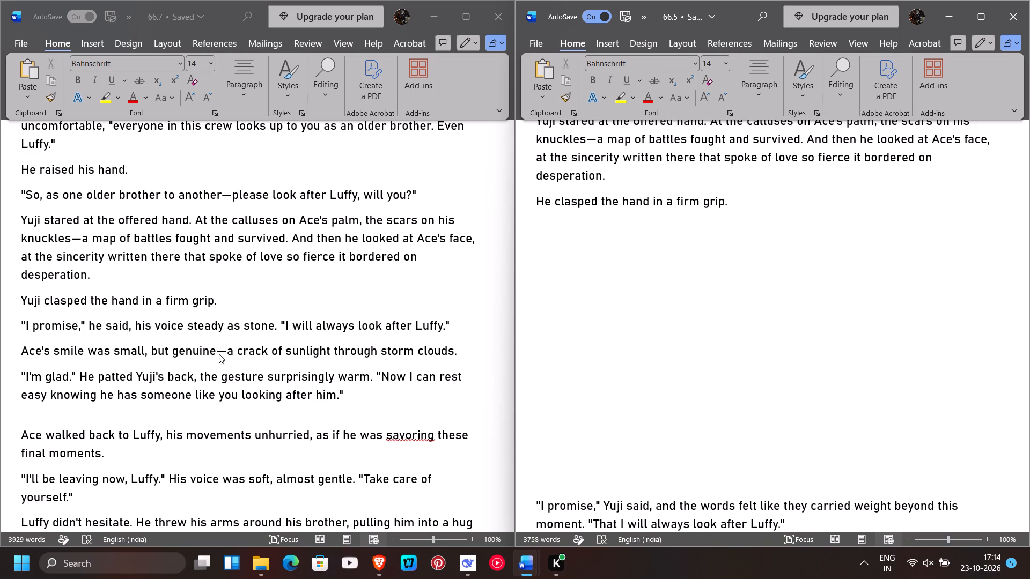
Copy 66.7's passage from "I promise," to "looking after him." and paste it below "He clasped the hand in a firm grip." in 66.5.
{"action": "left_click", "coordinate": [19, 322]}
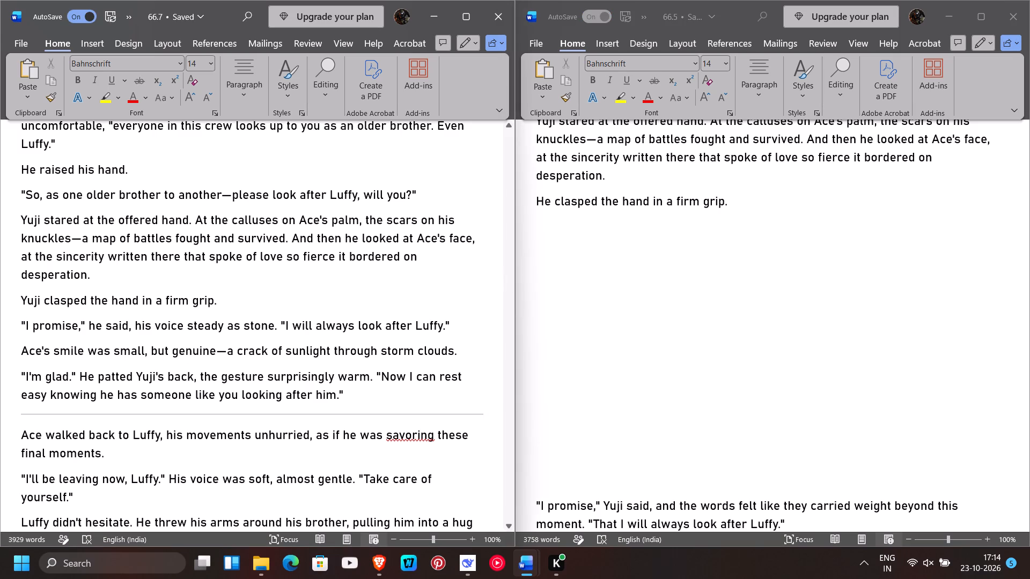
{"action": "double_click", "coordinate": [19, 322]}
{"action": "left_click", "coordinate": [19, 322]}
{"action": "left_click_drag", "start_coordinate": [19, 322], "coordinate": [345, 395]}
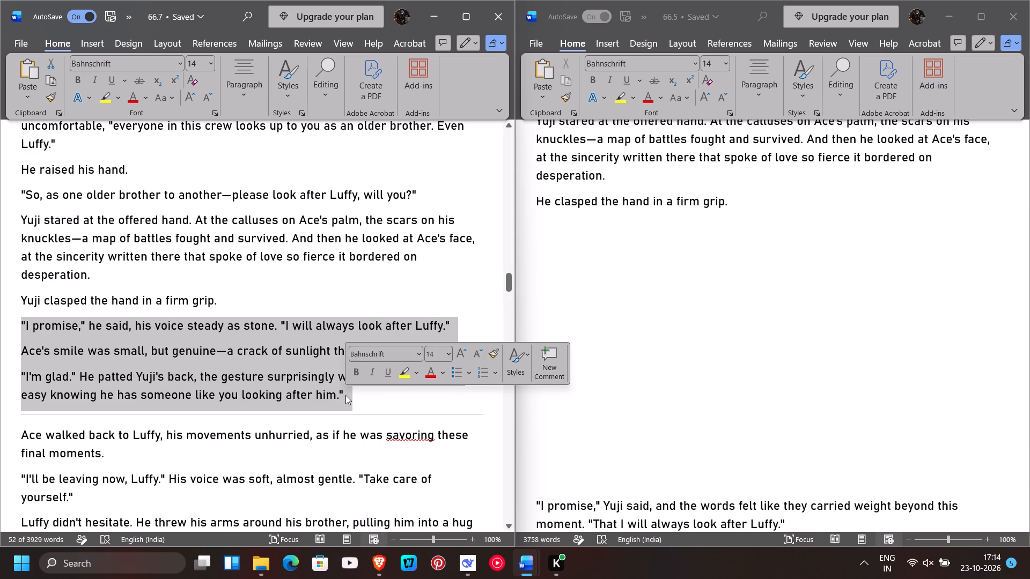
{"action": "key", "text": "ctrl+c"}
{"action": "double_click", "coordinate": [345, 395]}
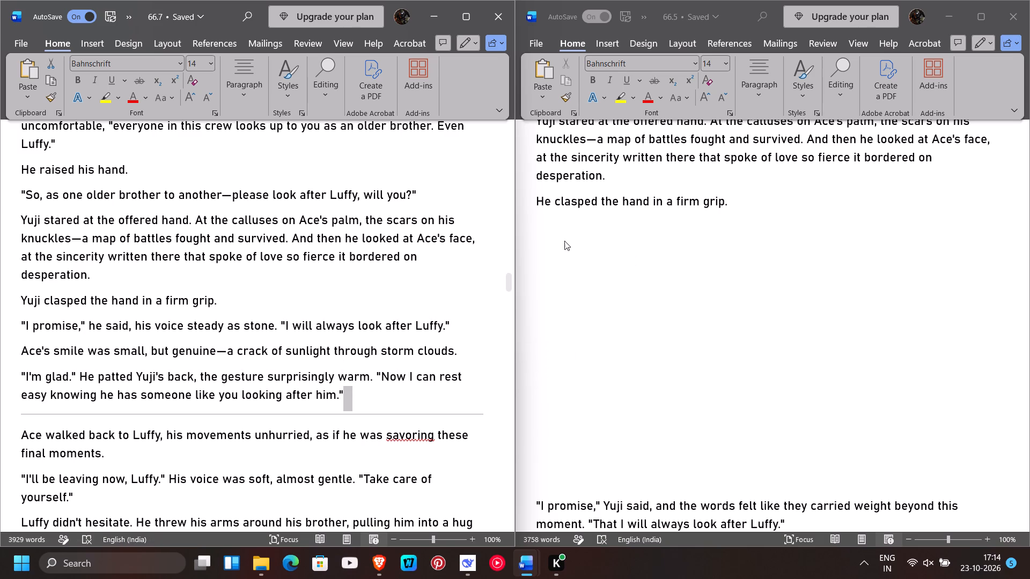
{"action": "left_click", "coordinate": [546, 232]}
{"action": "left_click", "coordinate": [546, 232]}
{"action": "key", "text": "ctrl+v"}
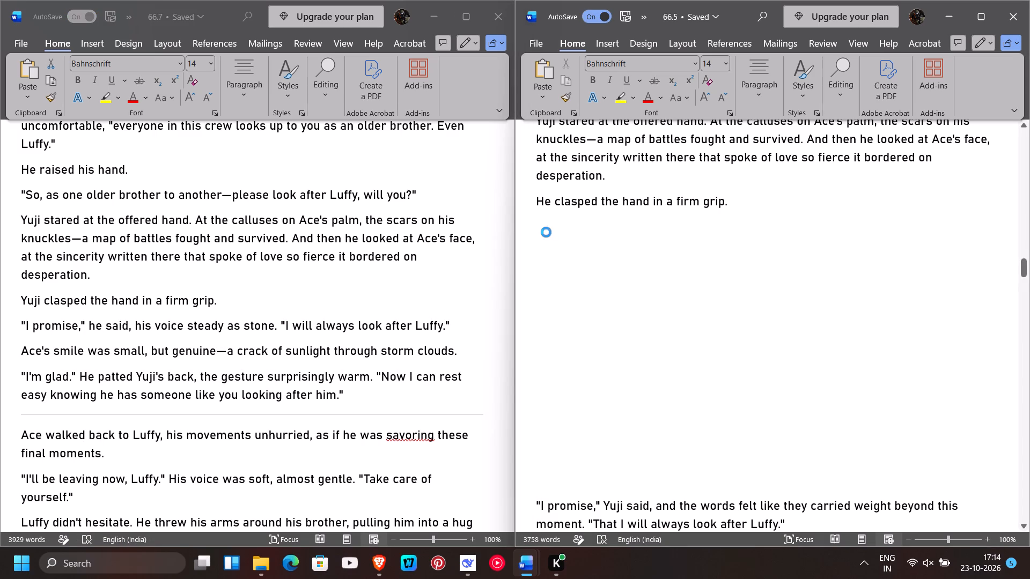
Delete 66.5's old passage from "I promise," Yuji said to "someone like you looking after him.".
{"action": "key", "text": "Down"}
{"action": "key", "text": "Down"}
{"action": "key", "text": "Down"}
{"action": "key", "text": "Down"}
{"action": "key", "text": "Down"}
{"action": "key", "text": "Down"}
{"action": "key", "text": "Down"}
{"action": "key", "text": "Down"}
{"action": "key", "text": "Down"}
{"action": "key", "text": "Down"}
{"action": "key", "text": "Down"}
{"action": "key", "text": "Down"}
{"action": "key", "text": "Down"}
{"action": "key", "text": "Down"}
{"action": "key", "text": "Down"}
{"action": "key", "text": "Down"}
{"action": "key", "text": "Down"}
{"action": "key", "text": "Down"}
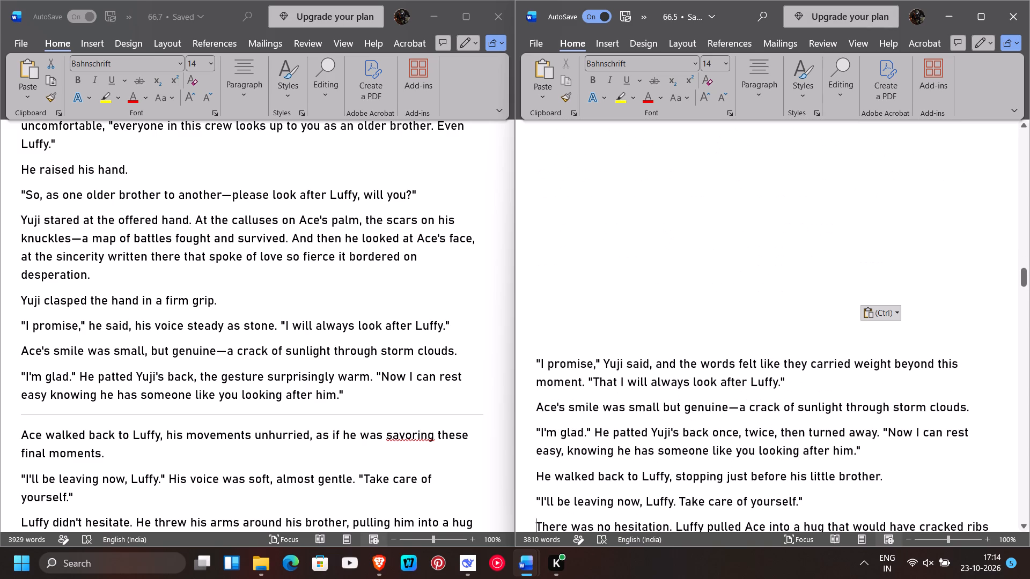
{"action": "key", "text": "Down"}
{"action": "key", "text": "Down"}
{"action": "key", "text": "Down"}
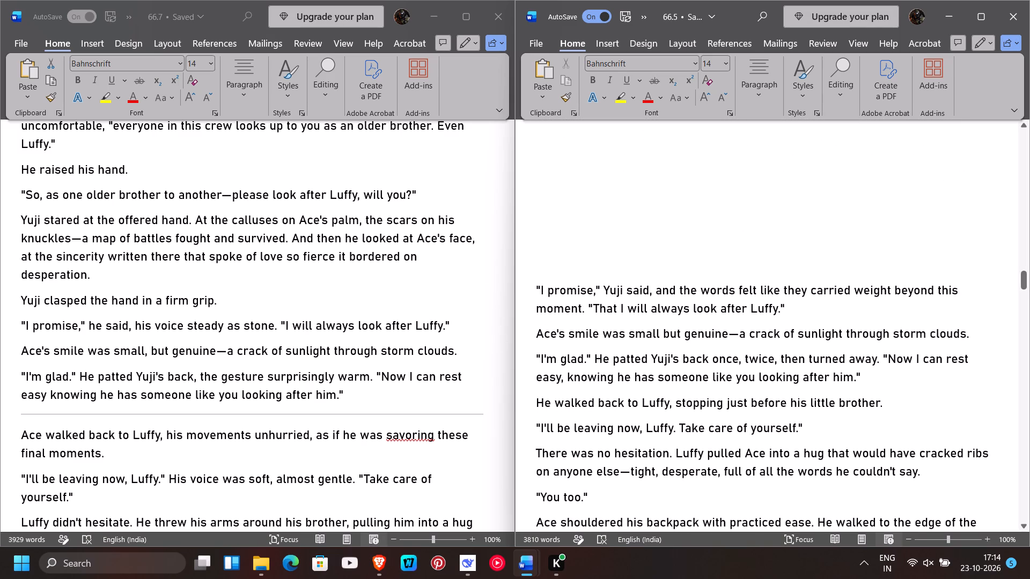
{"action": "left_click", "coordinate": [861, 373]}
{"action": "key", "text": "BackSpace"}
{"action": "key", "text": "BackSpace"}
{"action": "key", "text": "BackSpace"}
{"action": "key", "text": "BackSpace"}
{"action": "key", "text": "BackSpace"}
{"action": "key", "text": "BackSpace"}
{"action": "key", "text": "BackSpace"}
{"action": "key", "text": "BackSpace"}
{"action": "key", "text": "BackSpace"}
{"action": "key", "text": "BackSpace"}
{"action": "key", "text": "BackSpace"}
{"action": "key", "text": "BackSpace"}
{"action": "key", "text": "BackSpace"}
{"action": "key", "text": "BackSpace"}
{"action": "key", "text": "BackSpace"}
{"action": "key", "text": "BackSpace"}
{"action": "key", "text": "BackSpace"}
{"action": "key", "text": "BackSpace"}
{"action": "key", "text": "BackSpace"}
{"action": "key", "text": "BackSpace"}
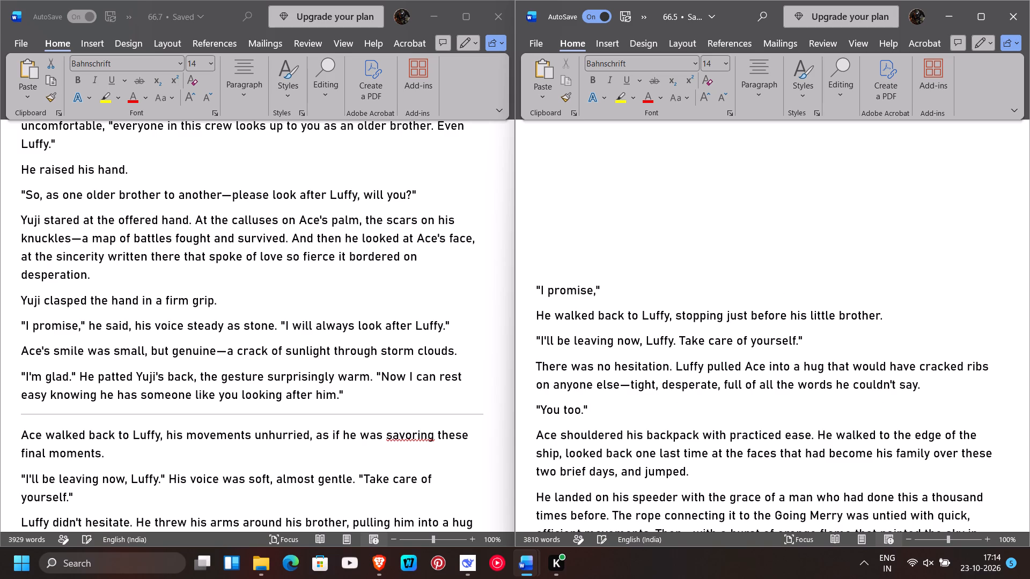
{"action": "key", "text": "BackSpace"}
{"action": "key", "text": "BackSpace"}
{"action": "key", "text": "BackSpace"}
{"action": "key", "text": "BackSpace"}
Review 66.5 from the pasted promise lines through Ace's farewell to Luffy.
{"action": "key", "text": "Up"}
{"action": "key", "text": "Up"}
{"action": "key", "text": "Up"}
{"action": "key", "text": "Up"}
{"action": "key", "text": "Up"}
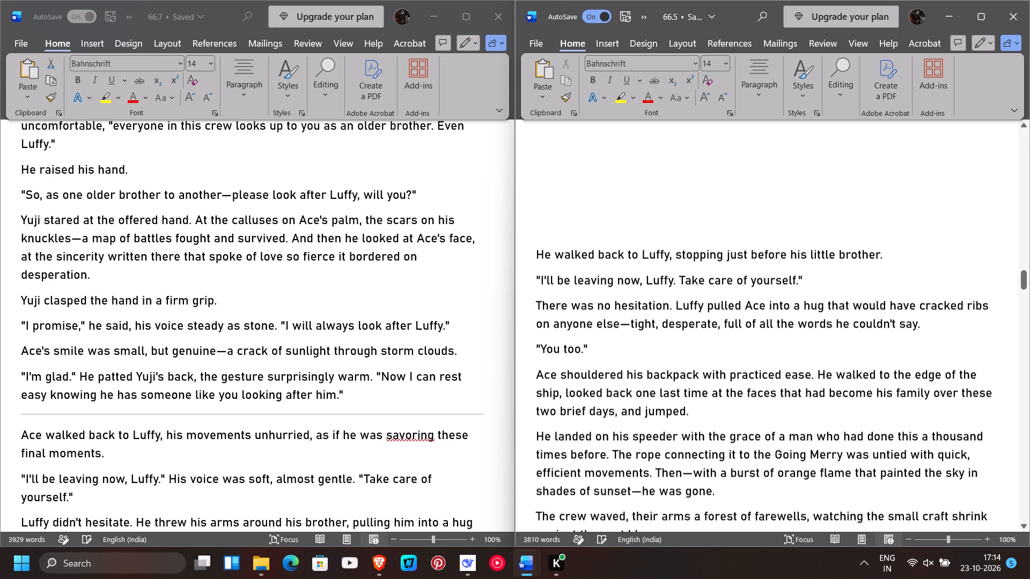
{"action": "key", "text": "Up"}
{"action": "key", "text": "Up"}
{"action": "key", "text": "Up"}
{"action": "key", "text": "Up"}
{"action": "key", "text": "Up"}
{"action": "key", "text": "Up"}
{"action": "key", "text": "Up"}
{"action": "key", "text": "Up"}
{"action": "key", "text": "Up"}
{"action": "key", "text": "Up"}
{"action": "key", "text": "Down"}
{"action": "key", "text": "Down"}
{"action": "key", "text": "Down"}
{"action": "key", "text": "Down"}
{"action": "key", "text": "Down"}
{"action": "key", "text": "Down"}
{"action": "key", "text": "Down"}
{"action": "key", "text": "Down"}
{"action": "key", "text": "Down"}
{"action": "key", "text": "Down"}
{"action": "key", "text": "Down"}
{"action": "key", "text": "Down"}
{"action": "key", "text": "Down"}
{"action": "key", "text": "Down"}
{"action": "key", "text": "Down"}
{"action": "key", "text": "Down"}
{"action": "key", "text": "Down"}
{"action": "key", "text": "Down"}
{"action": "key", "text": "Down"}
{"action": "key", "text": "Down"}
{"action": "key", "text": "Up"}
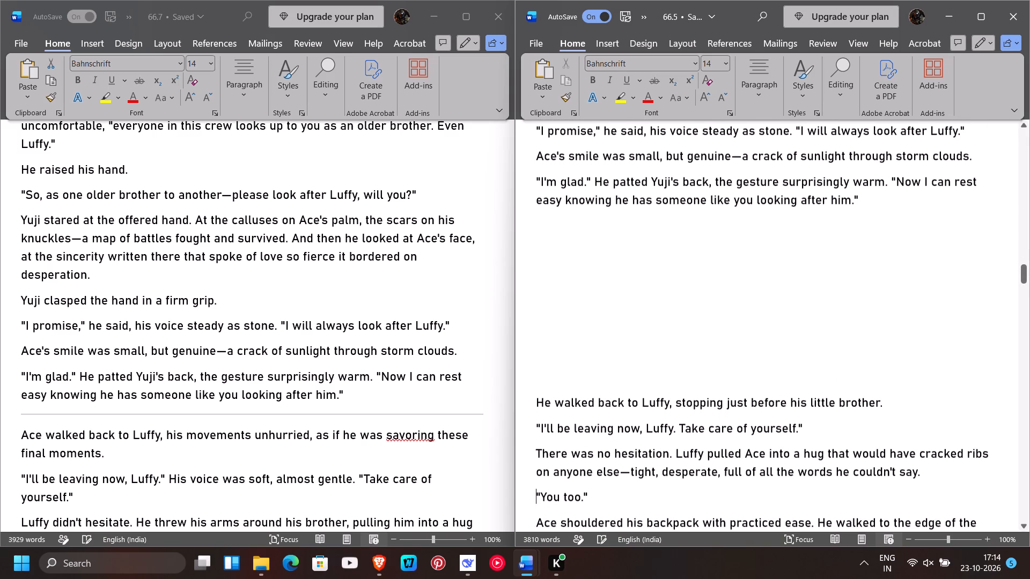
Remove several blank paragraphs above "He walked back to Luffy, stopping just before his little brother." in 66.5.
{"action": "key", "text": "Up"}
{"action": "key", "text": "Up"}
{"action": "key", "text": "Up"}
{"action": "key", "text": "Up"}
{"action": "key", "text": "Up"}
{"action": "key", "text": "BackSpace"}
{"action": "key", "text": "BackSpace"}
{"action": "key", "text": "BackSpace"}
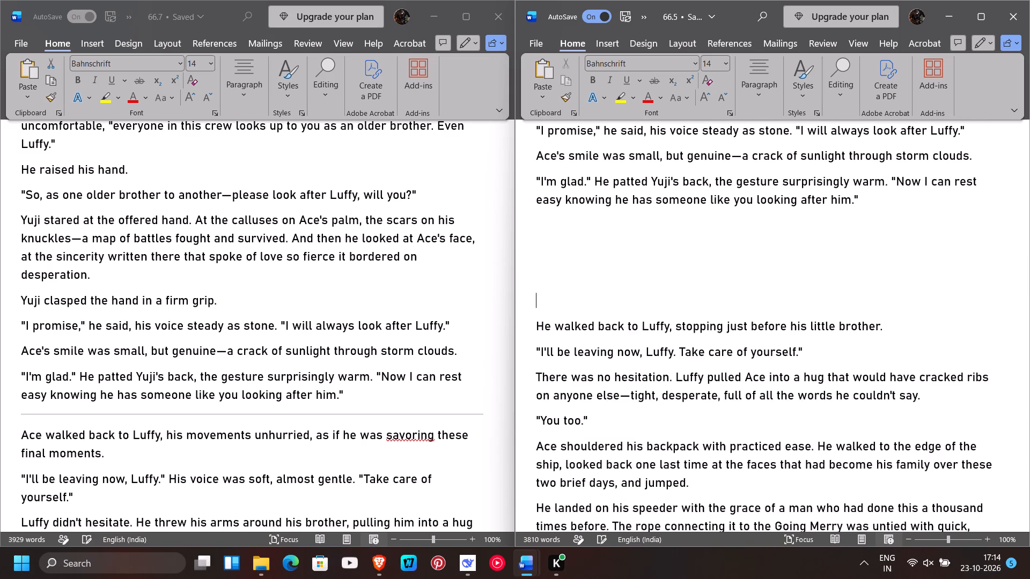
{"action": "key", "text": "BackSpace"}
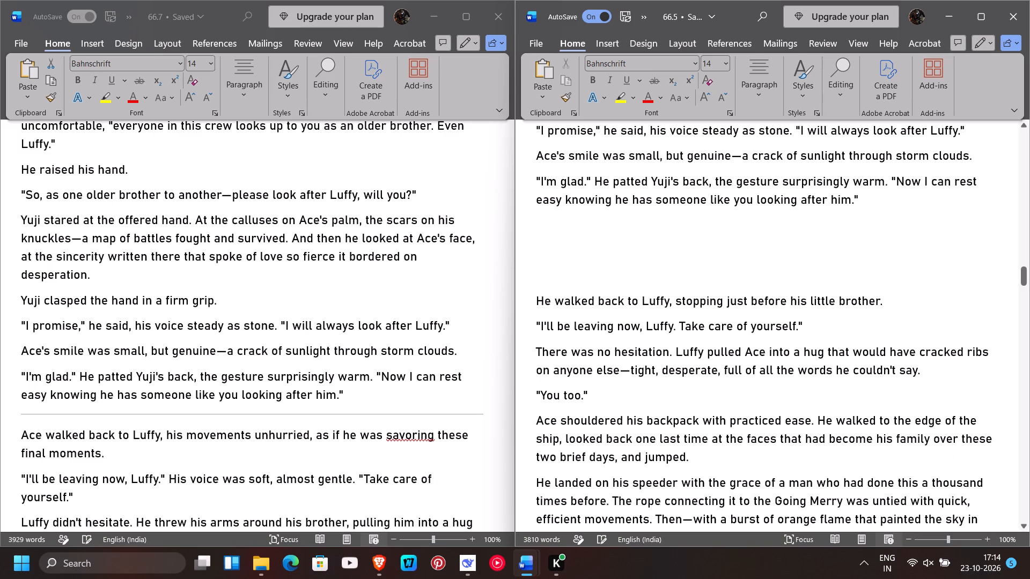
Read 66.7's farewell passage from "Ace walked back to Luffy" through Ace's departure on his speeder.
{"action": "left_click", "coordinate": [272, 525]}
{"action": "left_click", "coordinate": [273, 524]}
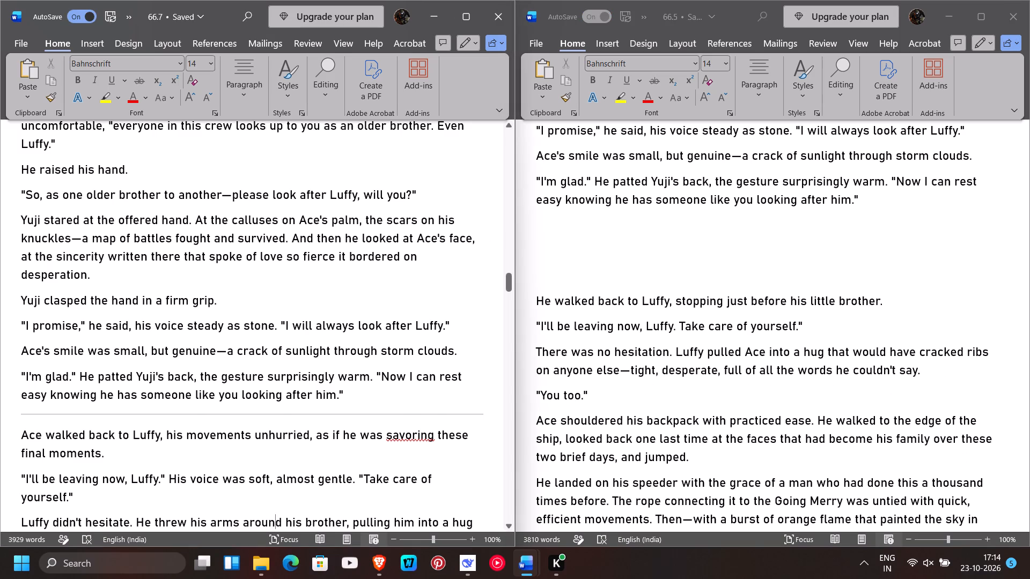
{"action": "key", "text": "Down"}
{"action": "key", "text": "Down"}
{"action": "key", "text": "Down"}
{"action": "key", "text": "Down"}
{"action": "key", "text": "Down"}
{"action": "key", "text": "Down"}
{"action": "key", "text": "Down"}
{"action": "key", "text": "Down"}
{"action": "key", "text": "Down"}
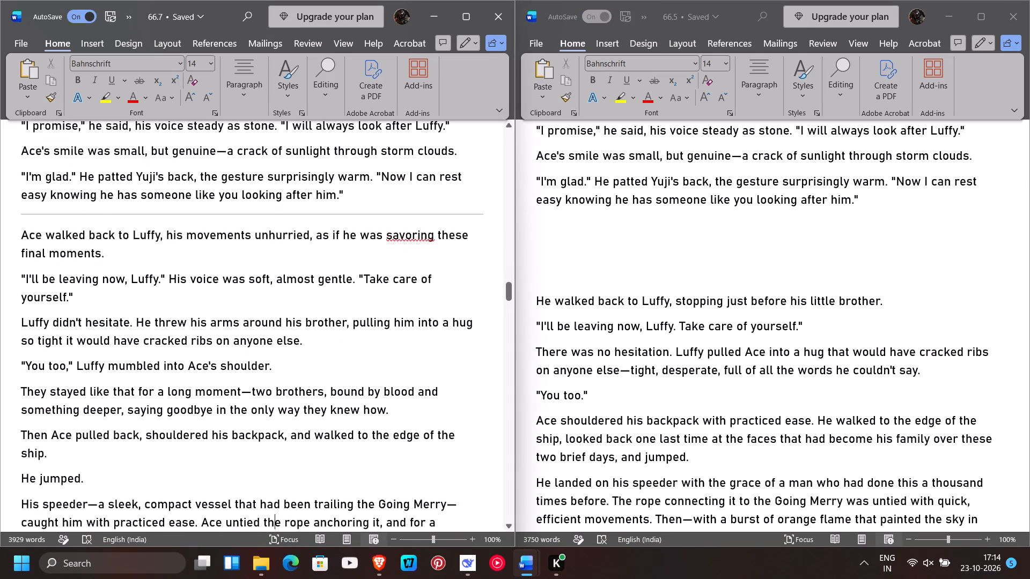
{"action": "key", "text": "Down"}
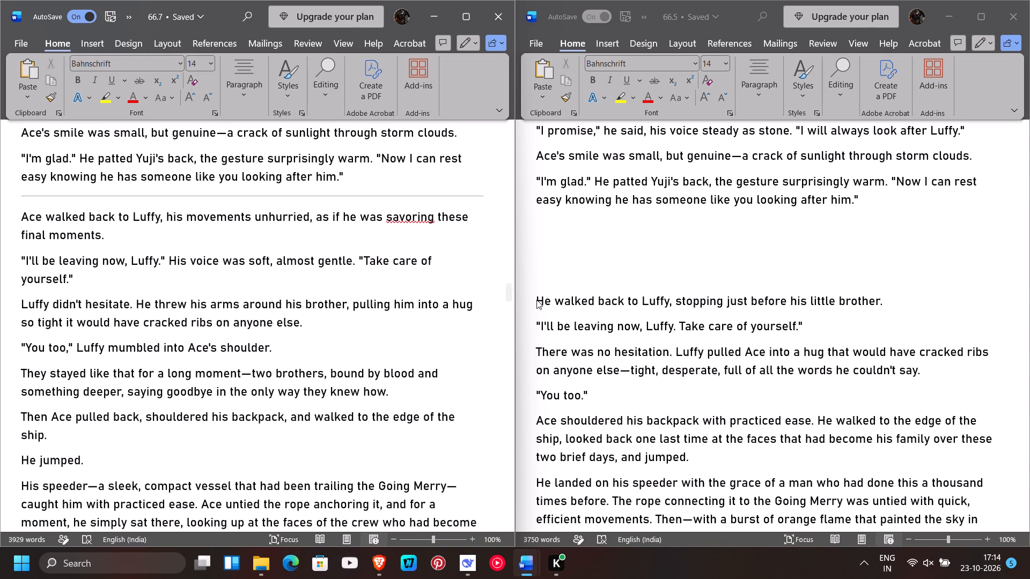
Delete the remaining blank paragraphs above "He walked back to Luffy" in 66.5.
{"action": "left_click", "coordinate": [536, 300]}
{"action": "left_click", "coordinate": [536, 300]}
{"action": "key", "text": "BackSpace"}
{"action": "key", "text": "BackSpace"}
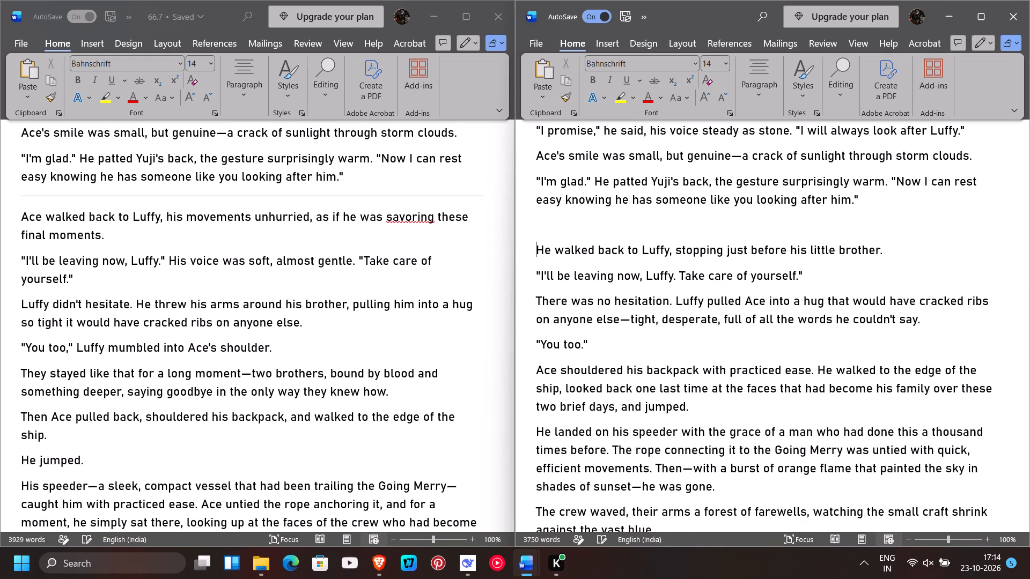
{"action": "key", "text": "BackSpace"}
Insert "then" so the line in 66.5 begins "He then walked back to Luffy".
{"action": "key", "text": "Right"}
{"action": "key", "text": "Right"}
{"action": "key", "text": "space"}
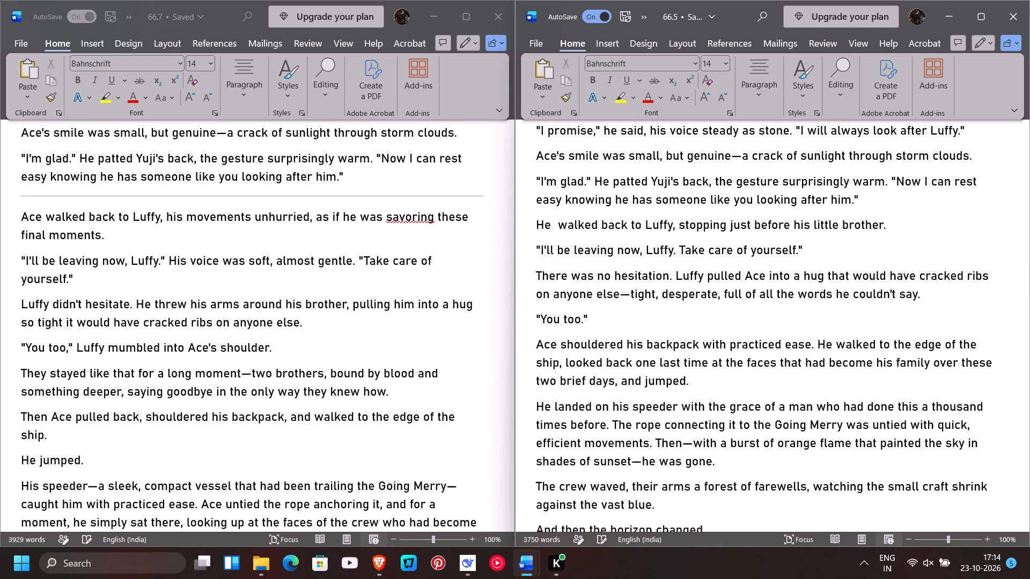
{"action": "type", "text": "then"}
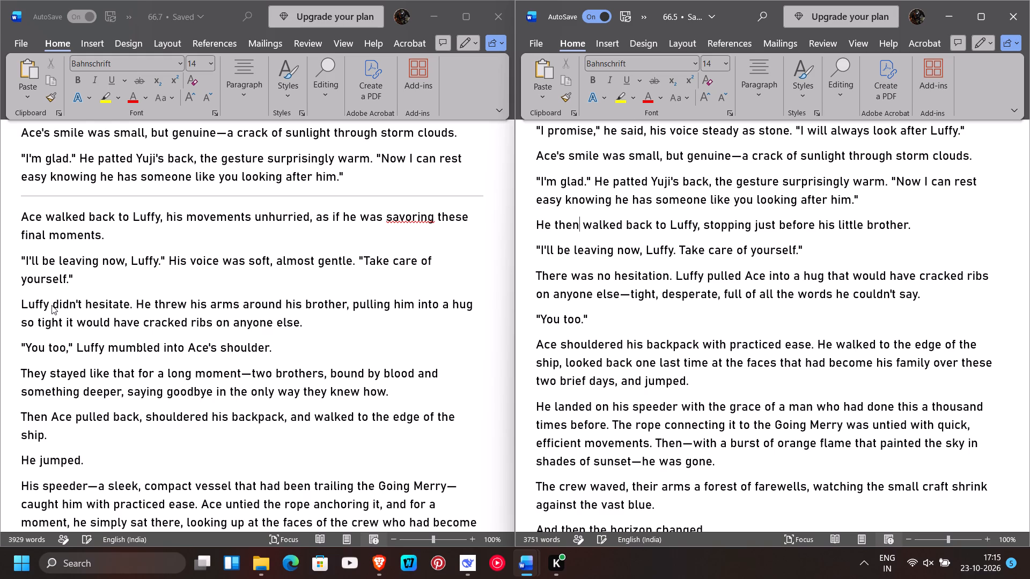
Replace 66.5's paragraph beginning "There was no hesitation." with 66.7's hug paragraph beginning "Luffy didn't hesitate.", leaving no blank line after it.
{"action": "left_click", "coordinate": [19, 307]}
{"action": "left_click", "coordinate": [19, 307]}
{"action": "left_click_drag", "start_coordinate": [19, 307], "coordinate": [261, 333]}
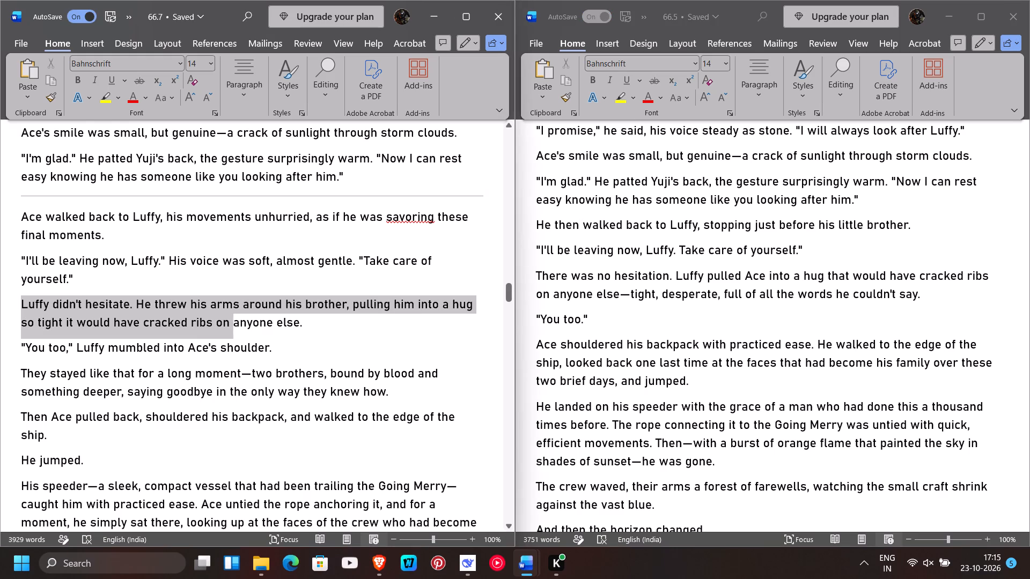
{"action": "left_click_drag", "start_coordinate": [261, 333], "coordinate": [309, 330]}
{"action": "key", "text": "ctrl+c"}
{"action": "left_click", "coordinate": [309, 330]}
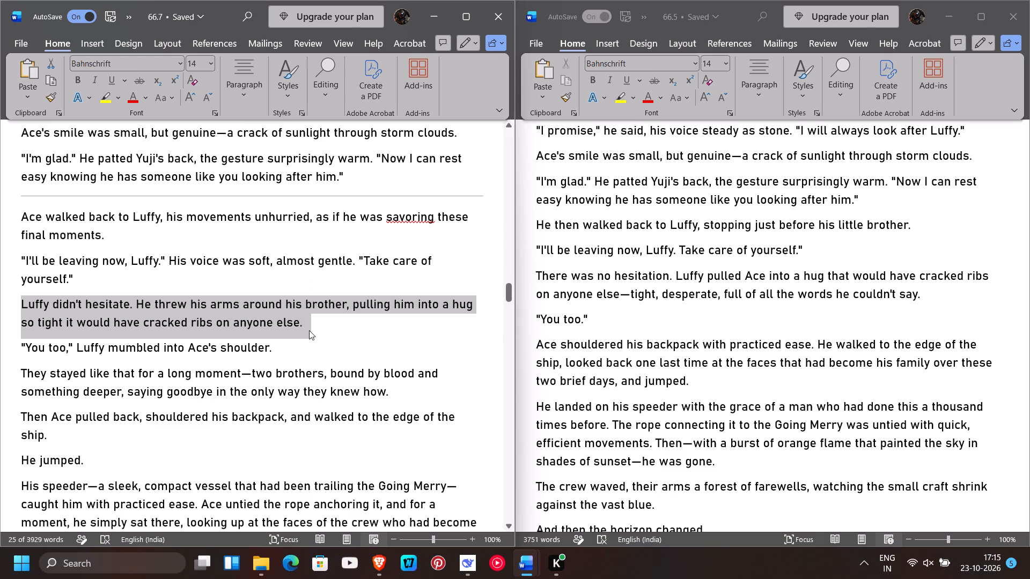
{"action": "left_click", "coordinate": [534, 276]}
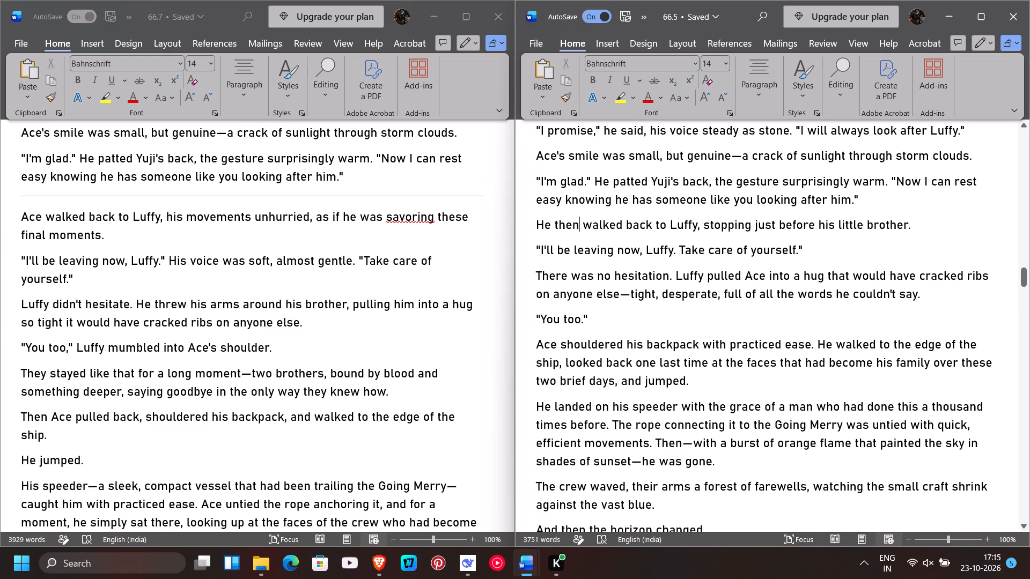
{"action": "left_click_drag", "start_coordinate": [534, 276], "coordinate": [948, 297]}
{"action": "key", "text": "BackSpace"}
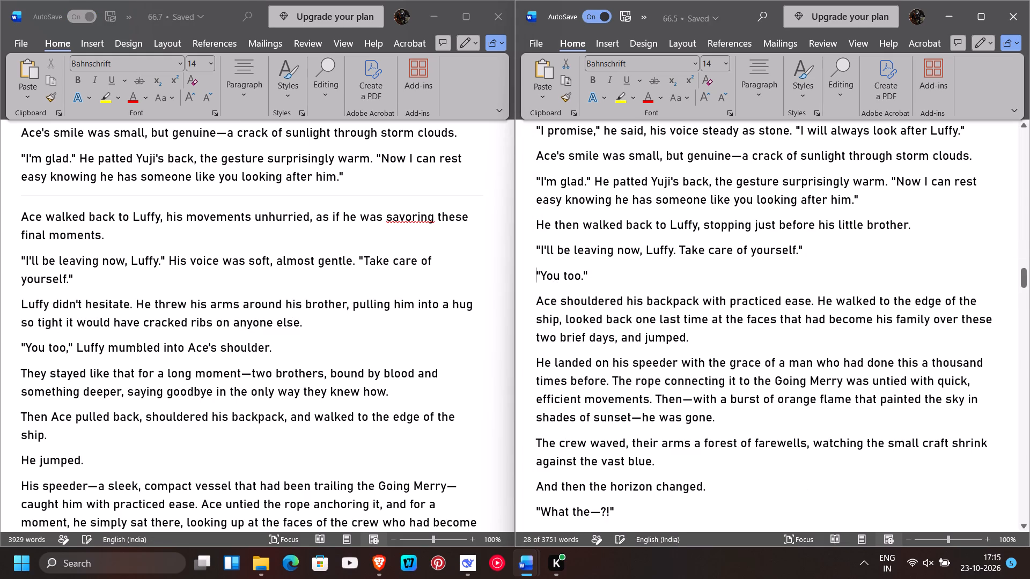
{"action": "key", "text": "Return"}
{"action": "key", "text": "Up"}
{"action": "key", "text": "ctrl+c"}
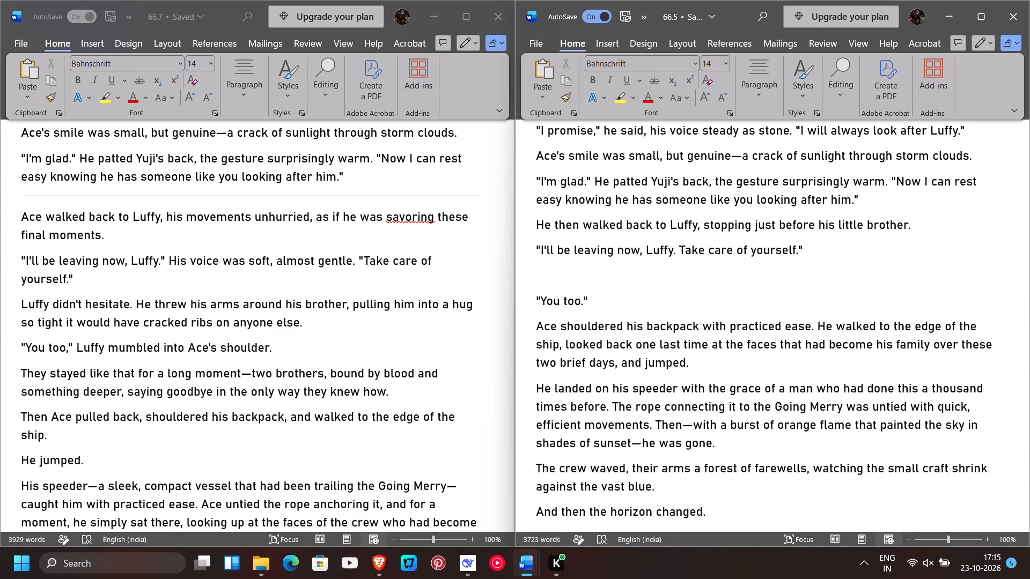
{"action": "key", "text": "ctrl+v"}
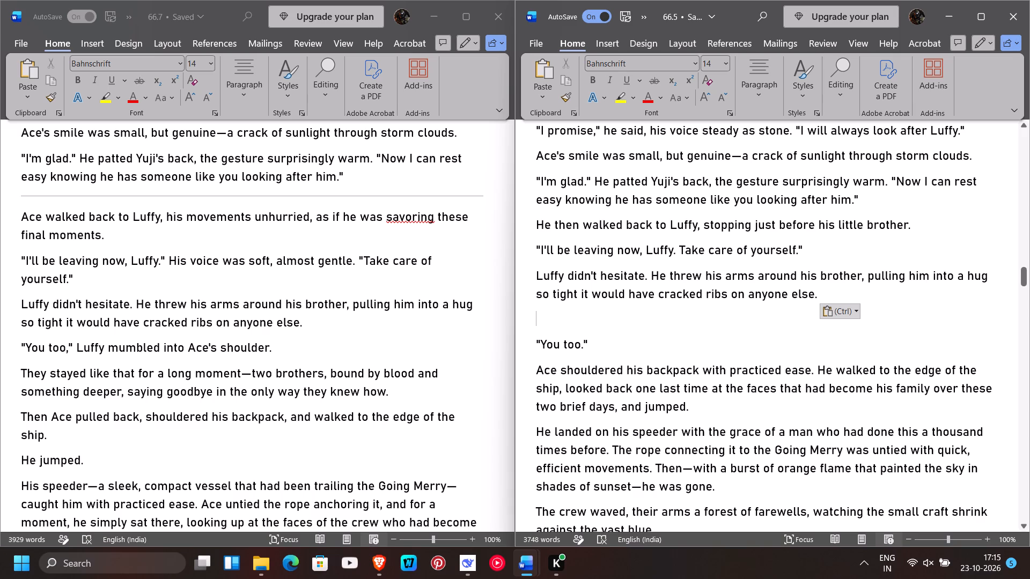
{"action": "left_click", "coordinate": [538, 340]}
{"action": "key", "text": "BackSpace"}
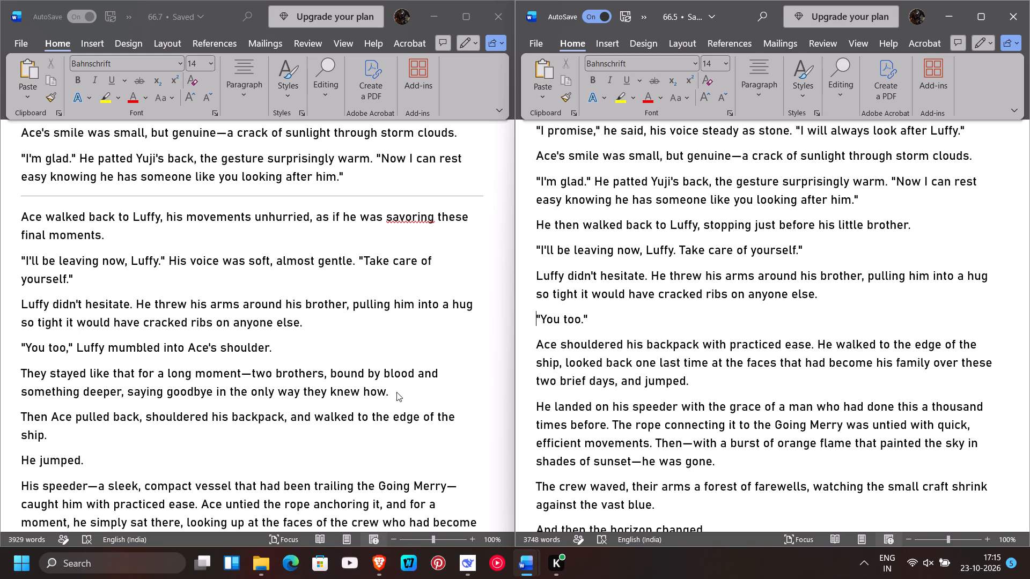
Copy 66.7's passage from "They stayed like that for a long moment" to "He jumped." and paste it below "You too." in 66.5.
{"action": "left_click", "coordinate": [19, 374]}
{"action": "left_click_drag", "start_coordinate": [19, 374], "coordinate": [59, 444]}
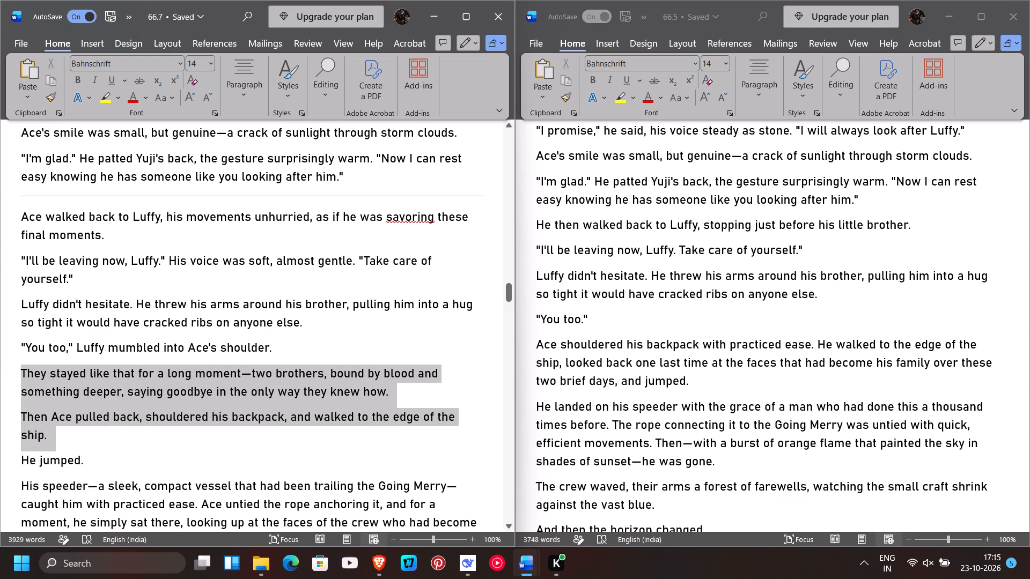
{"action": "left_click_drag", "start_coordinate": [59, 444], "coordinate": [100, 460]}
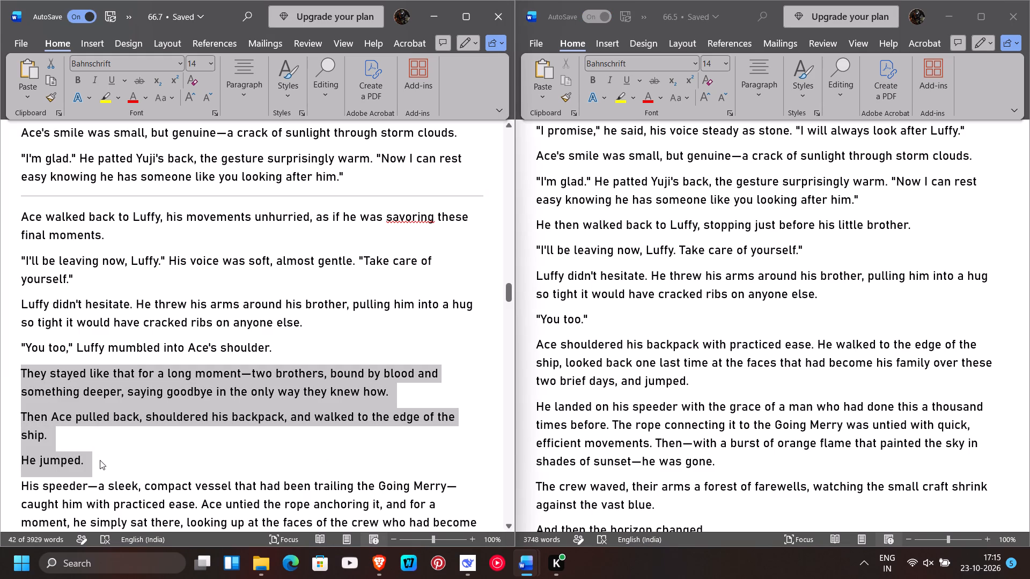
{"action": "key", "text": "ctrl+c"}
{"action": "double_click", "coordinate": [100, 460]}
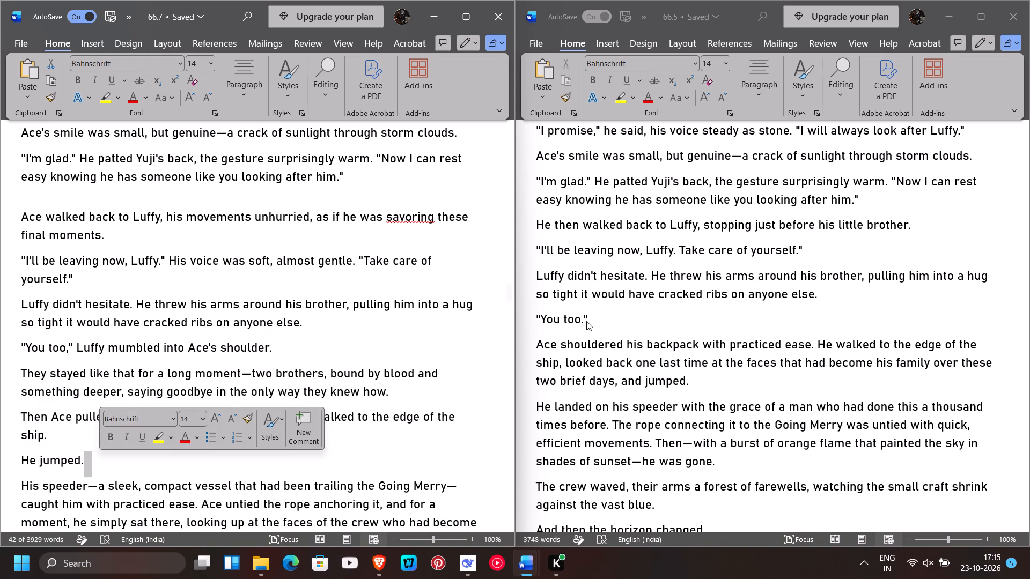
{"action": "left_click", "coordinate": [597, 318]}
{"action": "key", "text": "Down"}
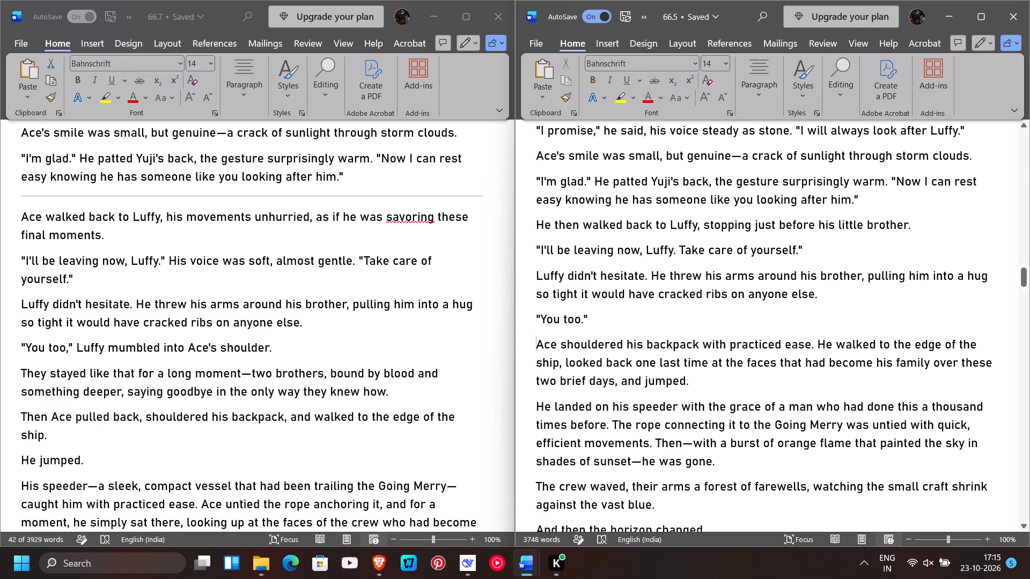
{"action": "key", "text": "Return"}
{"action": "key", "text": "Return"}
{"action": "key", "text": "Return"}
{"action": "key", "text": "Up"}
{"action": "key", "text": "Up"}
{"action": "key", "text": "Up"}
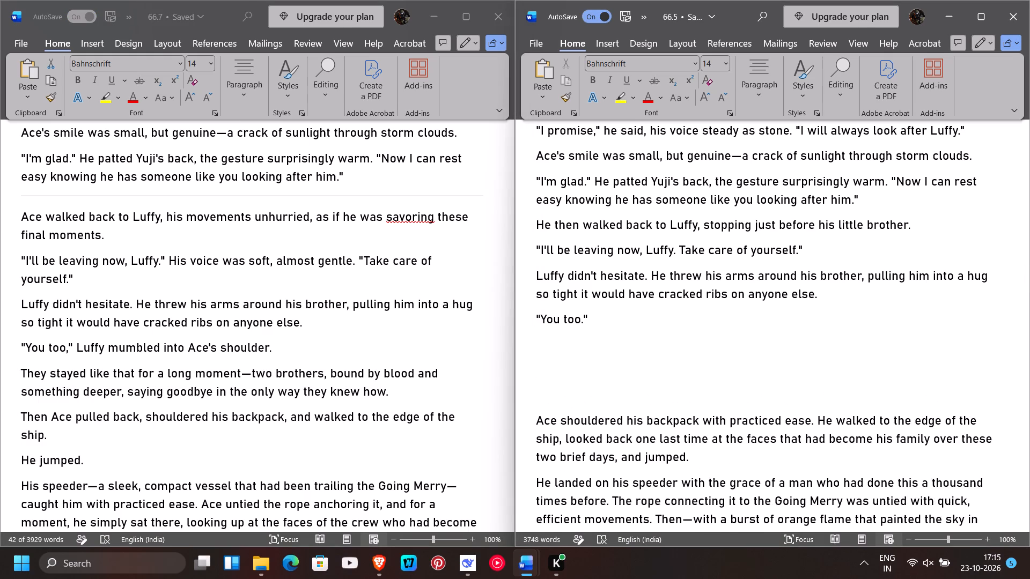
{"action": "key", "text": "ctrl+v"}
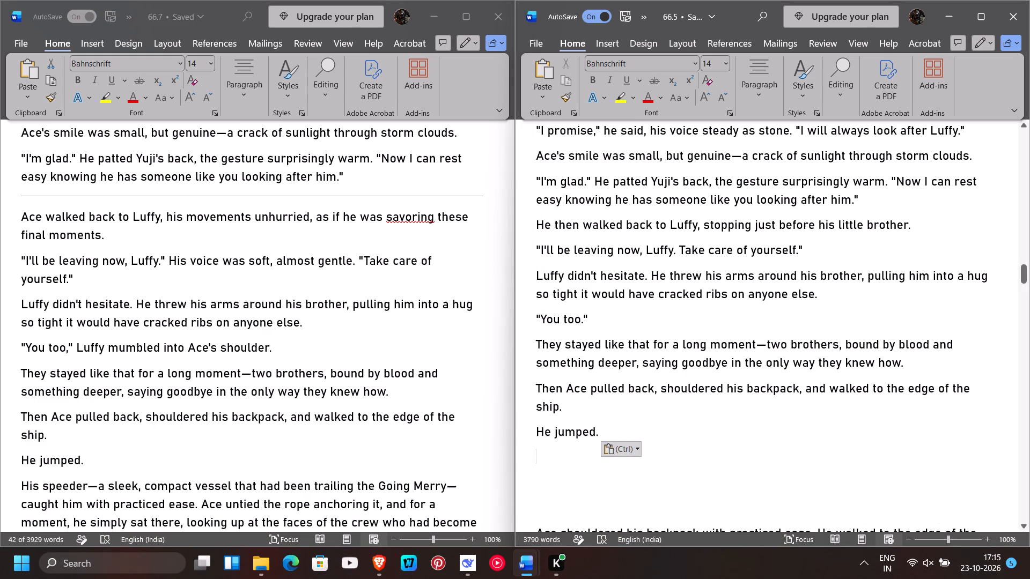
Reword the pasted phrase in 66.5 to "bound by something thicker than blood and something deeper".
{"action": "left_click", "coordinate": [896, 346]}
{"action": "key", "text": "space"}
{"action": "type", "text": "something thicker then"}
{"action": "key", "text": "Down"}
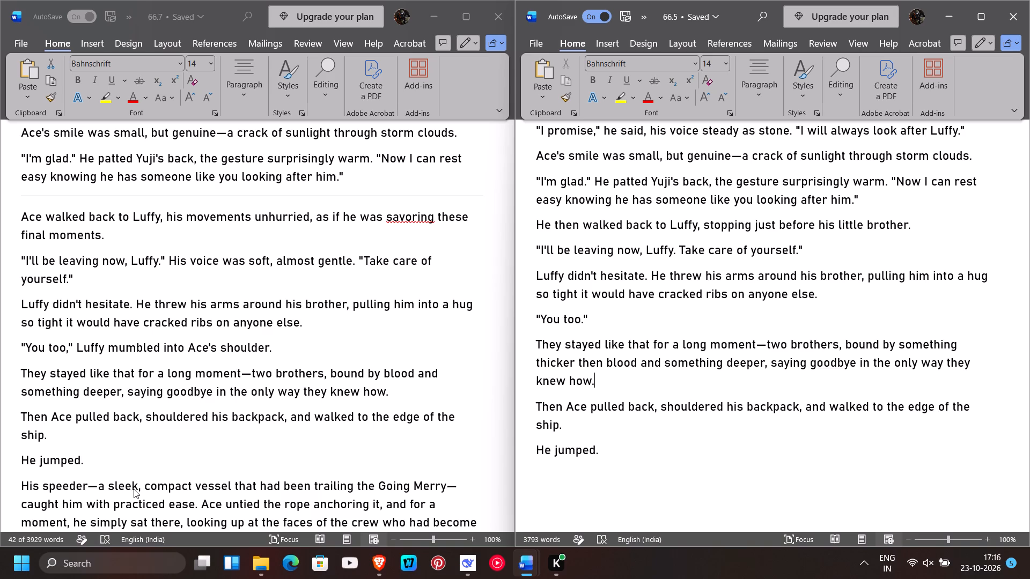
{"action": "left_click", "coordinate": [541, 470]}
{"action": "right_click", "coordinate": [588, 360]}
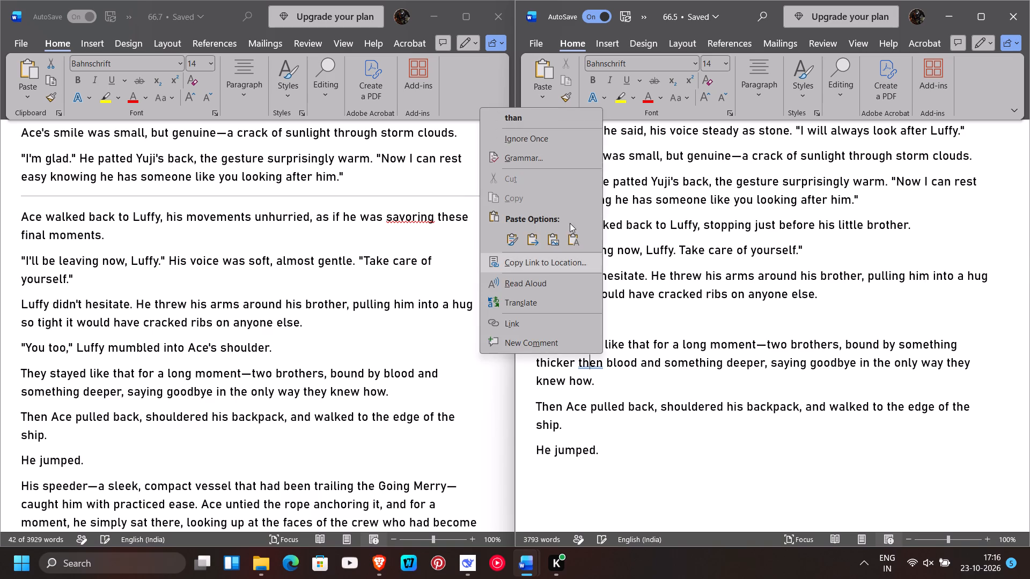
{"action": "left_click", "coordinate": [550, 113]}
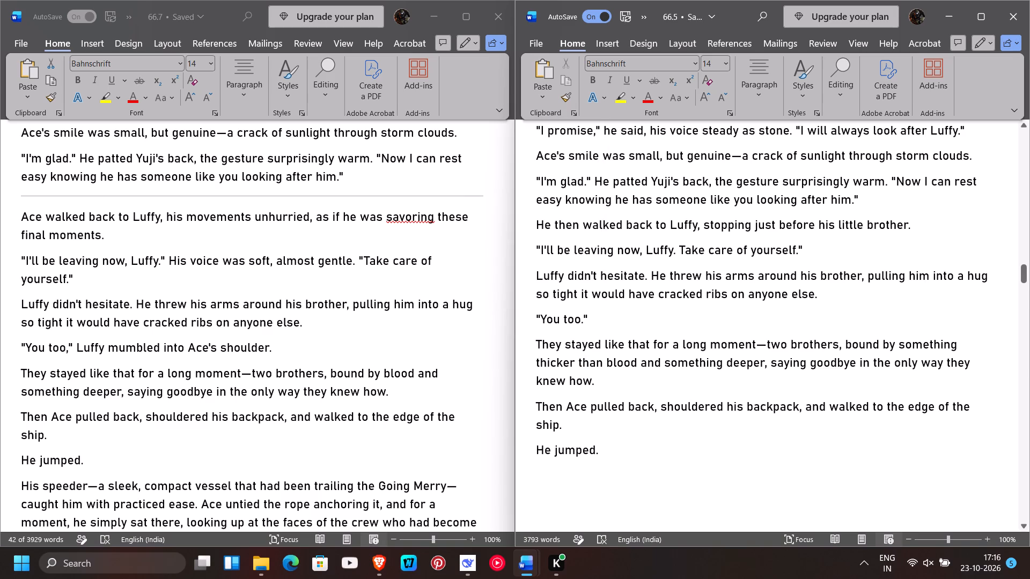
Delete 66.5's old paragraph beginning "Ace shouldered his backpack with practiced ease." and the surplus blank paragraphs above it.
{"action": "left_click", "coordinate": [543, 475]}
{"action": "key", "text": "Down"}
{"action": "key", "text": "Down"}
{"action": "key", "text": "Down"}
{"action": "key", "text": "Down"}
{"action": "key", "text": "Down"}
{"action": "key", "text": "Down"}
{"action": "key", "text": "Down"}
{"action": "key", "text": "Down"}
{"action": "key", "text": "Down"}
{"action": "key", "text": "Down"}
{"action": "key", "text": "Down"}
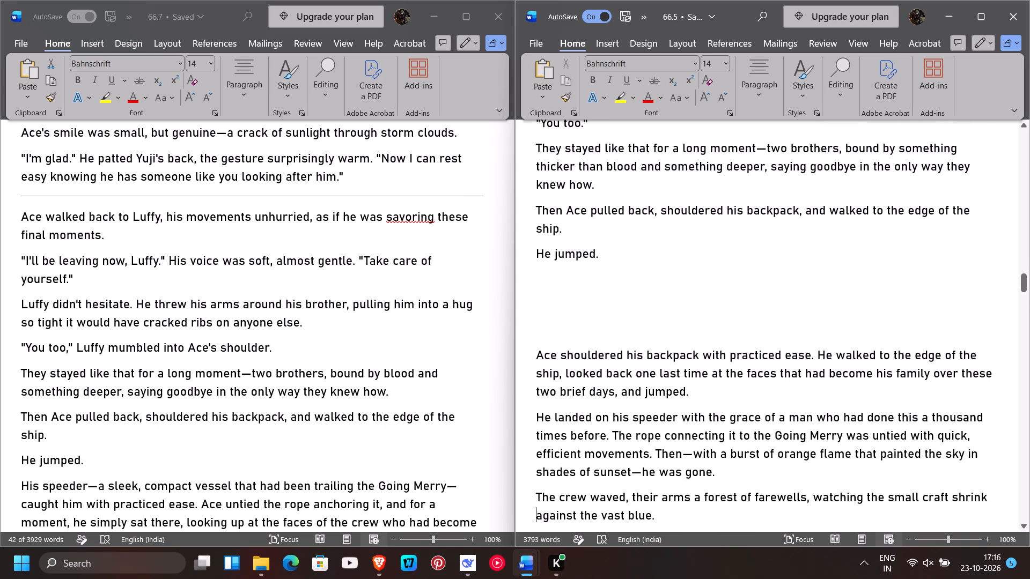
{"action": "left_click", "coordinate": [702, 392]}
{"action": "key", "text": "BackSpace"}
{"action": "key", "text": "BackSpace"}
{"action": "key", "text": "BackSpace"}
{"action": "key", "text": "BackSpace"}
{"action": "key", "text": "BackSpace"}
{"action": "key", "text": "BackSpace"}
{"action": "key", "text": "BackSpace"}
{"action": "key", "text": "BackSpace"}
{"action": "key", "text": "BackSpace"}
{"action": "key", "text": "BackSpace"}
{"action": "key", "text": "BackSpace"}
{"action": "key", "text": "BackSpace"}
{"action": "key", "text": "BackSpace"}
{"action": "key", "text": "BackSpace"}
{"action": "key", "text": "BackSpace"}
{"action": "key", "text": "BackSpace"}
{"action": "key", "text": "BackSpace"}
{"action": "key", "text": "BackSpace"}
{"action": "key", "text": "BackSpace"}
{"action": "key", "text": "BackSpace"}
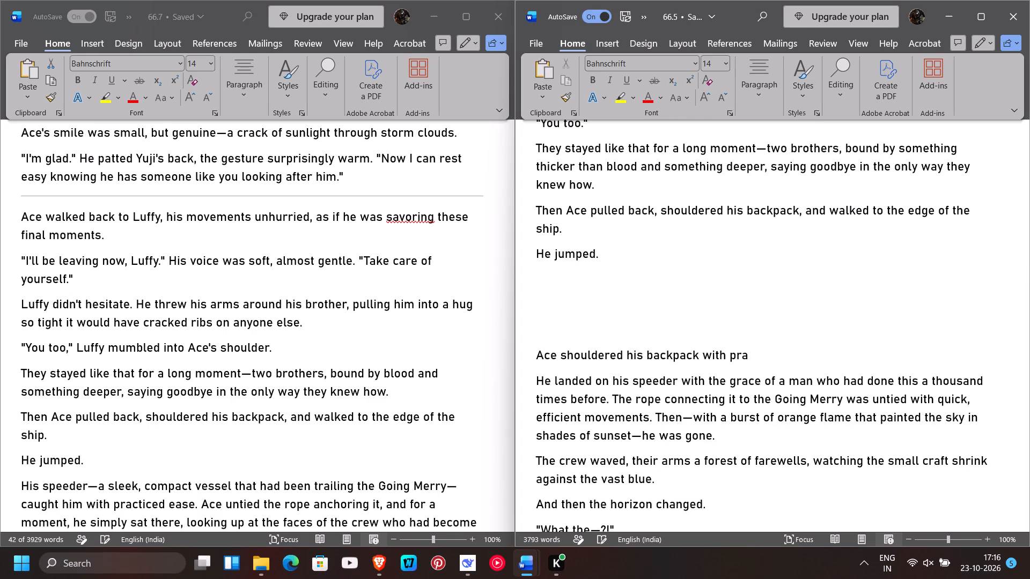
{"action": "key", "text": "BackSpace"}
{"action": "key", "text": "BackSpace"}
{"action": "key", "text": "BackSpace"}
{"action": "key", "text": "BackSpace"}
{"action": "key", "text": "BackSpace"}
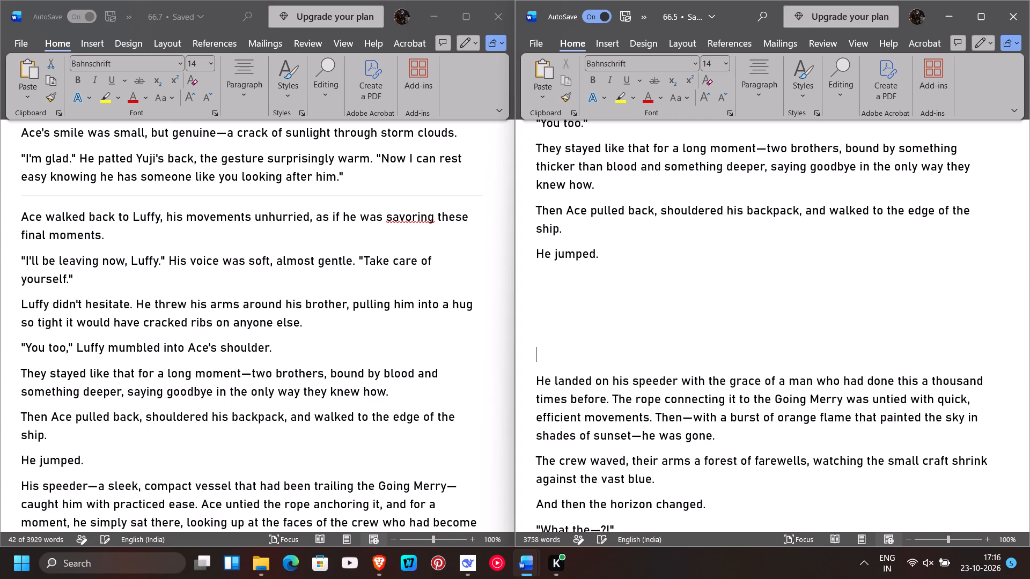
{"action": "key", "text": "BackSpace"}
{"action": "key", "text": "BackSpace"}
{"action": "key", "text": "BackSpace"}
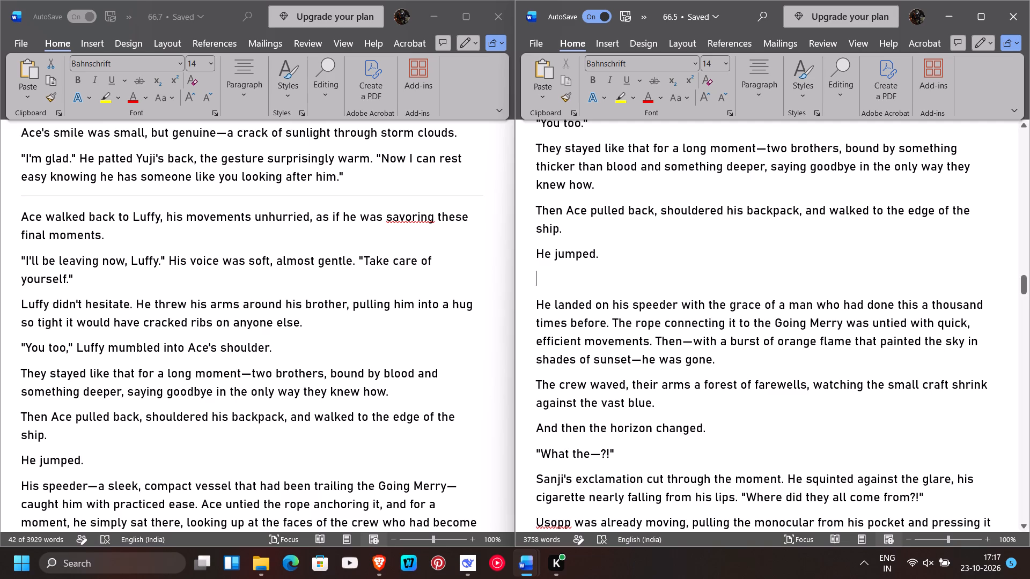
Reword the opening of 66.5's paragraph after "He jumped." to "He landed on his speeder, untied the rope", keeping "connecting it to the Going Merry".
{"action": "left_click", "coordinate": [613, 323]}
{"action": "key", "text": "Right"}
{"action": "key", "text": "Right"}
{"action": "key", "text": "Right"}
{"action": "key", "text": "BackSpace"}
{"action": "key", "text": "BackSpace"}
{"action": "key", "text": "BackSpace"}
{"action": "key", "text": "BackSpace"}
{"action": "key", "text": "BackSpace"}
{"action": "key", "text": "BackSpace"}
{"action": "key", "text": "BackSpace"}
{"action": "key", "text": "BackSpace"}
{"action": "key", "text": "BackSpace"}
{"action": "key", "text": "BackSpace"}
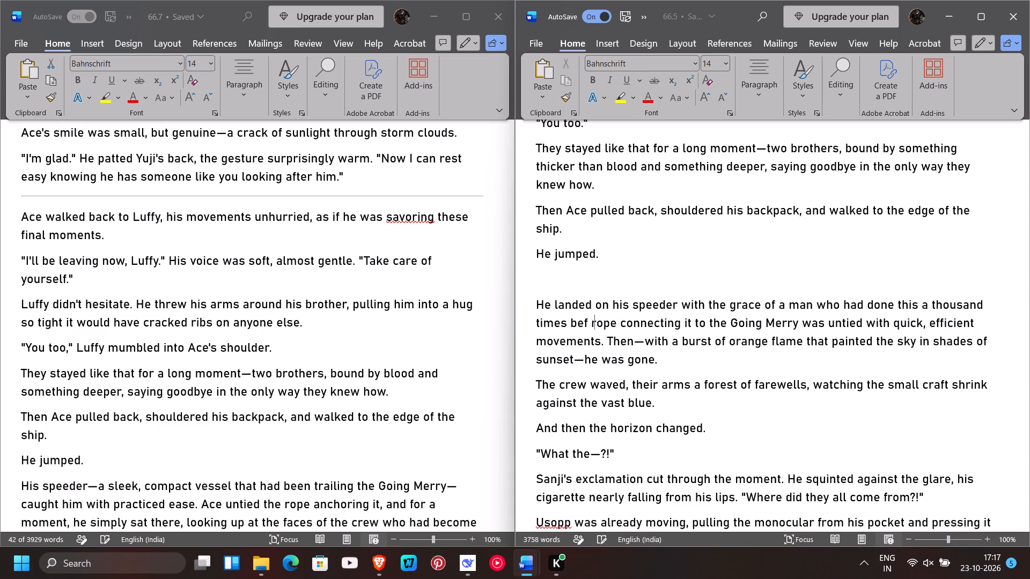
{"action": "key", "text": "BackSpace"}
{"action": "key", "text": "BackSpace"}
{"action": "key", "text": "BackSpace"}
{"action": "key", "text": "BackSpace"}
{"action": "key", "text": "BackSpace"}
{"action": "key", "text": "BackSpace"}
{"action": "key", "text": "BackSpace"}
{"action": "key", "text": "BackSpace"}
{"action": "key", "text": "BackSpace"}
{"action": "key", "text": "BackSpace"}
{"action": "key", "text": "BackSpace"}
{"action": "key", "text": "BackSpace"}
{"action": "key", "text": "BackSpace"}
{"action": "key", "text": "BackSpace"}
{"action": "key", "text": "BackSpace"}
{"action": "key", "text": "BackSpace"}
{"action": "key", "text": "BackSpace"}
{"action": "key", "text": "BackSpace"}
{"action": "key", "text": "BackSpace"}
{"action": "key", "text": "BackSpace"}
{"action": "key", "text": "BackSpace"}
{"action": "key", "text": "BackSpace"}
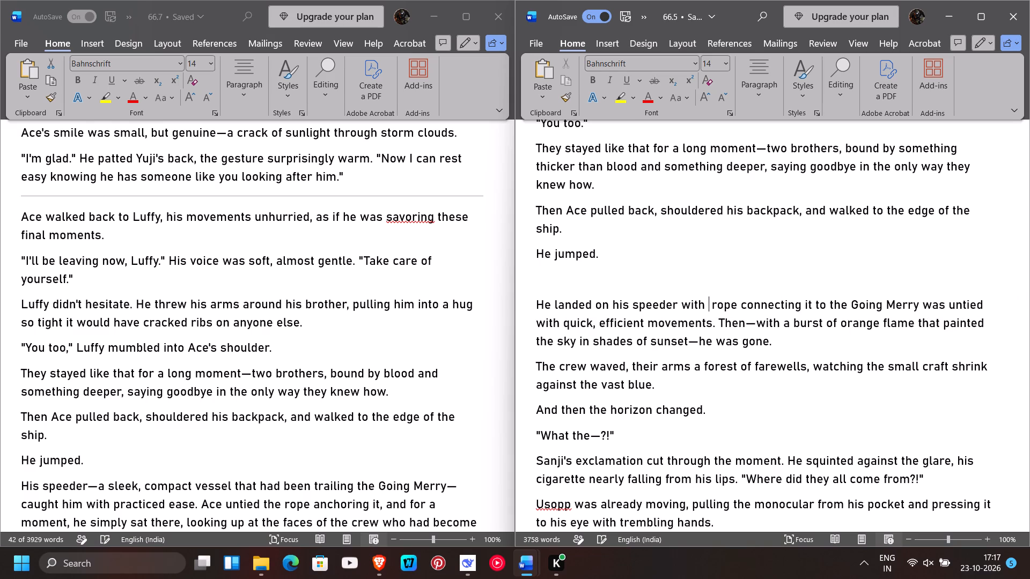
{"action": "key", "text": "BackSpace"}
{"action": "key", "text": "BackSpace"}
{"action": "key", "text": "BackSpace"}
{"action": "key", "text": "BackSpace"}
{"action": "key", "text": "BackSpace"}
{"action": "type", "text": ", untied the"}
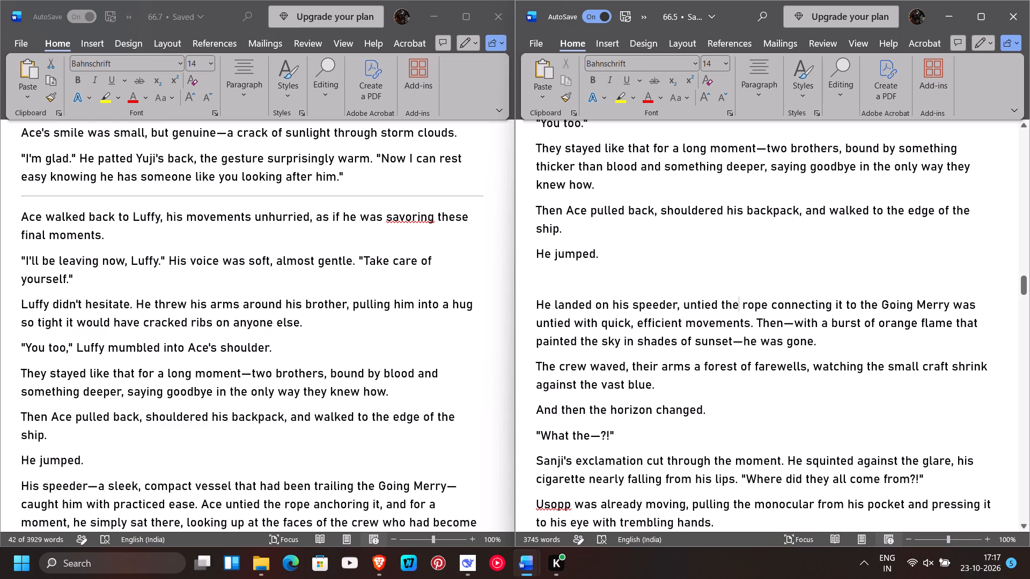
Delete "was untied with quick, efficient movements" from 66.5's speeder sentence so it ends at "Going Merry.".
{"action": "left_click", "coordinate": [753, 324]}
{"action": "key", "text": "BackSpace"}
{"action": "key", "text": "BackSpace"}
{"action": "key", "text": "BackSpace"}
{"action": "key", "text": "BackSpace"}
{"action": "key", "text": "BackSpace"}
{"action": "key", "text": "BackSpace"}
{"action": "key", "text": "BackSpace"}
{"action": "key", "text": "BackSpace"}
{"action": "key", "text": "BackSpace"}
{"action": "key", "text": "BackSpace"}
{"action": "key", "text": "BackSpace"}
{"action": "key", "text": "BackSpace"}
{"action": "key", "text": "BackSpace"}
{"action": "key", "text": "BackSpace"}
{"action": "key", "text": "BackSpace"}
{"action": "key", "text": "BackSpace"}
{"action": "key", "text": "BackSpace"}
{"action": "key", "text": "BackSpace"}
{"action": "key", "text": "BackSpace"}
{"action": "key", "text": "BackSpace"}
{"action": "key", "text": "BackSpace"}
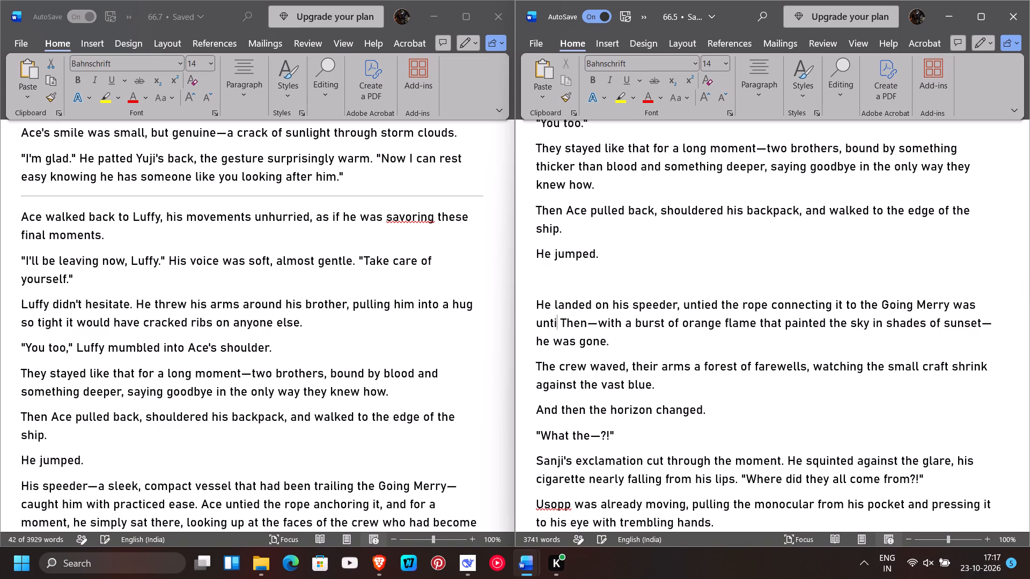
{"action": "key", "text": "BackSpace"}
{"action": "key", "text": "BackSpace"}
{"action": "key", "text": "BackSpace"}
{"action": "key", "text": "BackSpace"}
{"action": "key", "text": "BackSpace"}
{"action": "key", "text": "BackSpace"}
{"action": "key", "text": "BackSpace"}
{"action": "key", "text": "BackSpace"}
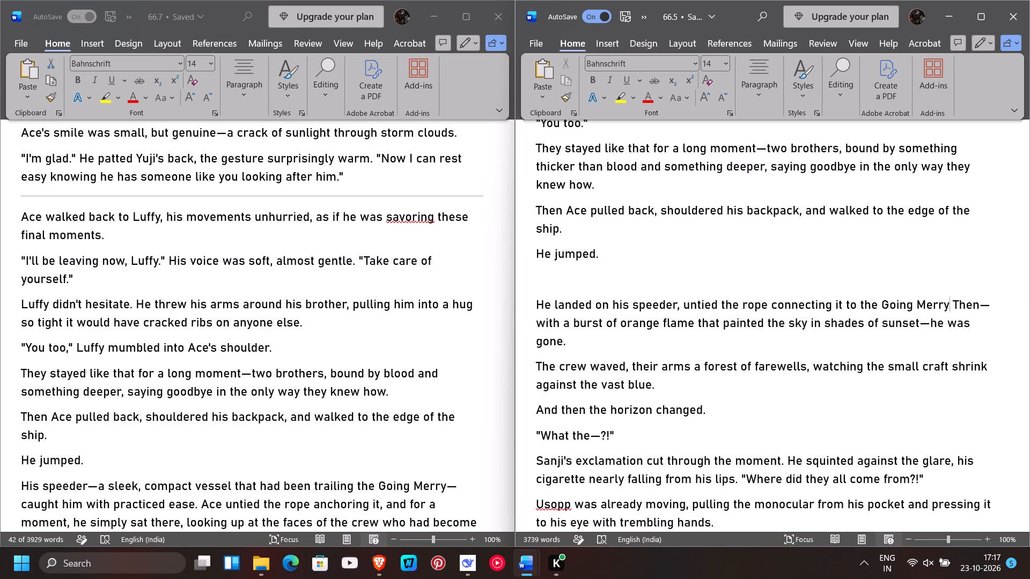
{"action": "key", "text": "period"}
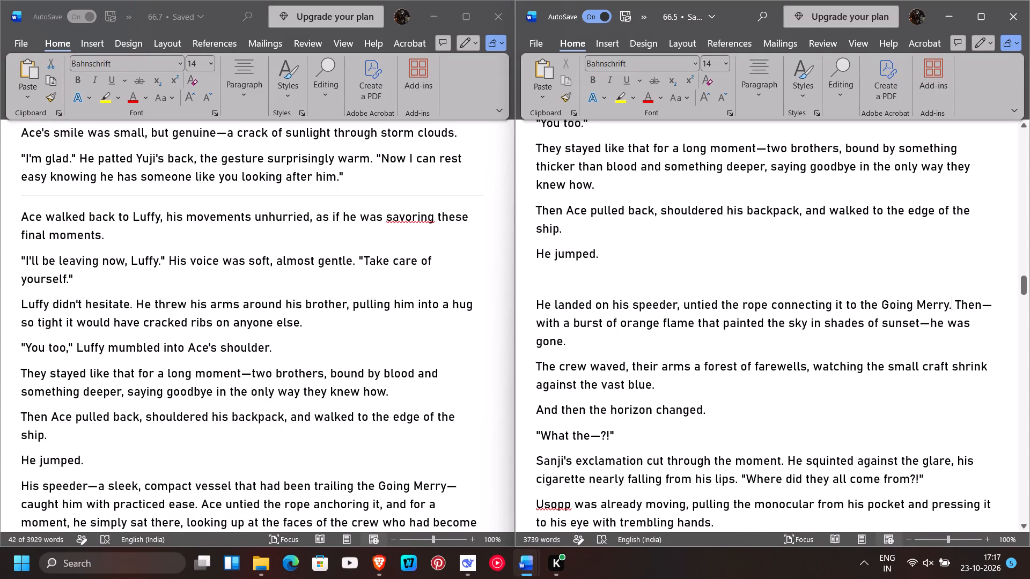
Replace the dash after "Then" in 66.5's "burst of orange flame" sentence with a space.
{"action": "left_click", "coordinate": [930, 333]}
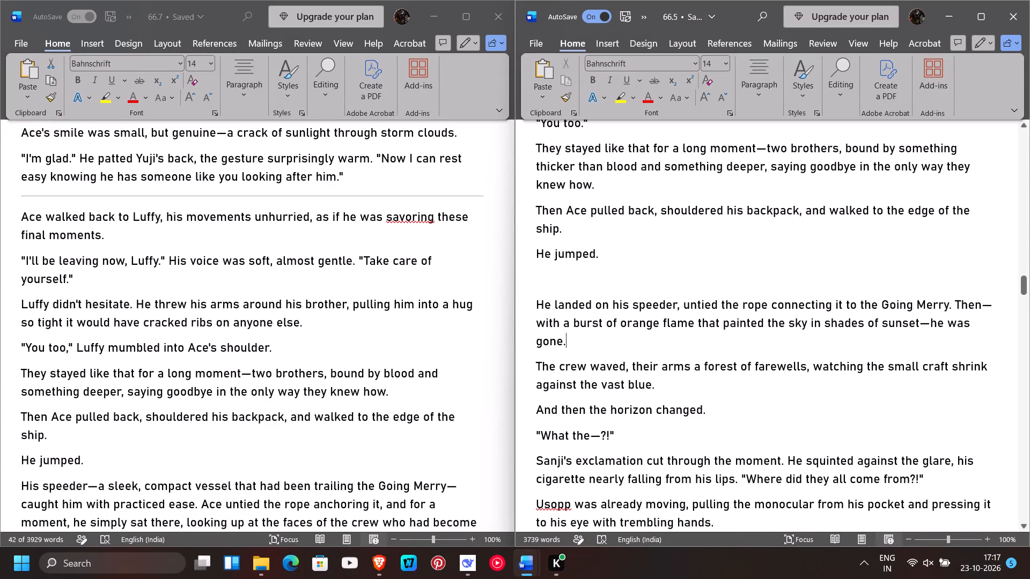
{"action": "left_click", "coordinate": [929, 324]}
{"action": "left_click", "coordinate": [995, 307]}
{"action": "key", "text": "BackSpace"}
{"action": "key", "text": "space"}
Check 66.7's departure line and reword 66.5's sentence to "Then, with a burst of orange flame, he was gone.".
{"action": "left_click", "coordinate": [360, 501]}
{"action": "left_click", "coordinate": [360, 501]}
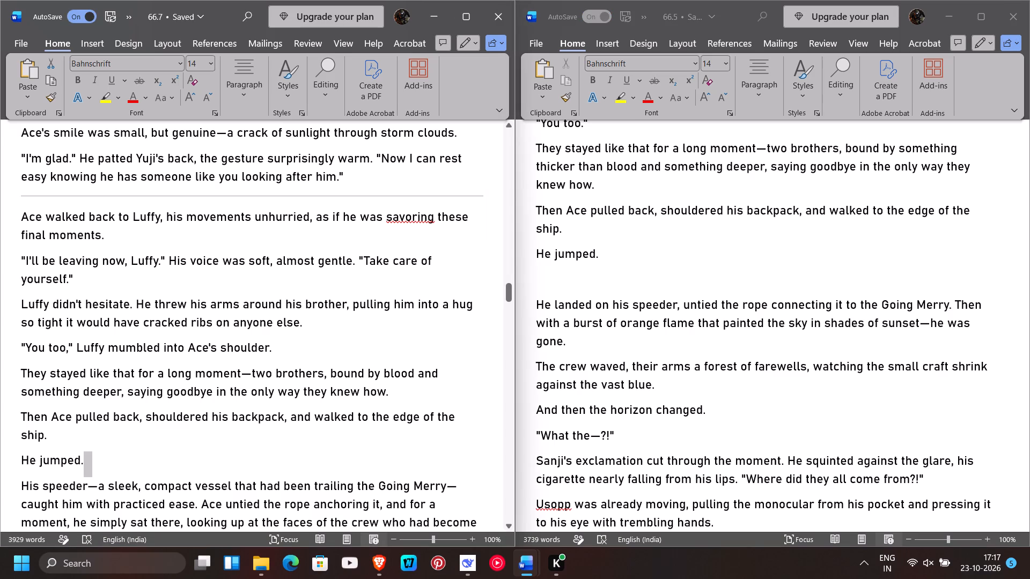
{"action": "key", "text": "Down"}
{"action": "key", "text": "Down"}
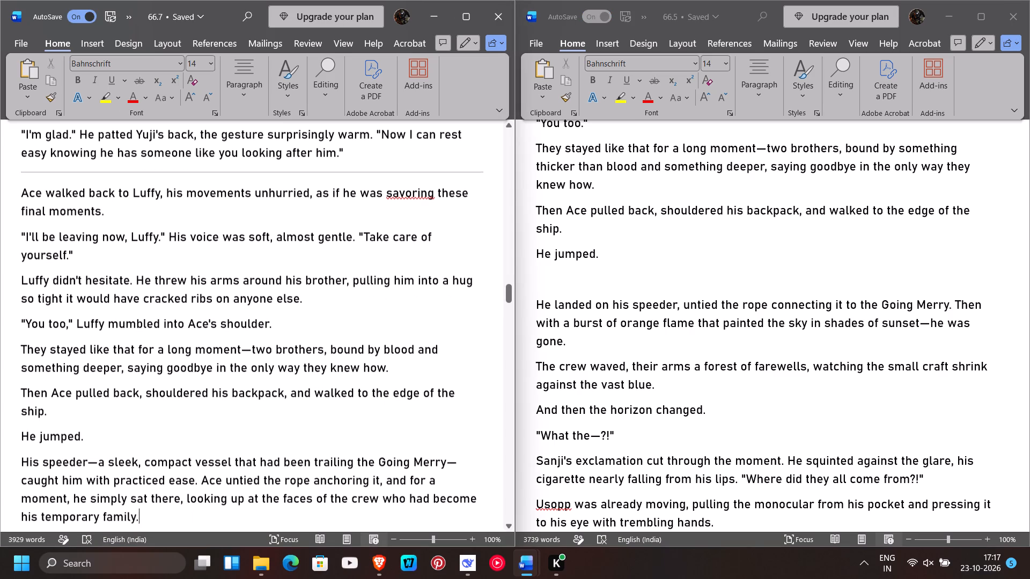
{"action": "key", "text": "Down"}
{"action": "key", "text": "Down"}
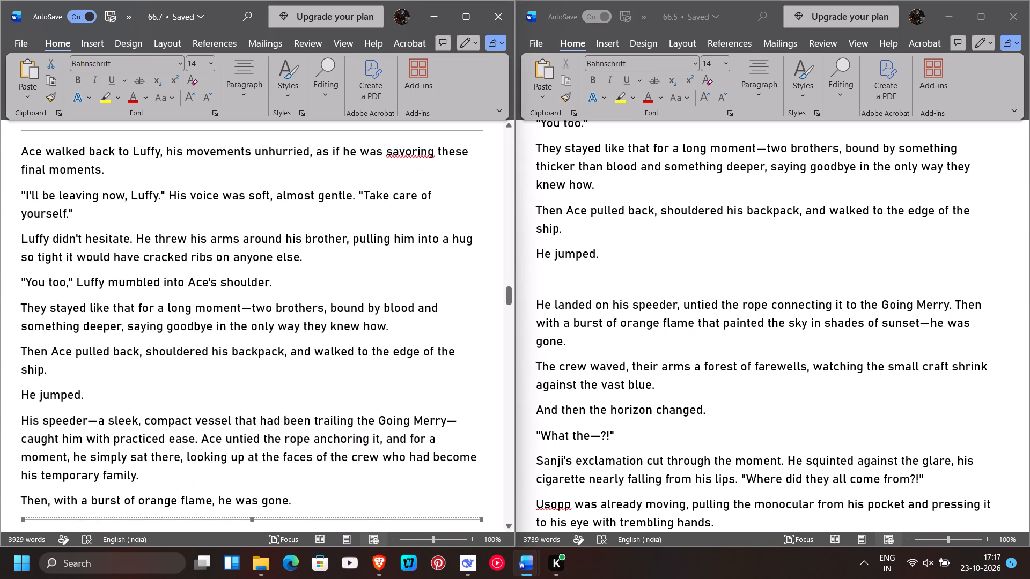
{"action": "key", "text": "Down"}
{"action": "key", "text": "Down"}
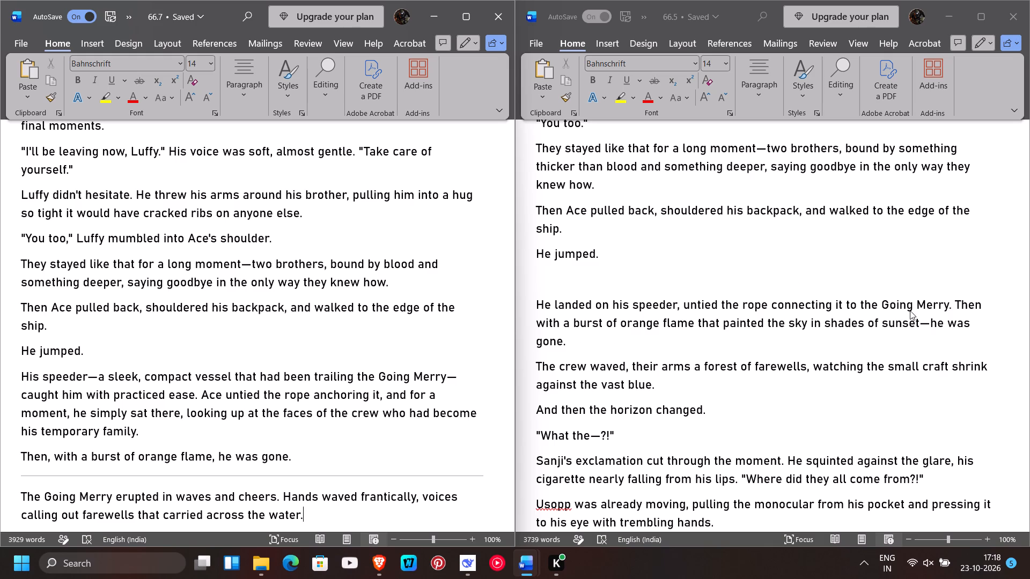
{"action": "left_click", "coordinate": [931, 329]}
{"action": "left_click", "coordinate": [931, 329]}
{"action": "left_click", "coordinate": [931, 329]}
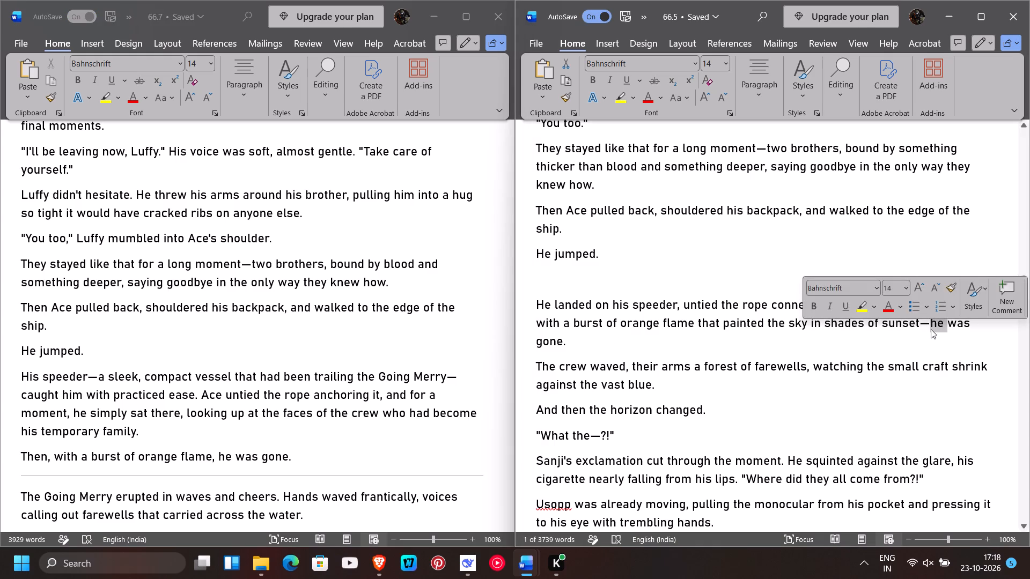
{"action": "key", "text": "BackSpace"}
{"action": "key", "text": "BackSpace"}
{"action": "key", "text": "BackSpace"}
{"action": "key", "text": "BackSpace"}
{"action": "key", "text": "BackSpace"}
{"action": "key", "text": "BackSpace"}
{"action": "key", "text": "BackSpace"}
{"action": "key", "text": "BackSpace"}
{"action": "key", "text": "BackSpace"}
{"action": "key", "text": "BackSpace"}
{"action": "key", "text": "BackSpace"}
{"action": "key", "text": "BackSpace"}
{"action": "key", "text": "BackSpace"}
{"action": "key", "text": "BackSpace"}
{"action": "key", "text": "BackSpace"}
{"action": "key", "text": "BackSpace"}
{"action": "key", "text": "BackSpace"}
{"action": "key", "text": "BackSpace"}
{"action": "key", "text": "BackSpace"}
{"action": "key", "text": "BackSpace"}
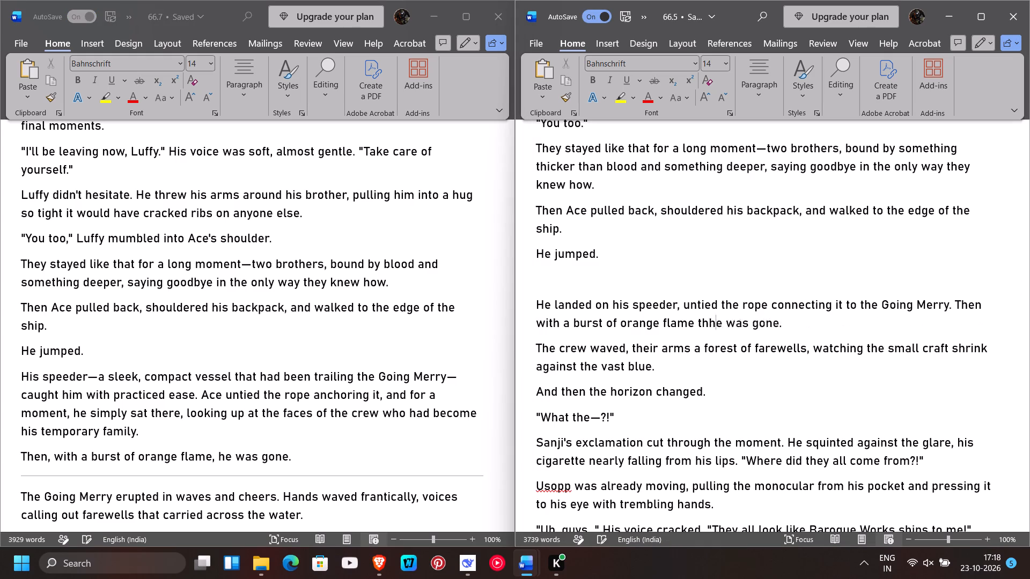
{"action": "key", "text": "BackSpace"}
{"action": "key", "text": "BackSpace"}
{"action": "key", "text": "BackSpace"}
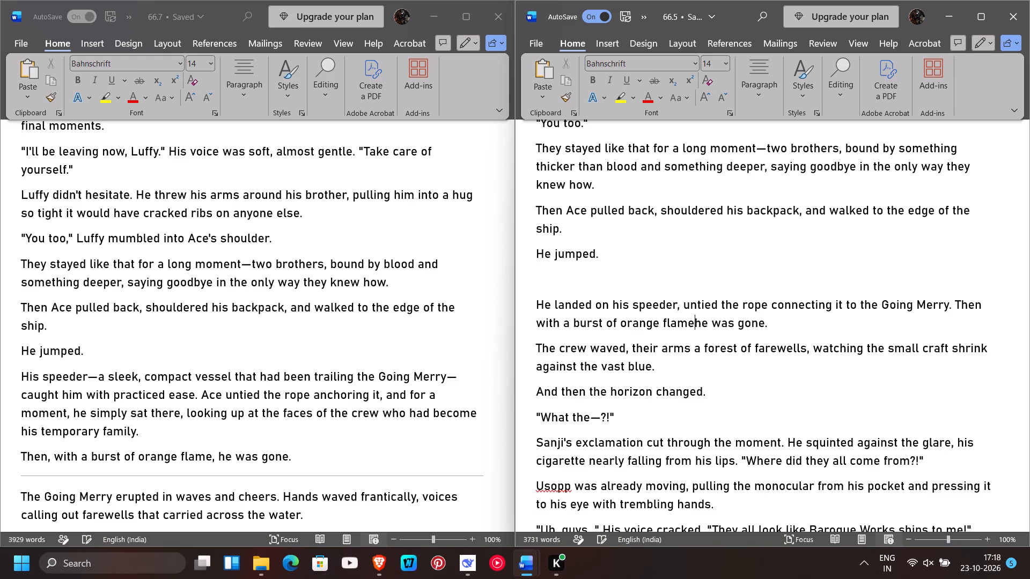
{"action": "type", "text": ","}
{"action": "key", "text": "space"}
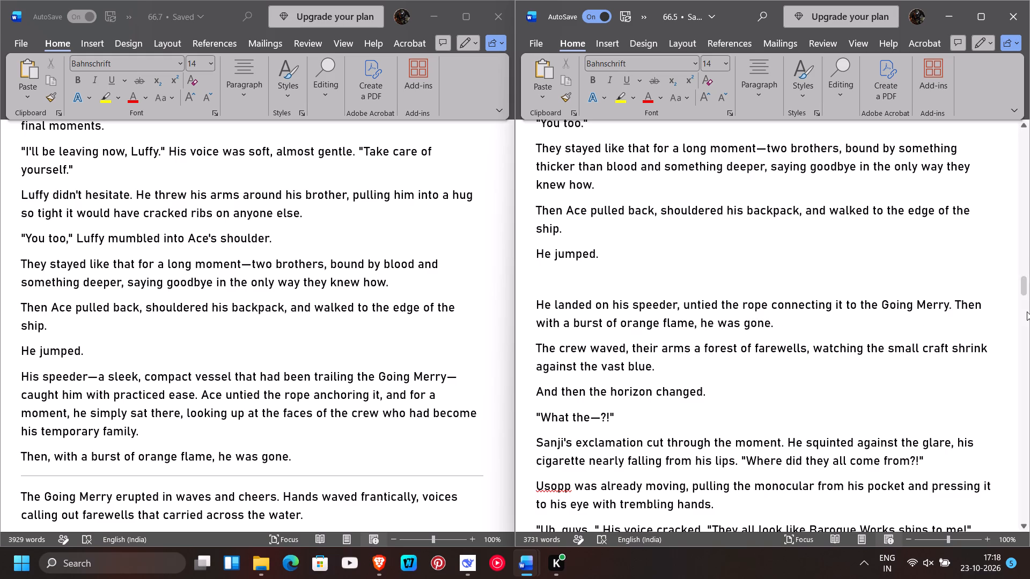
{"action": "left_click", "coordinate": [981, 310]}
{"action": "key", "text": "comma"}
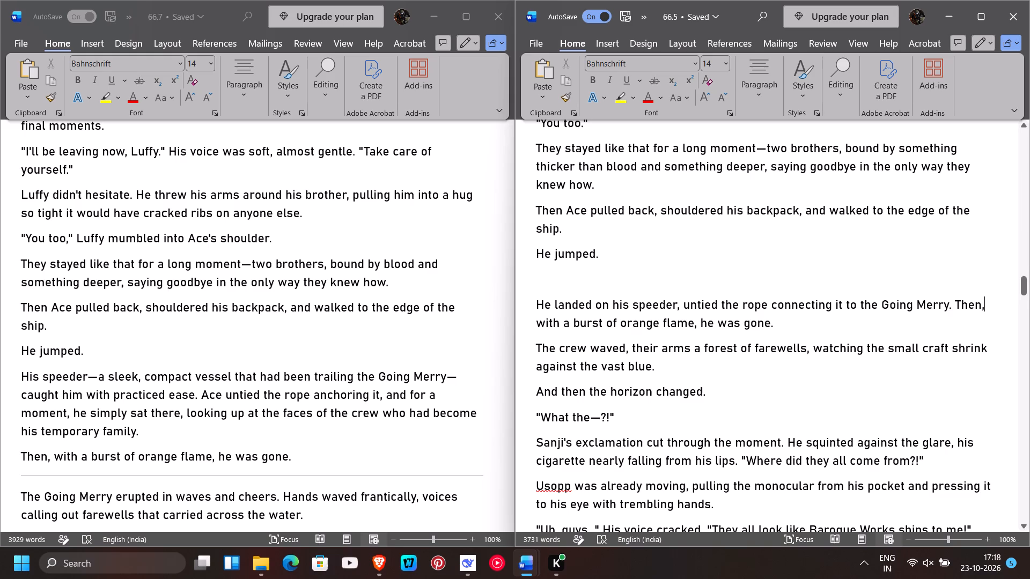
Read on in 66.7 from the crew's farewell shouts through the Baroque Works ships appearing, comparing it with 66.5.
{"action": "left_click", "coordinate": [226, 501]}
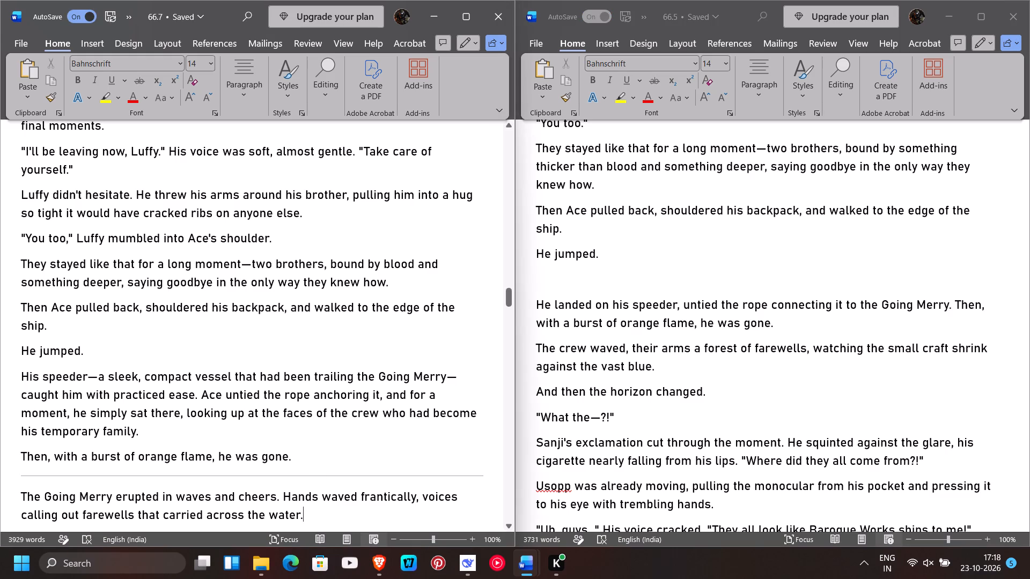
{"action": "left_click", "coordinate": [226, 501]}
{"action": "key", "text": "Down"}
{"action": "key", "text": "Down"}
{"action": "key", "text": "Down"}
{"action": "key", "text": "Down"}
{"action": "key", "text": "Down"}
{"action": "key", "text": "Down"}
{"action": "key", "text": "Down"}
{"action": "key", "text": "Down"}
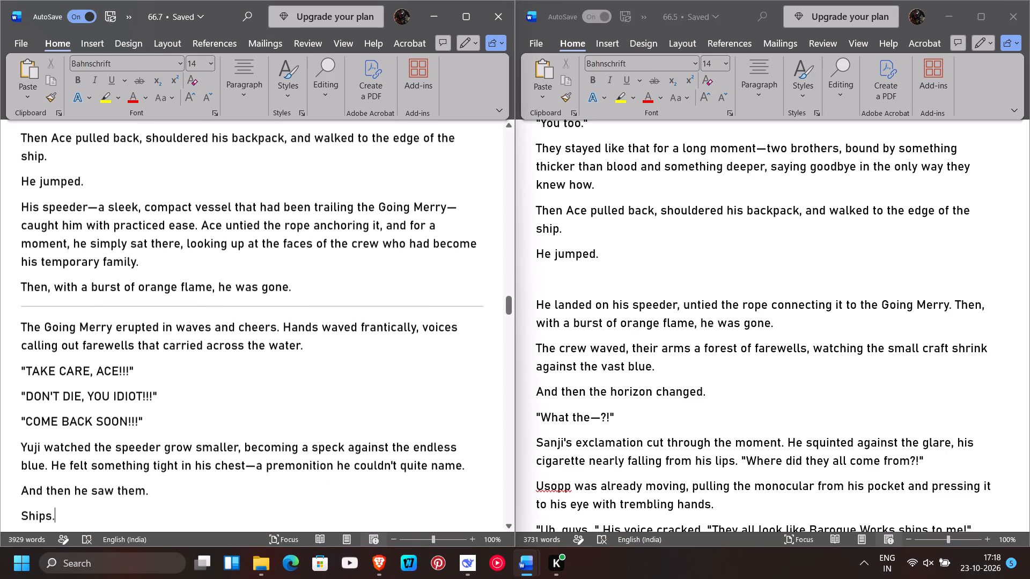
{"action": "key", "text": "Down"}
{"action": "key", "text": "Down"}
{"action": "key", "text": "Down"}
{"action": "key", "text": "Down"}
{"action": "key", "text": "Down"}
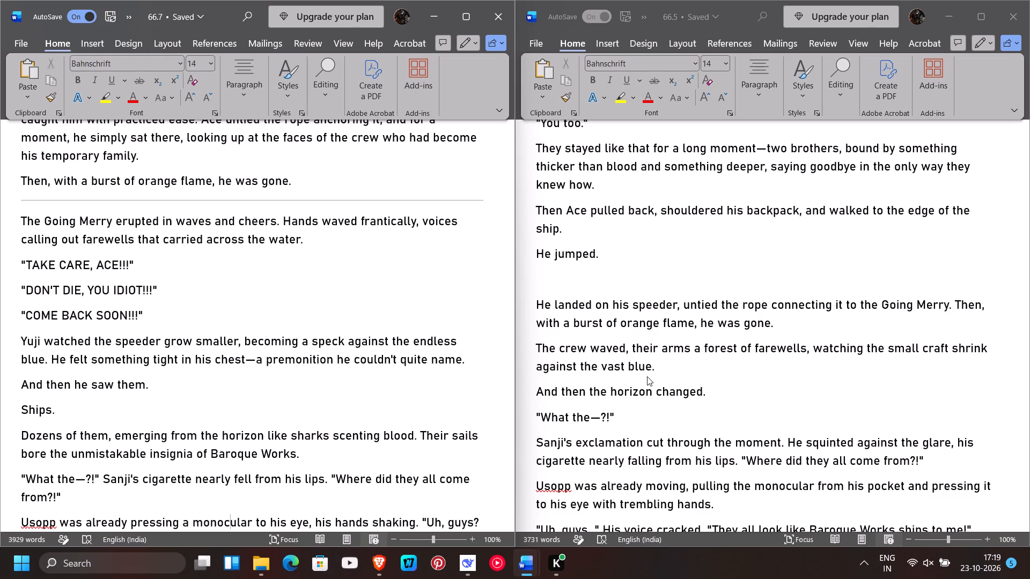
Replace 66.5's sentence "And then the horizon changed." with the opening "But then—".
{"action": "left_click", "coordinate": [710, 392]}
{"action": "left_click", "coordinate": [710, 392]}
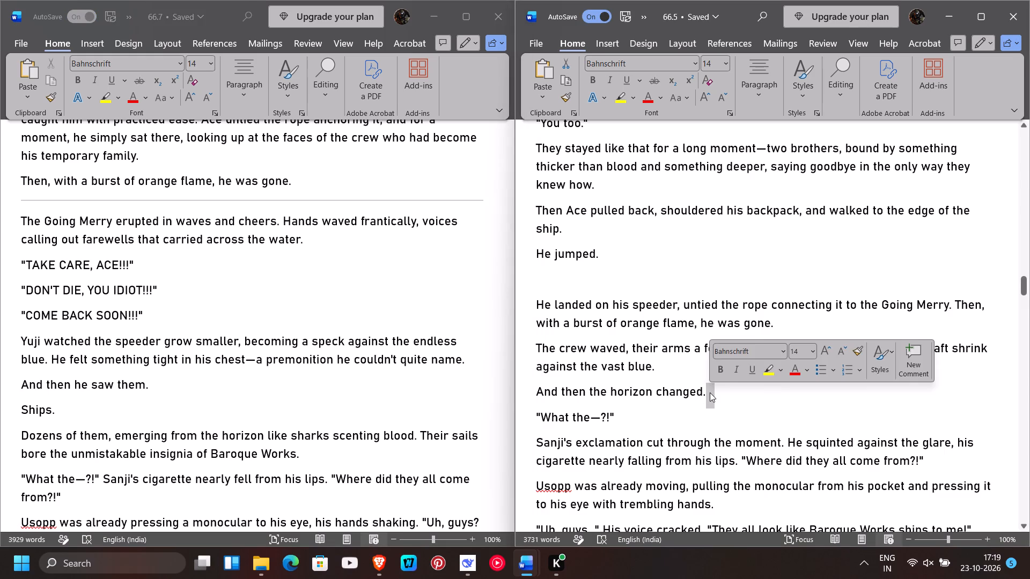
{"action": "left_click", "coordinate": [710, 392]}
{"action": "key", "text": "BackSpace"}
{"action": "key", "text": "BackSpace"}
{"action": "key", "text": "BackSpace"}
{"action": "key", "text": "BackSpace"}
{"action": "key", "text": "BackSpace"}
{"action": "key", "text": "BackSpace"}
{"action": "key", "text": "BackSpace"}
{"action": "key", "text": "BackSpace"}
{"action": "key", "text": "BackSpace"}
{"action": "key", "text": "BackSpace"}
{"action": "key", "text": "BackSpace"}
{"action": "key", "text": "BackSpace"}
{"action": "key", "text": "BackSpace"}
{"action": "key", "text": "BackSpace"}
{"action": "key", "text": "BackSpace"}
{"action": "key", "text": "BackSpace"}
{"action": "key", "text": "BackSpace"}
{"action": "key", "text": "BackSpace"}
{"action": "key", "text": "BackSpace"}
{"action": "key", "text": "BackSpace"}
{"action": "key", "text": "BackSpace"}
{"action": "key", "text": "BackSpace"}
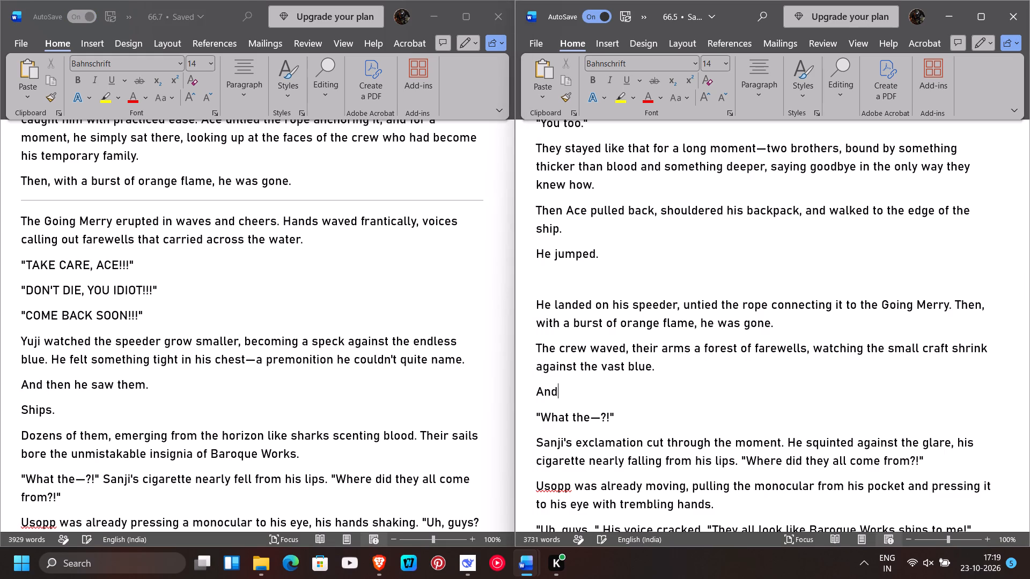
{"action": "key", "text": "BackSpace"}
{"action": "key", "text": "BackSpace"}
{"action": "type", "text": "But then"}
{"action": "type", "text": "=="}
{"action": "key", "text": "BackSpace"}
{"action": "key", "text": "BackSpace"}
{"action": "type", "text": "--"}
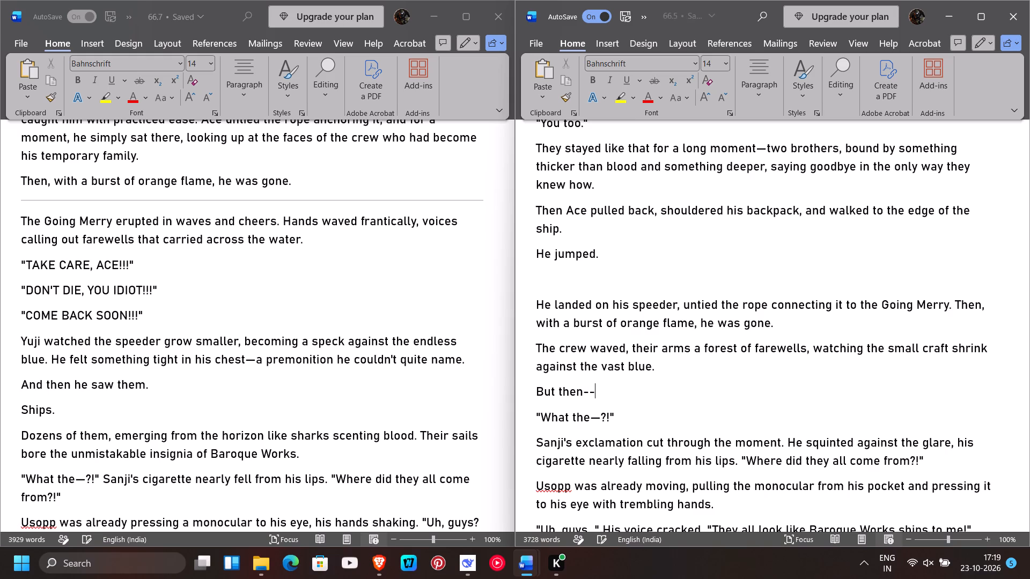
{"action": "key", "text": "Return"}
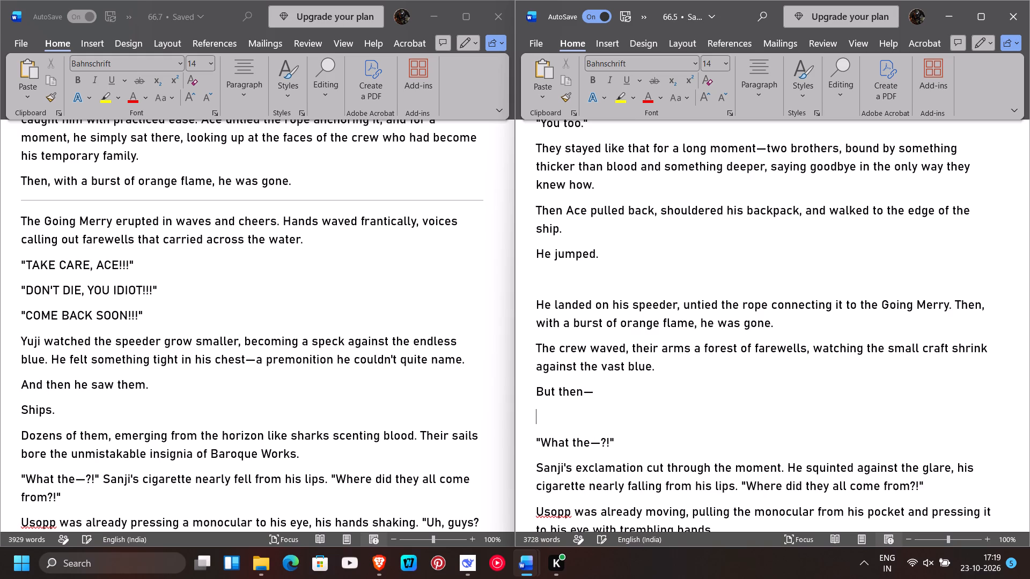
{"action": "key", "text": "BackSpace"}
Complete the "But then—" line in 66.5 with "ships, dozens of them, emerging from the horizon like sharks scenting blood.".
{"action": "type", "text": "ships"}
{"action": "type", "text": ", dozens"}
{"action": "key", "text": "space"}
{"action": "type", "text": "of them"}
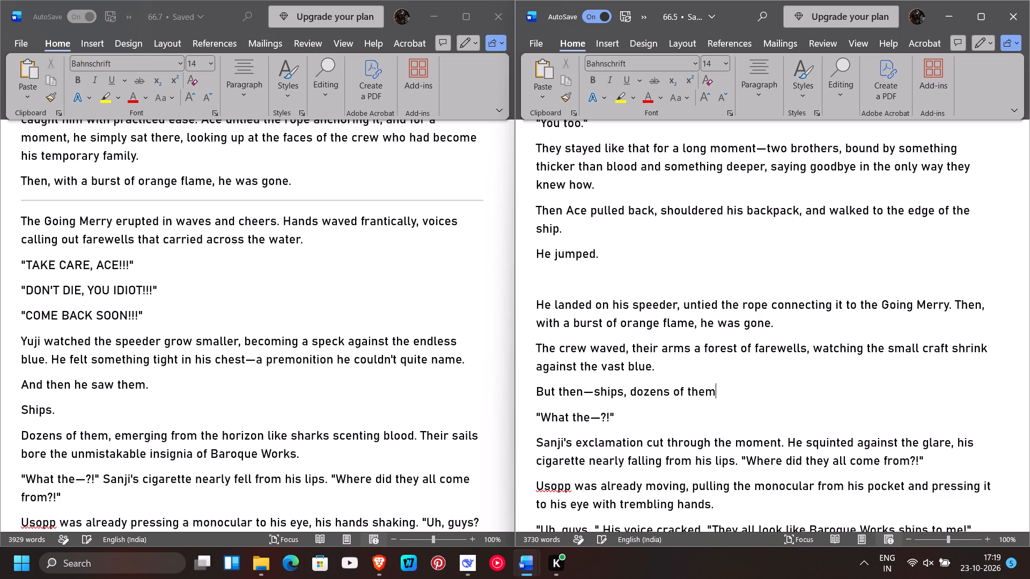
{"action": "type", "text": ","}
{"action": "key", "text": "space"}
{"action": "type", "text": "eme"}
{"action": "type", "text": "rging from the"}
{"action": "key", "text": "space"}
{"action": "type", "text": "horizon like"}
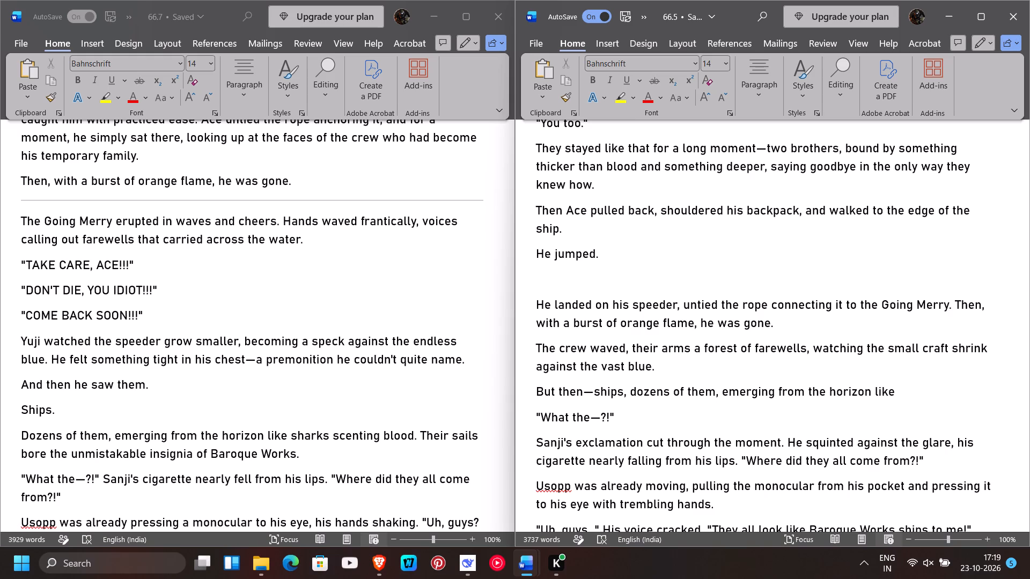
{"action": "key", "text": "space"}
{"action": "type", "text": "shar"}
{"action": "type", "text": "ks"}
{"action": "key", "text": "space"}
{"action": "type", "text": "scenting bloo"}
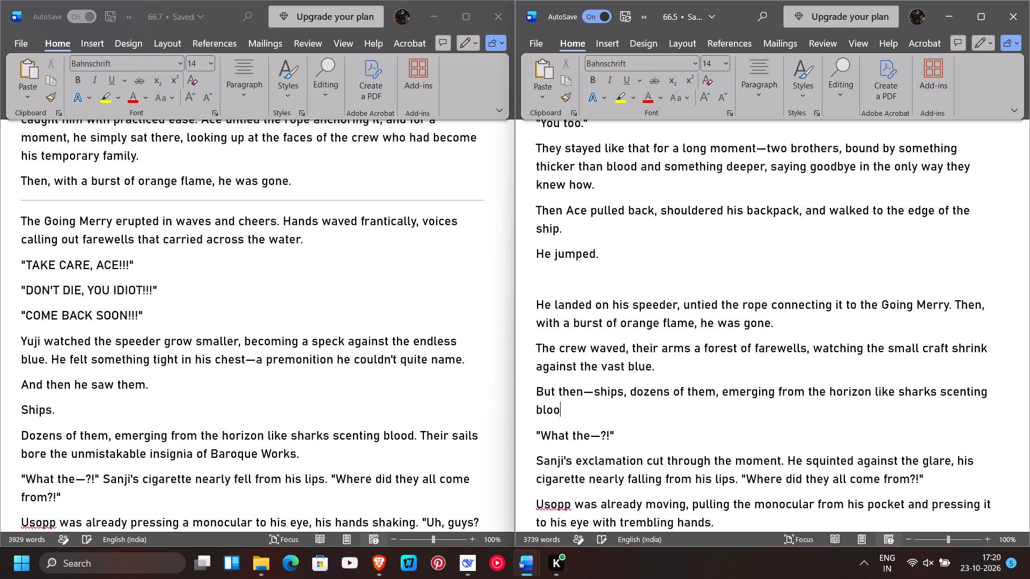
{"action": "type", "text": "d."}
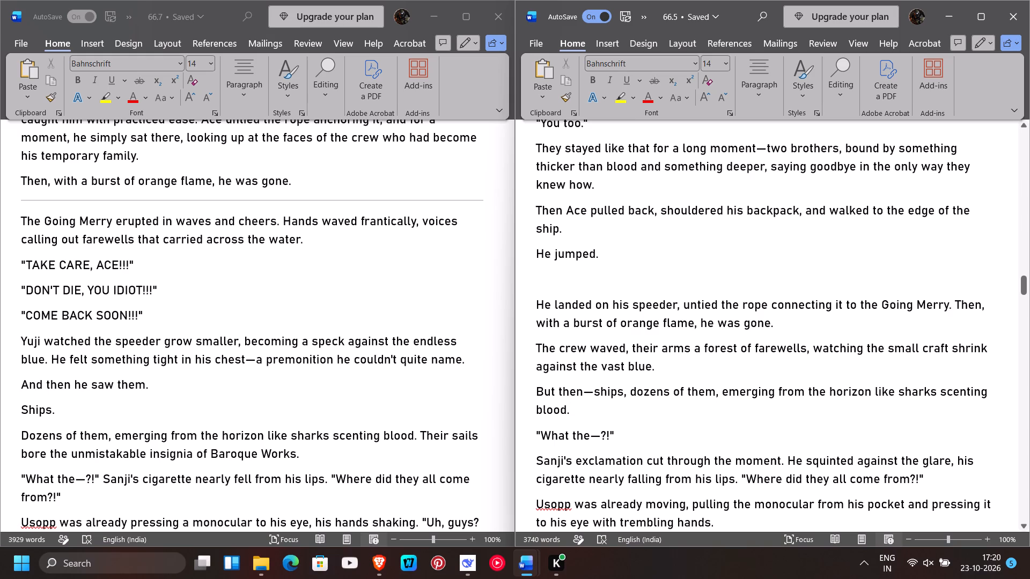
Move Sanji's line "Where did they all come from?!" in 66.5 onto its own paragraph.
{"action": "left_click", "coordinate": [535, 467]}
{"action": "key", "text": "Down"}
{"action": "key", "text": "Down"}
{"action": "key", "text": "Down"}
{"action": "key", "text": "Down"}
{"action": "key", "text": "Down"}
{"action": "key", "text": "Down"}
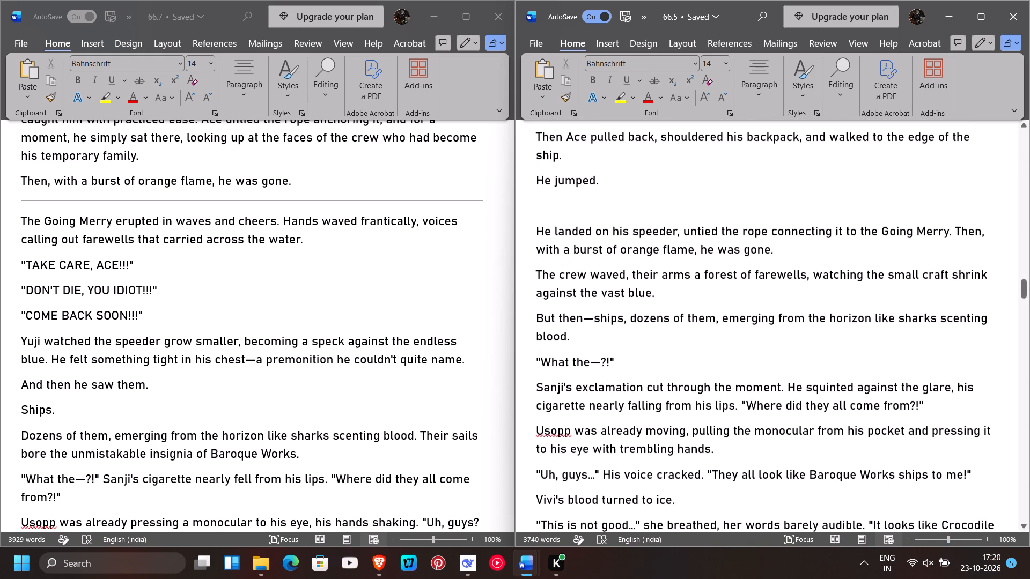
{"action": "left_click", "coordinate": [741, 403]}
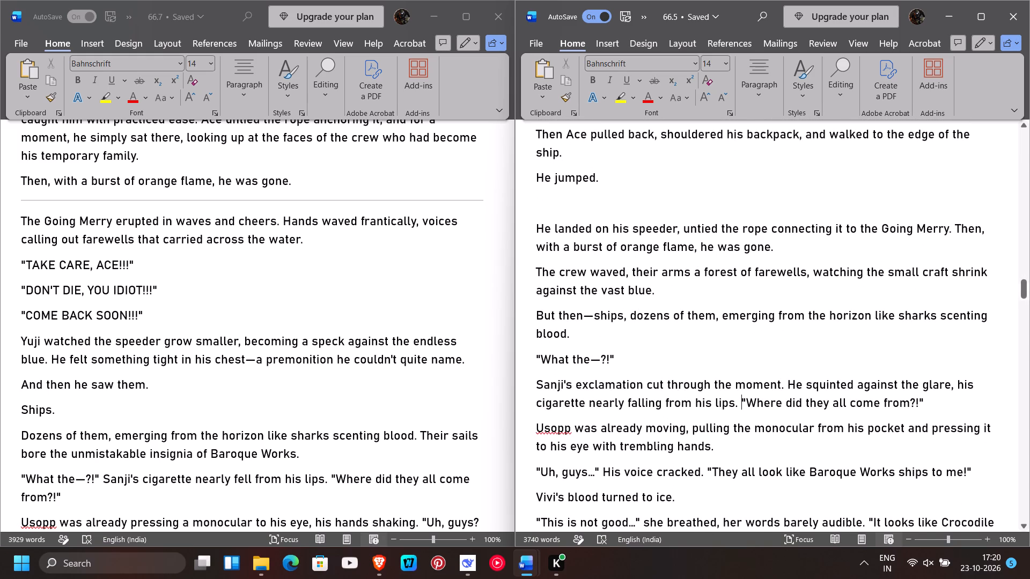
{"action": "key", "text": "BackSpace"}
{"action": "key", "text": "Return"}
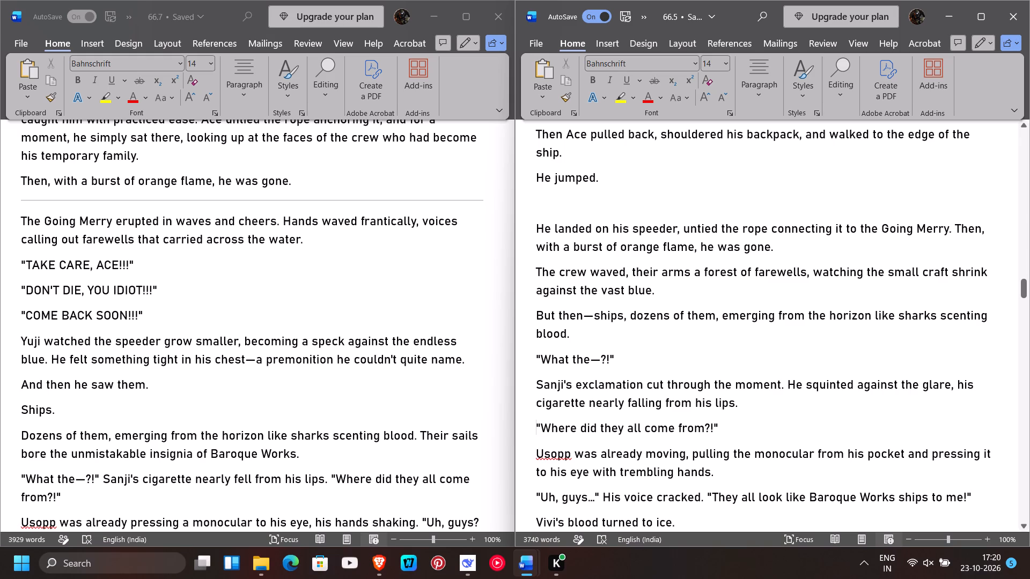
Delete "from his pocket" from 66.5's sentence about Usopp pulling the monocular.
{"action": "left_click", "coordinate": [907, 457]}
{"action": "key", "text": "Left"}
{"action": "key", "text": "BackSpace"}
{"action": "key", "text": "BackSpace"}
{"action": "key", "text": "BackSpace"}
{"action": "key", "text": "BackSpace"}
{"action": "key", "text": "BackSpace"}
{"action": "key", "text": "BackSpace"}
{"action": "key", "text": "BackSpace"}
{"action": "key", "text": "BackSpace"}
{"action": "key", "text": "BackSpace"}
{"action": "key", "text": "BackSpace"}
{"action": "key", "text": "BackSpace"}
{"action": "key", "text": "BackSpace"}
{"action": "key", "text": "BackSpace"}
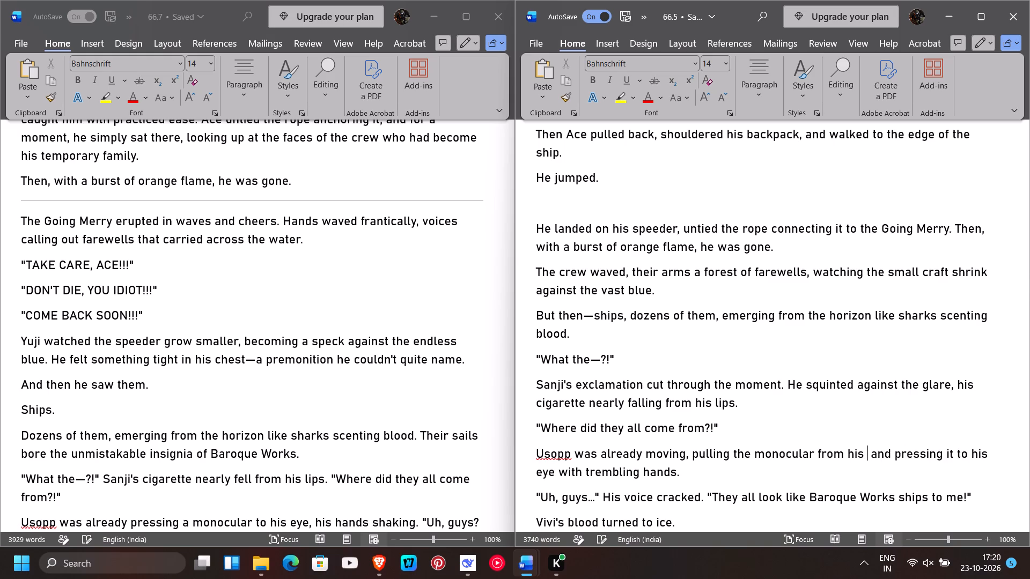
{"action": "key", "text": "BackSpace"}
{"action": "key", "text": "BackSpace"}
{"action": "key", "text": "BackSpace"}
{"action": "key", "text": "BackSpace"}
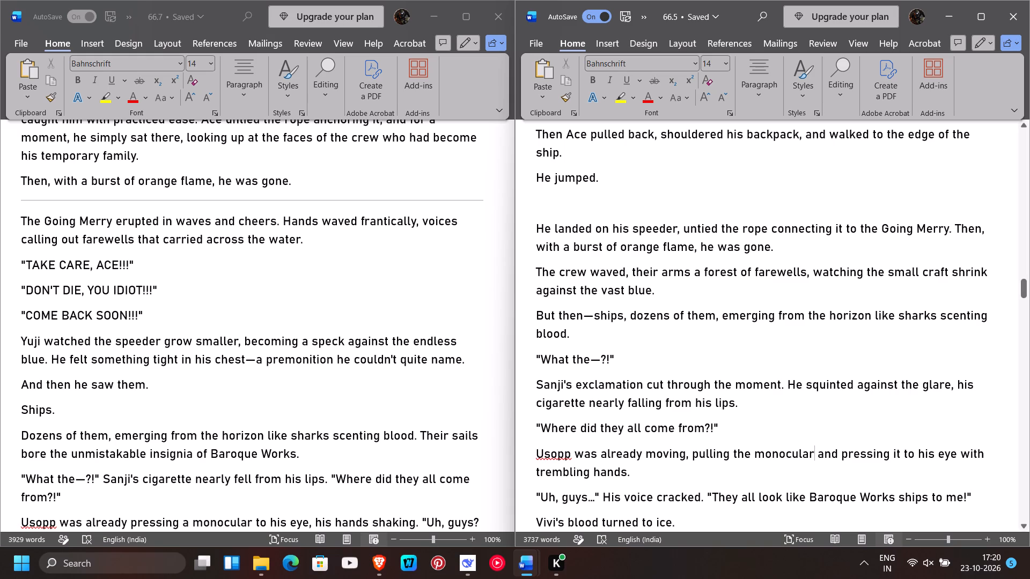
Read on from Vivi's reaction through Luffy's grin in 66.5 and through his "Yep!" line in 66.7, comparing the two drafts.
{"action": "left_click", "coordinate": [600, 519]}
{"action": "key", "text": "Down"}
{"action": "key", "text": "Down"}
{"action": "key", "text": "Down"}
{"action": "key", "text": "Down"}
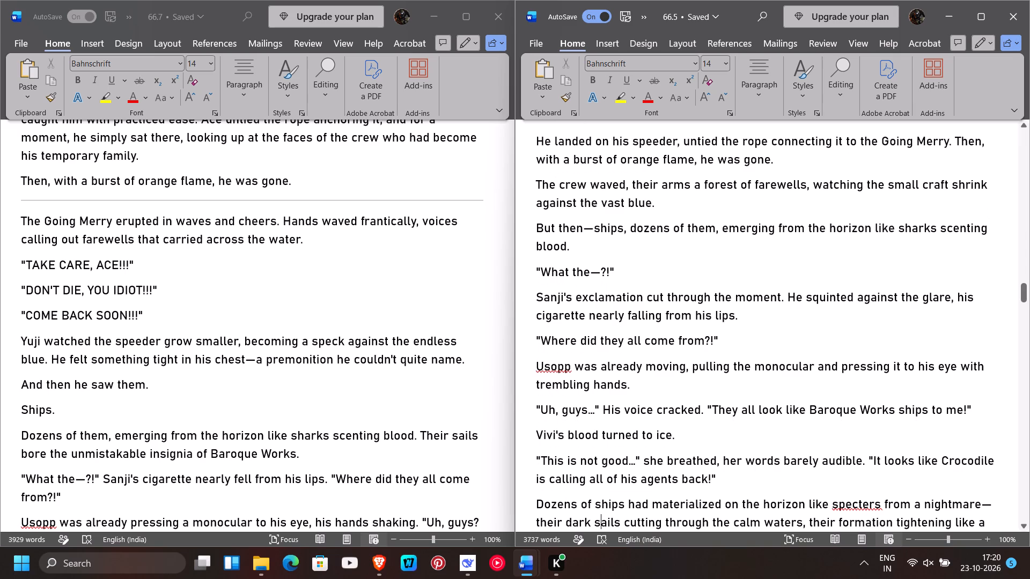
{"action": "key", "text": "Down"}
{"action": "key", "text": "Down"}
{"action": "key", "text": "Down"}
{"action": "key", "text": "Down"}
{"action": "key", "text": "Down"}
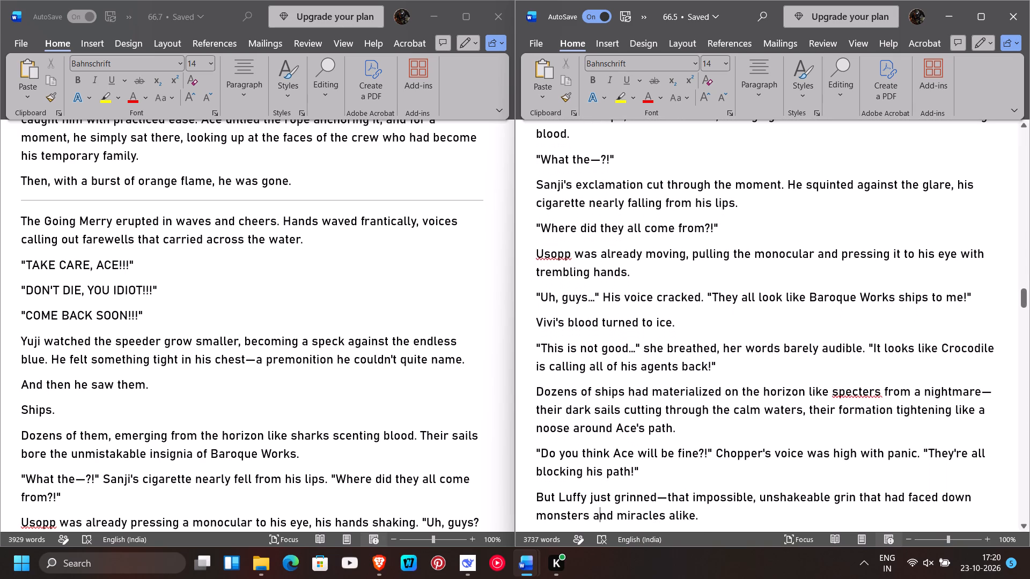
{"action": "left_click", "coordinate": [376, 523]}
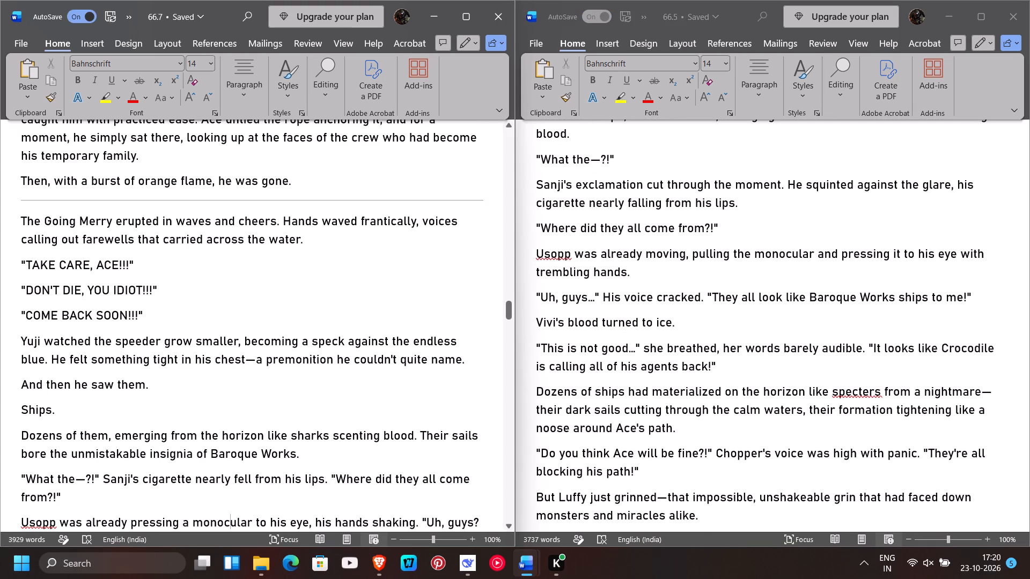
{"action": "key", "text": "Down"}
{"action": "key", "text": "Down"}
{"action": "key", "text": "Down"}
{"action": "key", "text": "Down"}
{"action": "key", "text": "Down"}
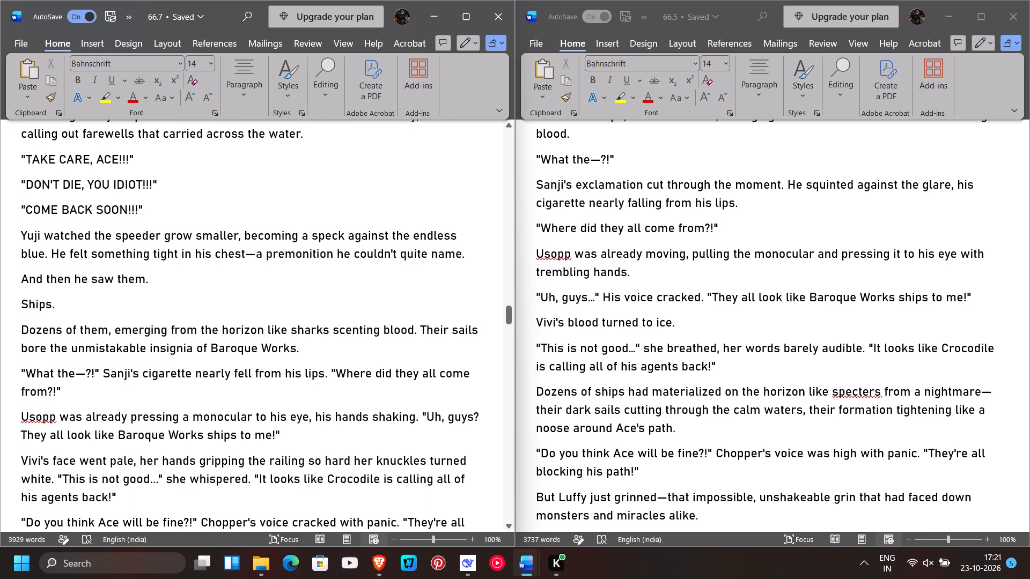
{"action": "key", "text": "Down"}
{"action": "key", "text": "Down"}
{"action": "key", "text": "Down"}
{"action": "key", "text": "Down"}
{"action": "key", "text": "Down"}
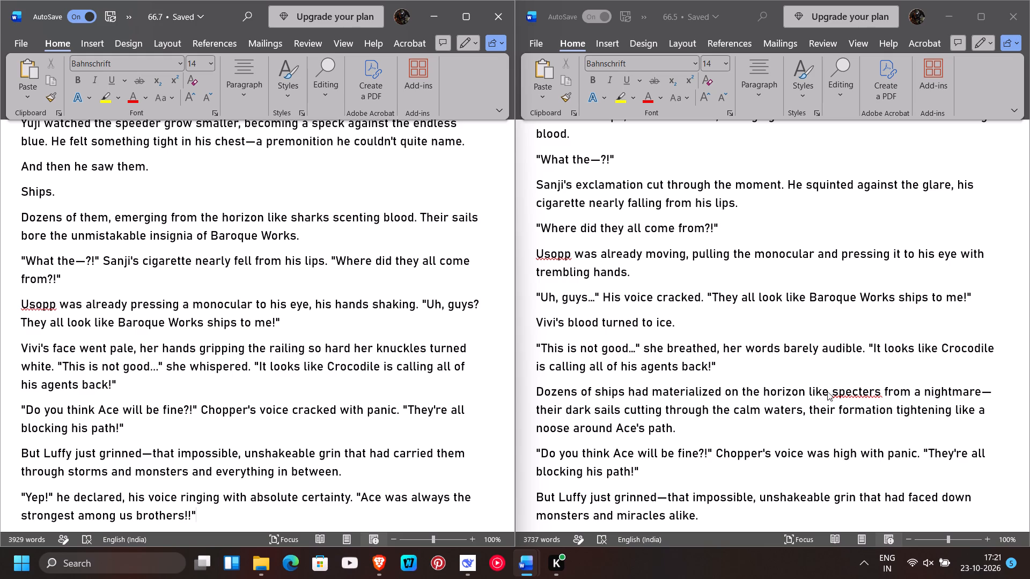
Replace "Dozens of" with "The" at the start of 66.5's "ships had materialized on the horizon" sentence.
{"action": "left_click", "coordinate": [680, 426]}
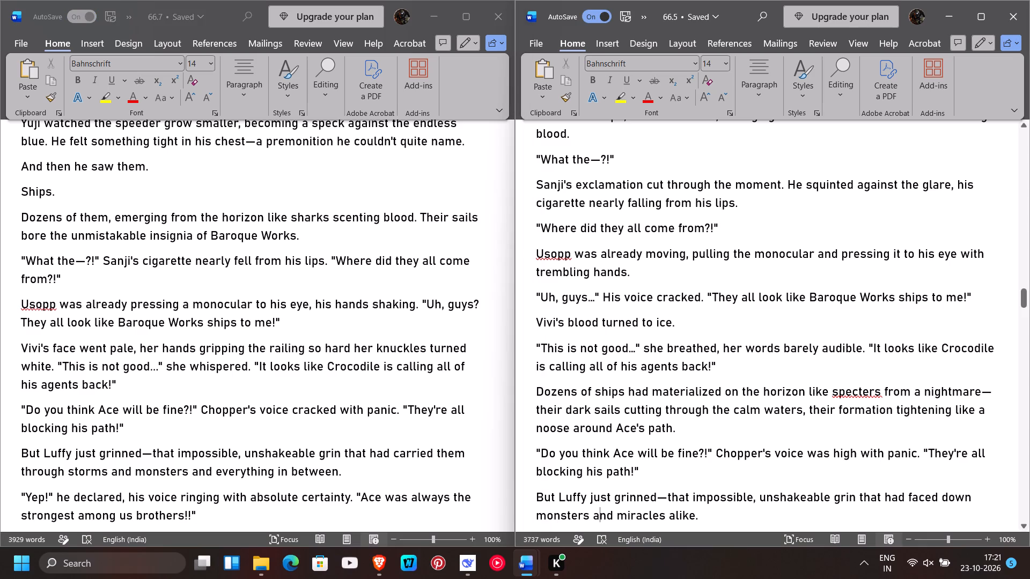
{"action": "left_click", "coordinate": [680, 426]}
{"action": "left_click", "coordinate": [595, 391]}
{"action": "key", "text": "BackSpace"}
{"action": "key", "text": "BackSpace"}
{"action": "key", "text": "BackSpace"}
{"action": "key", "text": "BackSpace"}
{"action": "key", "text": "BackSpace"}
{"action": "key", "text": "BackSpace"}
{"action": "key", "text": "BackSpace"}
{"action": "key", "text": "BackSpace"}
{"action": "key", "text": "BackSpace"}
{"action": "key", "text": "BackSpace"}
{"action": "type", "text": "The"}
{"action": "key", "text": "space"}
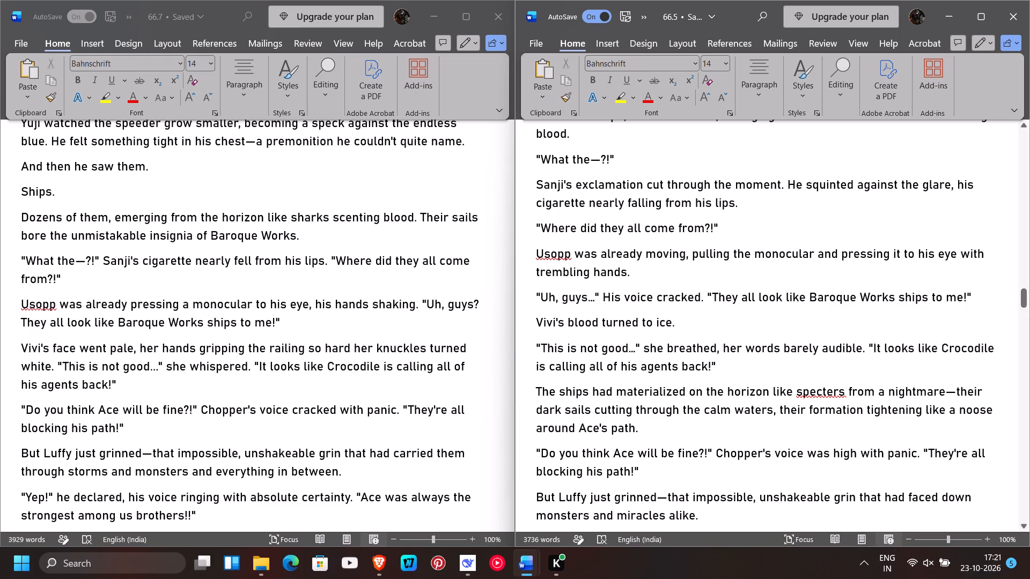
Compare Chopper's worry, Luffy's reply and the start of Ace's scene in 66.5 with the same passage in 66.7.
{"action": "key", "text": "Down"}
{"action": "key", "text": "Down"}
{"action": "key", "text": "Down"}
{"action": "key", "text": "Down"}
{"action": "key", "text": "Down"}
{"action": "key", "text": "Down"}
{"action": "key", "text": "Down"}
{"action": "key", "text": "Down"}
{"action": "key", "text": "Down"}
{"action": "key", "text": "Down"}
{"action": "key", "text": "Down"}
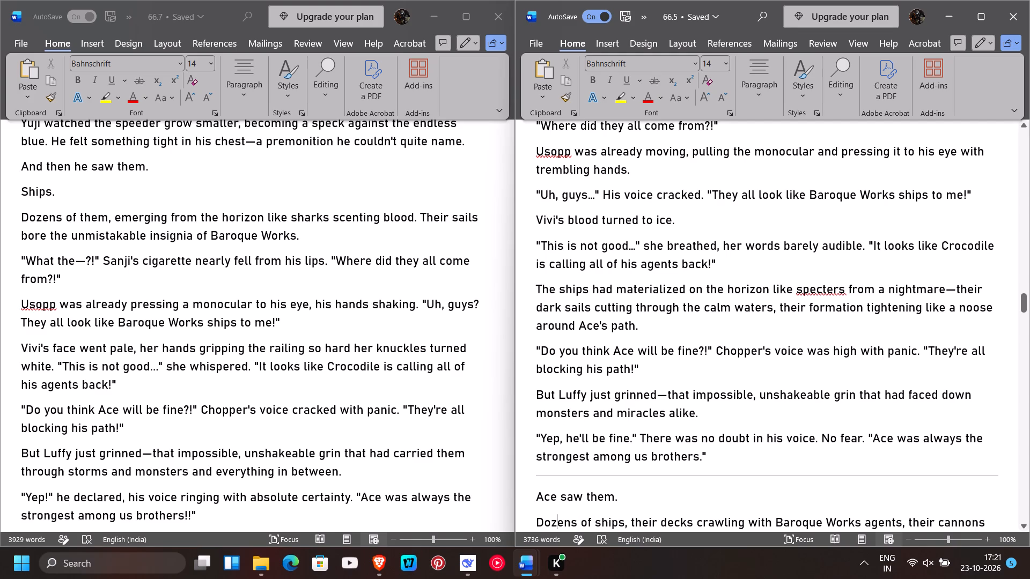
{"action": "left_click", "coordinate": [212, 515]}
{"action": "key", "text": "Down"}
{"action": "key", "text": "Down"}
{"action": "key", "text": "Down"}
{"action": "key", "text": "Down"}
{"action": "key", "text": "Down"}
{"action": "key", "text": "Down"}
{"action": "key", "text": "Down"}
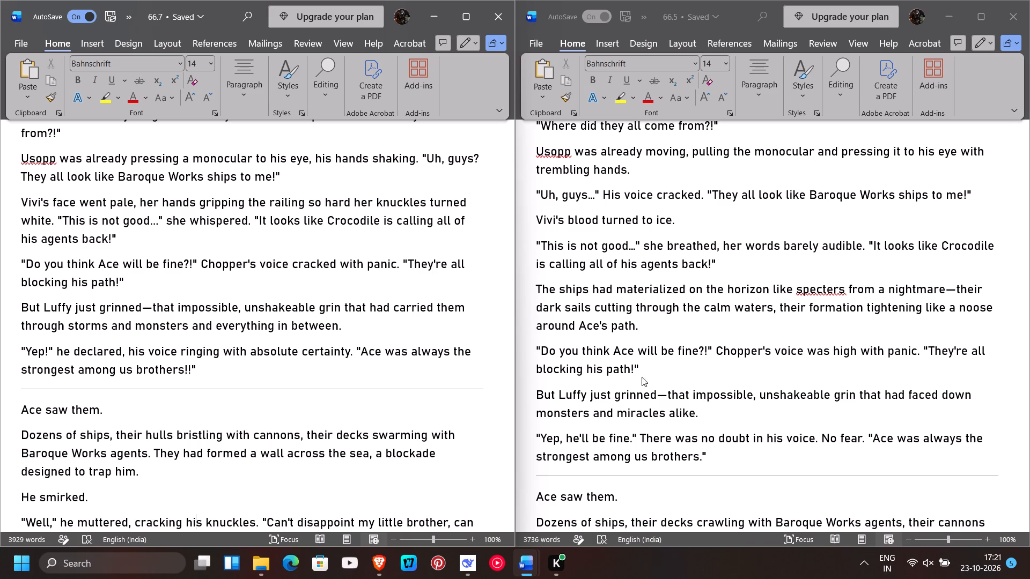
Shorten 66.5's sentence about Luffy's grin to "But Luffy just grinned.", removing the description after the dash.
{"action": "left_click", "coordinate": [701, 413]}
{"action": "left_click", "coordinate": [701, 413]}
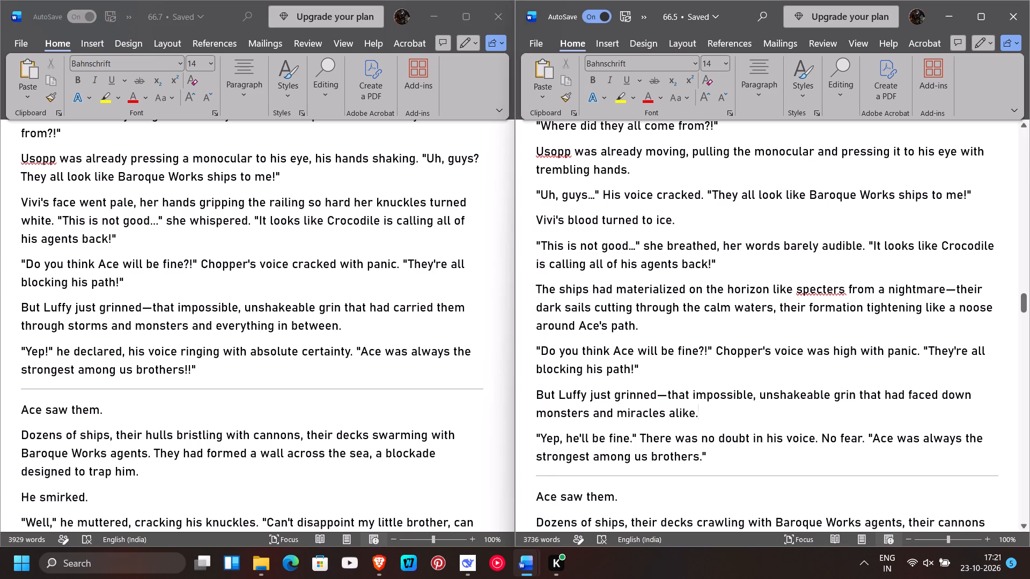
{"action": "key", "text": "BackSpace"}
{"action": "key", "text": "BackSpace"}
{"action": "key", "text": "BackSpace"}
{"action": "key", "text": "BackSpace"}
{"action": "key", "text": "BackSpace"}
{"action": "key", "text": "BackSpace"}
{"action": "key", "text": "BackSpace"}
{"action": "key", "text": "BackSpace"}
{"action": "key", "text": "BackSpace"}
{"action": "key", "text": "BackSpace"}
{"action": "key", "text": "BackSpace"}
{"action": "key", "text": "BackSpace"}
{"action": "key", "text": "BackSpace"}
{"action": "key", "text": "BackSpace"}
{"action": "key", "text": "BackSpace"}
{"action": "key", "text": "BackSpace"}
{"action": "key", "text": "BackSpace"}
{"action": "key", "text": "BackSpace"}
{"action": "key", "text": "BackSpace"}
{"action": "key", "text": "BackSpace"}
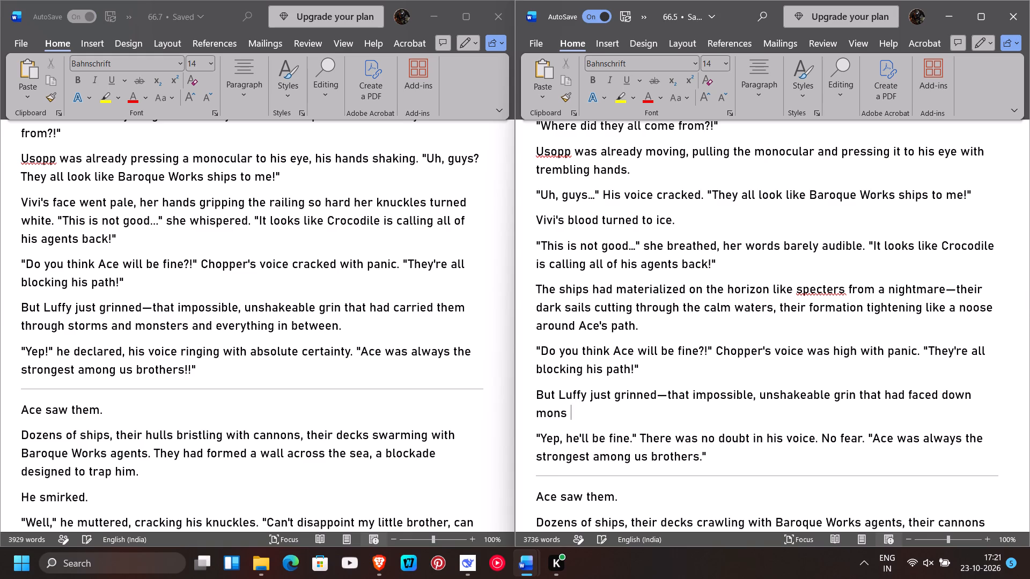
{"action": "key", "text": "BackSpace"}
{"action": "key", "text": "BackSpace"}
{"action": "key", "text": "BackSpace"}
{"action": "key", "text": "BackSpace"}
{"action": "key", "text": "BackSpace"}
{"action": "key", "text": "BackSpace"}
{"action": "key", "text": "BackSpace"}
{"action": "key", "text": "BackSpace"}
{"action": "key", "text": "BackSpace"}
{"action": "key", "text": "BackSpace"}
{"action": "key", "text": "BackSpace"}
{"action": "key", "text": "BackSpace"}
{"action": "key", "text": "BackSpace"}
{"action": "key", "text": "BackSpace"}
{"action": "key", "text": "BackSpace"}
{"action": "key", "text": "BackSpace"}
{"action": "key", "text": "BackSpace"}
{"action": "key", "text": "BackSpace"}
{"action": "key", "text": "BackSpace"}
{"action": "key", "text": "BackSpace"}
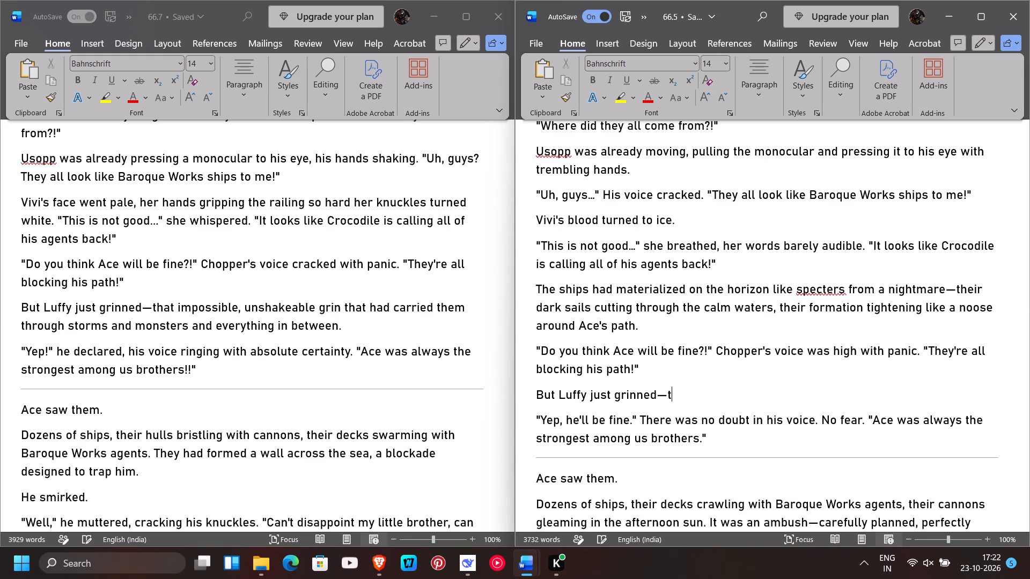
{"action": "key", "text": "BackSpace"}
{"action": "key", "text": "BackSpace"}
{"action": "key", "text": "period"}
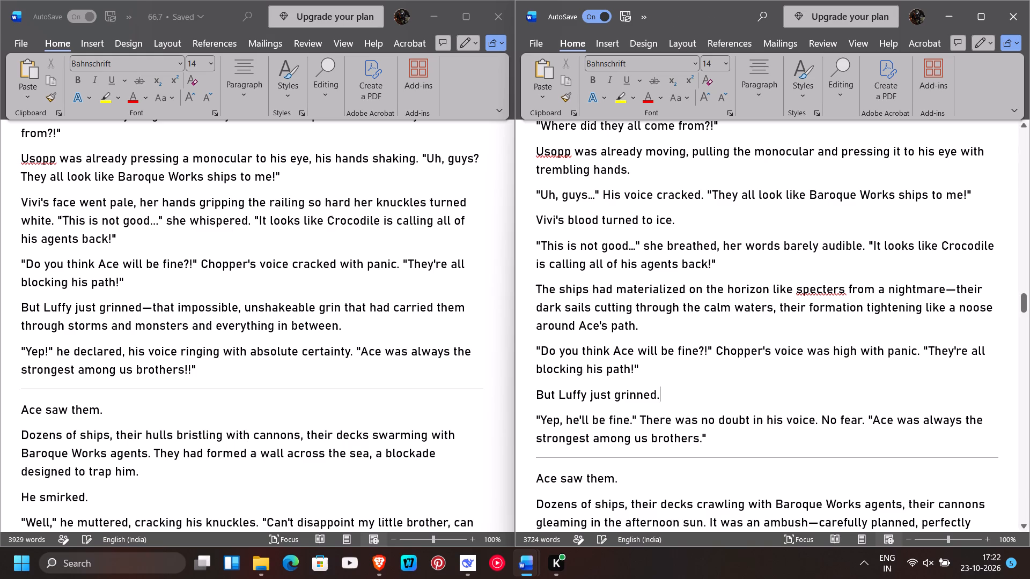
Save the revised 66.5 draft.
{"action": "left_click", "coordinate": [718, 443]}
{"action": "key", "text": "ctrl+s"}
Minimise all open windows to show the desktop.
{"action": "key", "text": "super+m"}
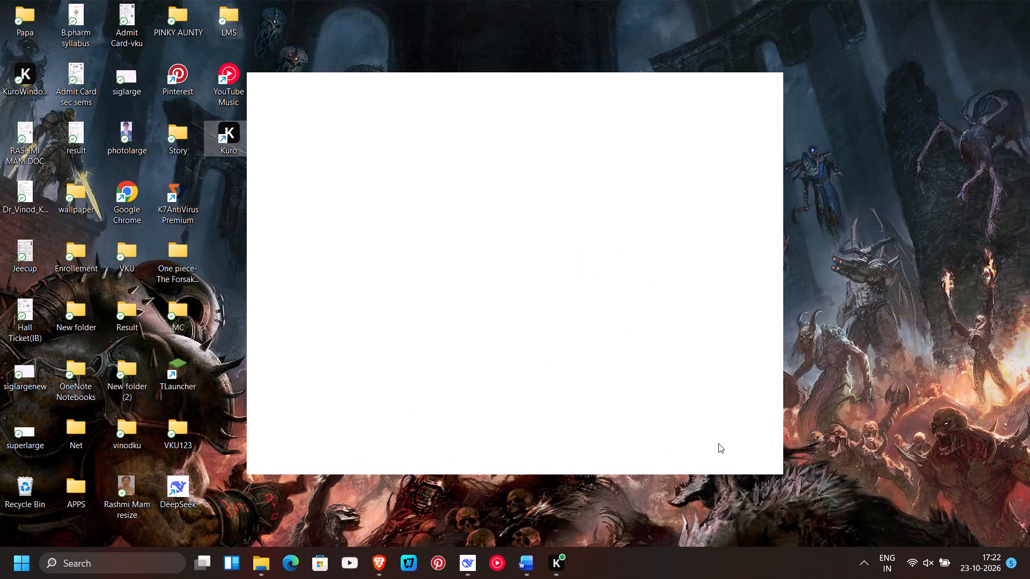